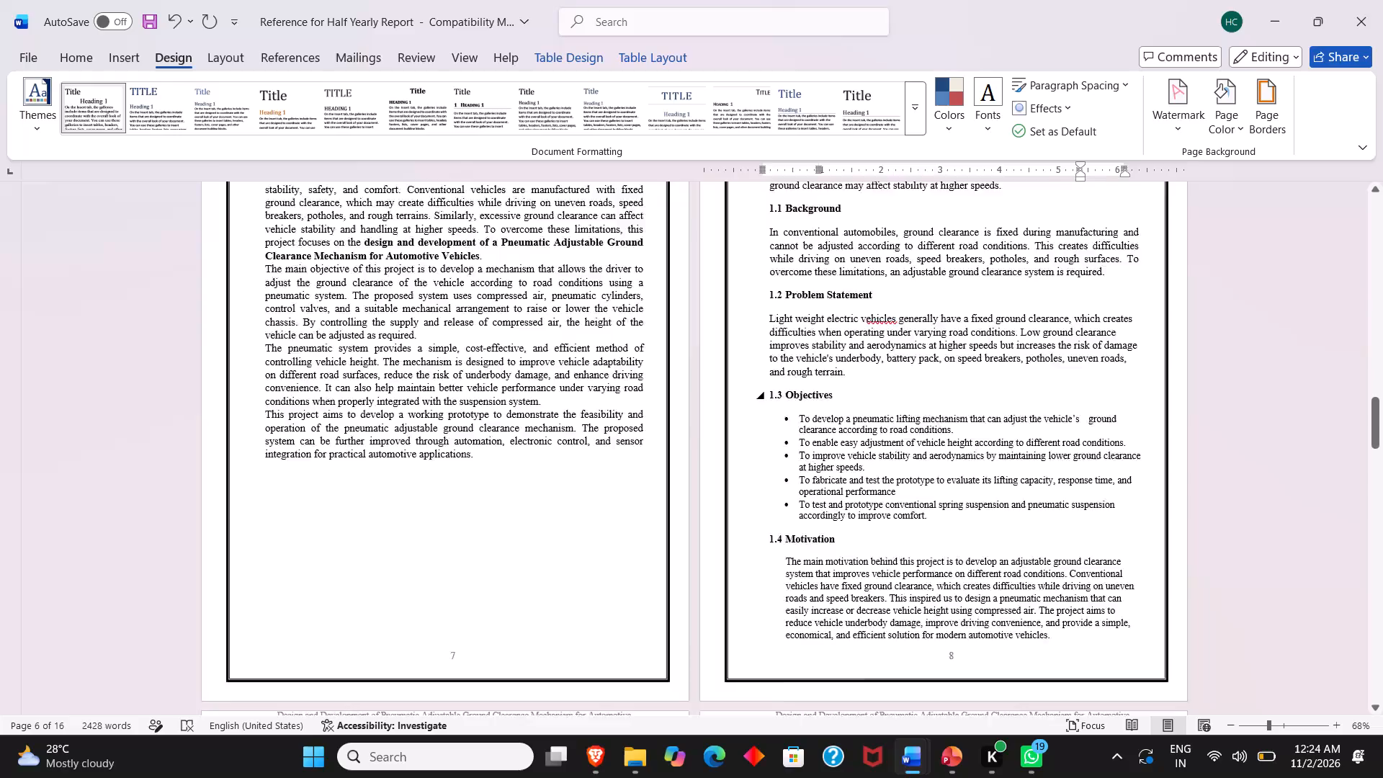
Compare the index table's entries and page numbers with the report's chapter headings and the pages they start on.
{"action": "scroll", "coordinate": [994, 407], "scroll_direction": "up", "scroll_amount": 8}
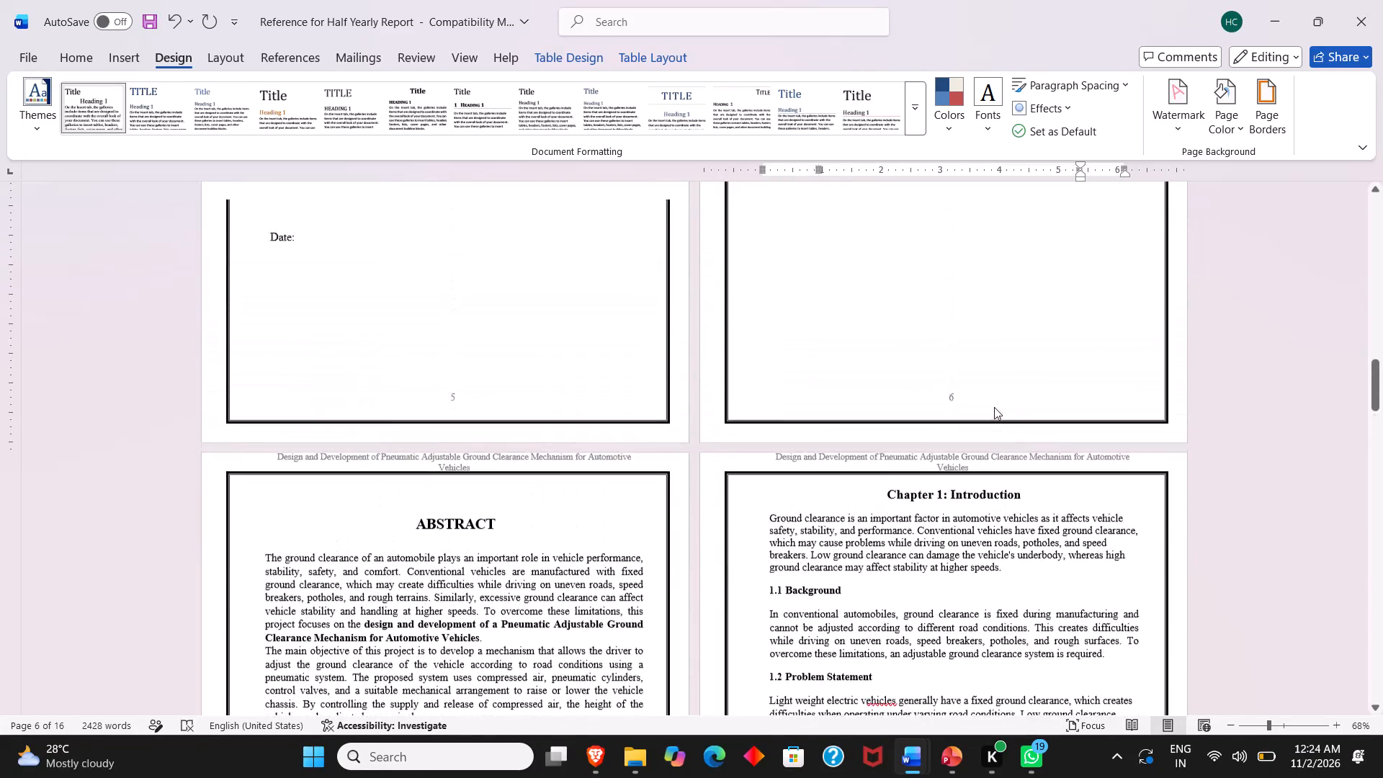
{"action": "scroll", "coordinate": [994, 407], "scroll_direction": "up", "scroll_amount": 11}
{"action": "scroll", "coordinate": [933, 349], "scroll_direction": "up", "scroll_amount": 1}
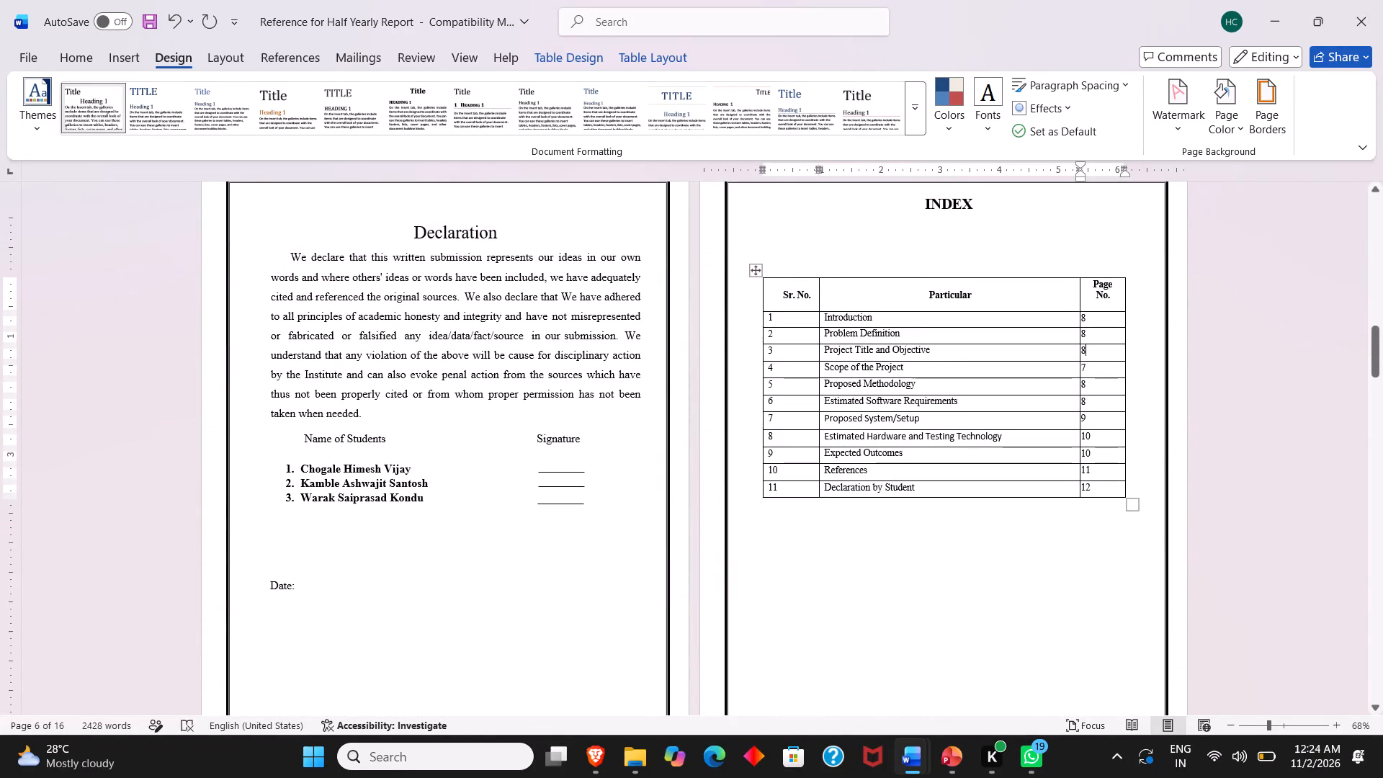
{"action": "scroll", "coordinate": [957, 382], "scroll_direction": "down", "scroll_amount": 20}
{"action": "scroll", "coordinate": [957, 382], "scroll_direction": "down", "scroll_amount": 13}
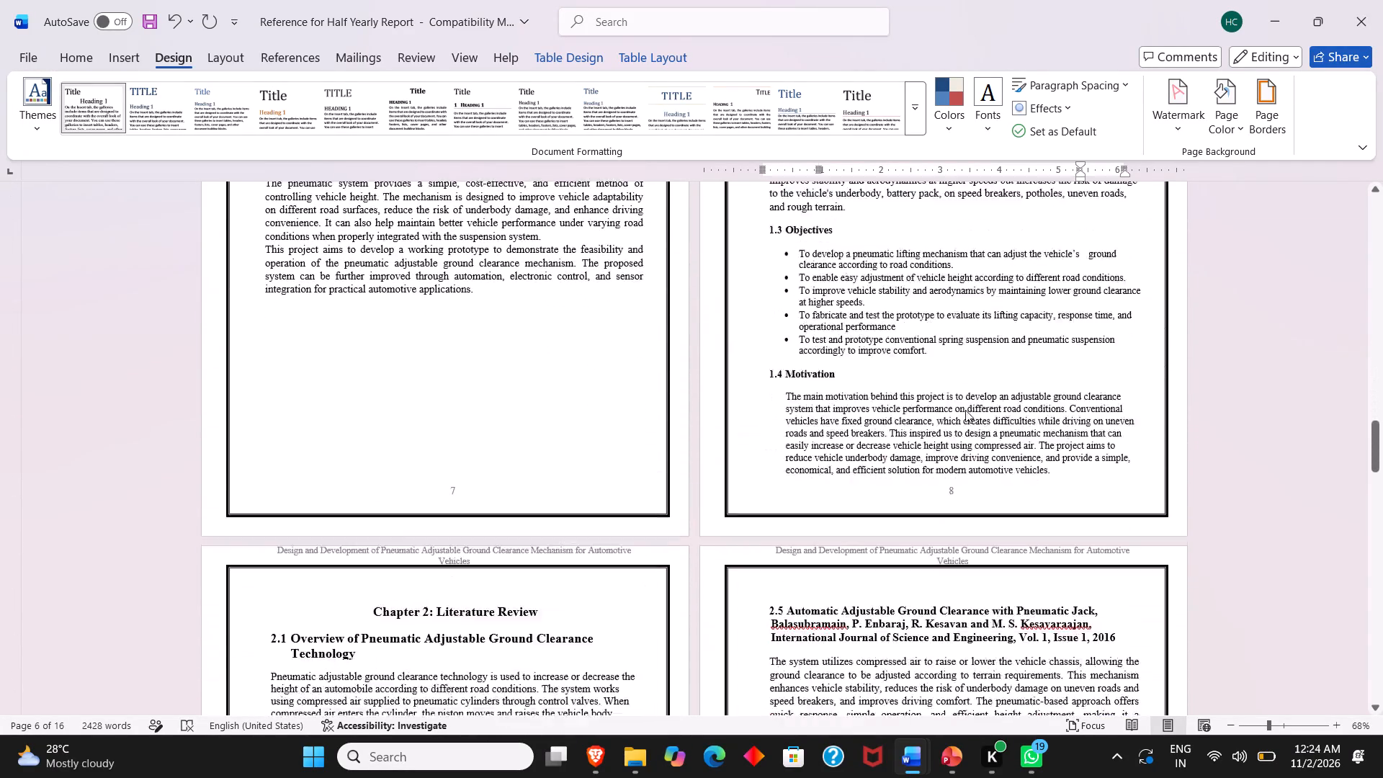
{"action": "scroll", "coordinate": [965, 410], "scroll_direction": "down", "scroll_amount": 13}
{"action": "scroll", "coordinate": [958, 411], "scroll_direction": "down", "scroll_amount": 17}
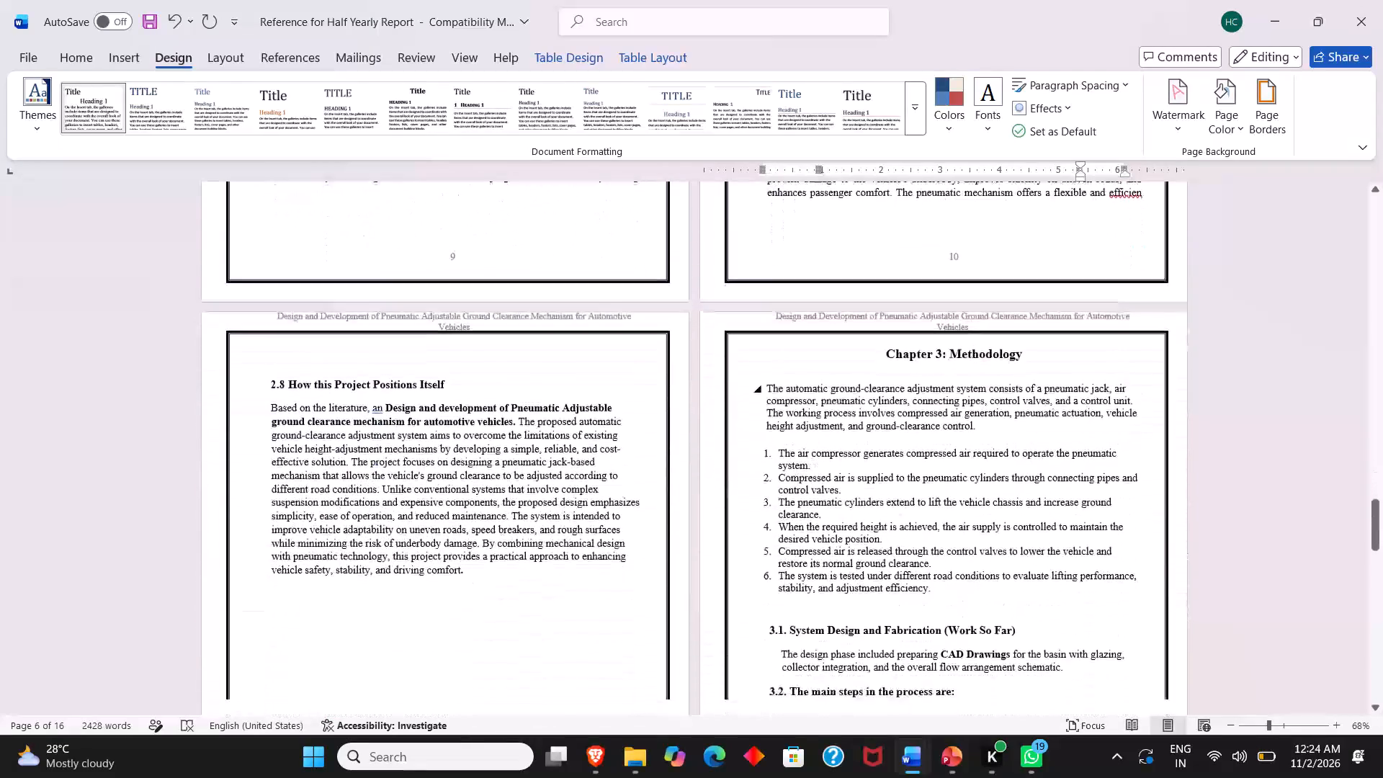
{"action": "scroll", "coordinate": [957, 412], "scroll_direction": "down", "scroll_amount": 5}
{"action": "scroll", "coordinate": [957, 412], "scroll_direction": "up", "scroll_amount": 3}
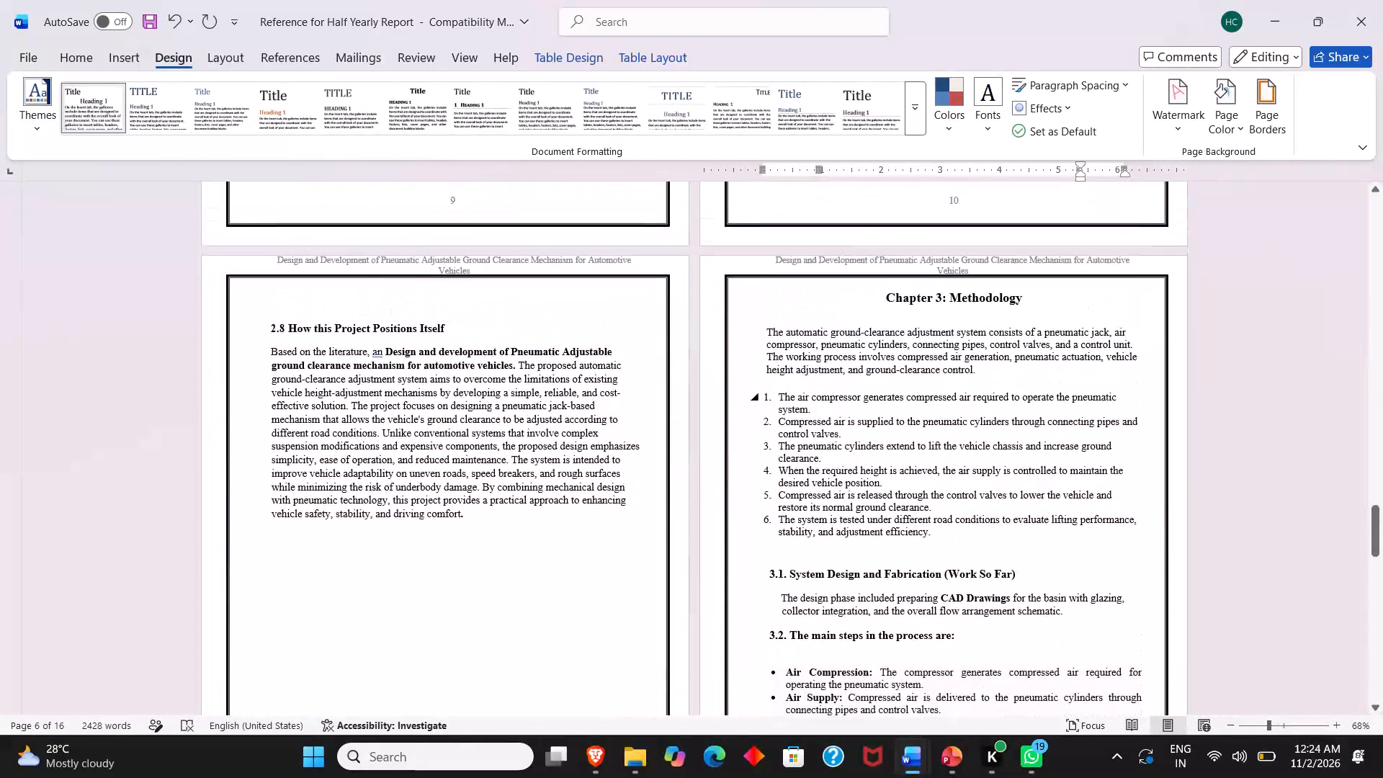
{"action": "scroll", "coordinate": [957, 412], "scroll_direction": "up", "scroll_amount": 1}
{"action": "scroll", "coordinate": [957, 412], "scroll_direction": "down", "scroll_amount": 1}
{"action": "scroll", "coordinate": [954, 408], "scroll_direction": "up", "scroll_amount": 19}
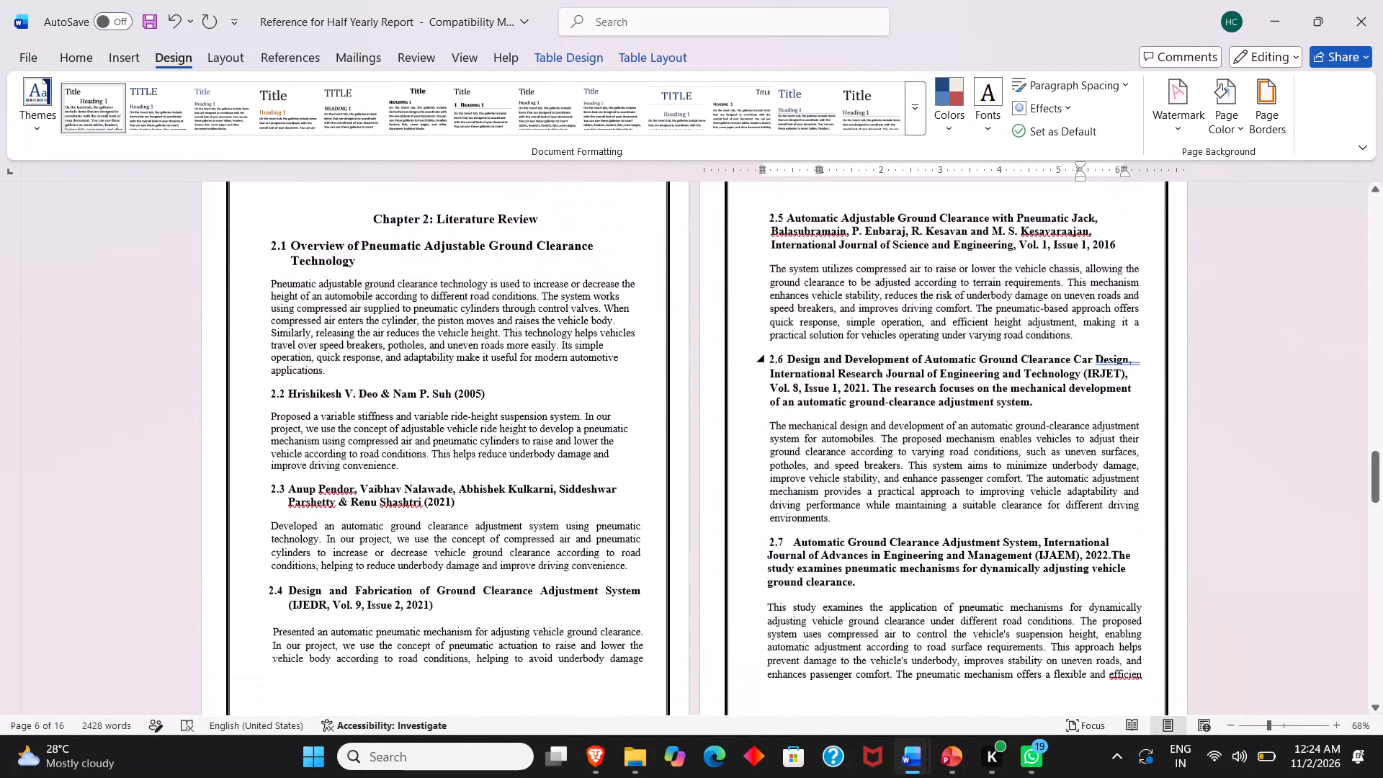
{"action": "scroll", "coordinate": [952, 420], "scroll_direction": "up", "scroll_amount": 5}
{"action": "scroll", "coordinate": [952, 420], "scroll_direction": "up", "scroll_amount": 18}
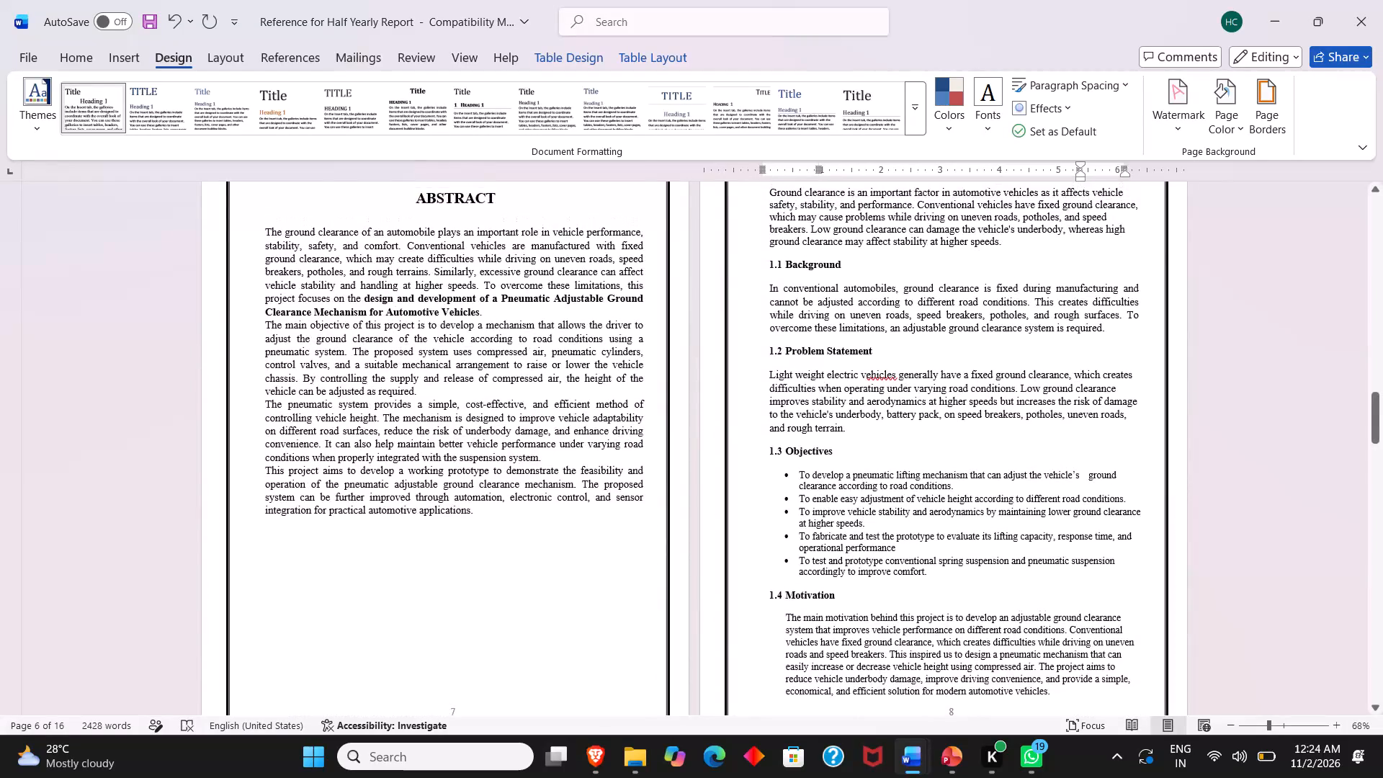
{"action": "scroll", "coordinate": [952, 419], "scroll_direction": "up", "scroll_amount": 19}
{"action": "scroll", "coordinate": [952, 413], "scroll_direction": "up", "scroll_amount": 3}
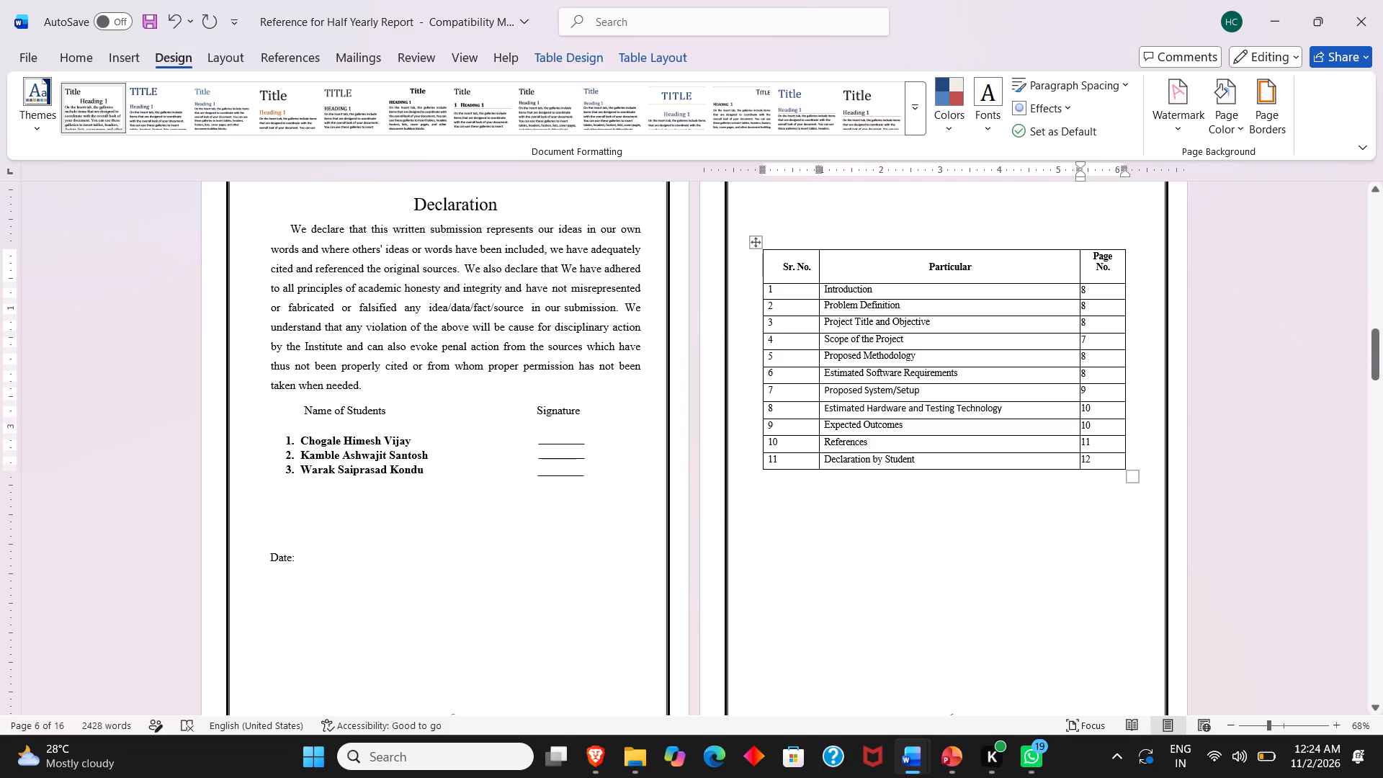
{"action": "scroll", "coordinate": [957, 423], "scroll_direction": "down", "scroll_amount": 1}
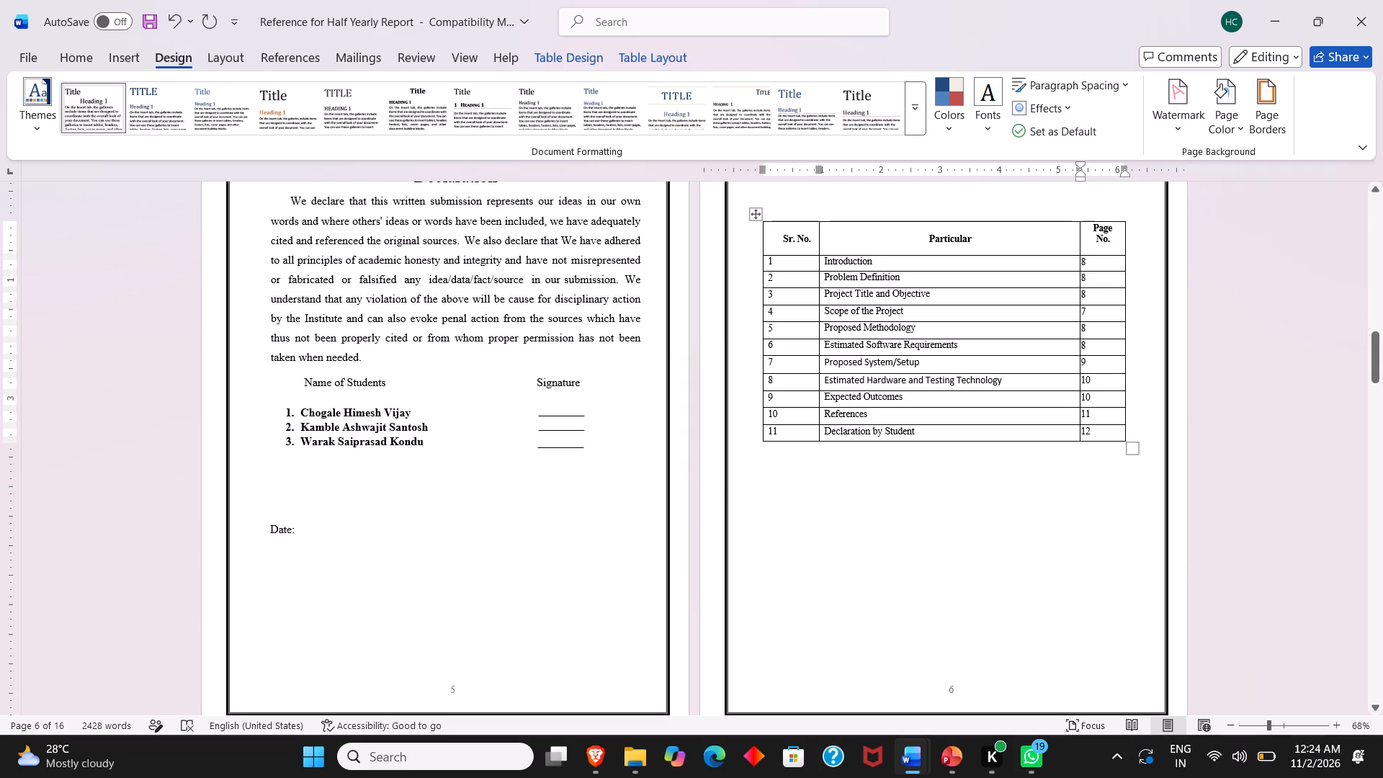
{"action": "scroll", "coordinate": [957, 423], "scroll_direction": "down", "scroll_amount": 10}
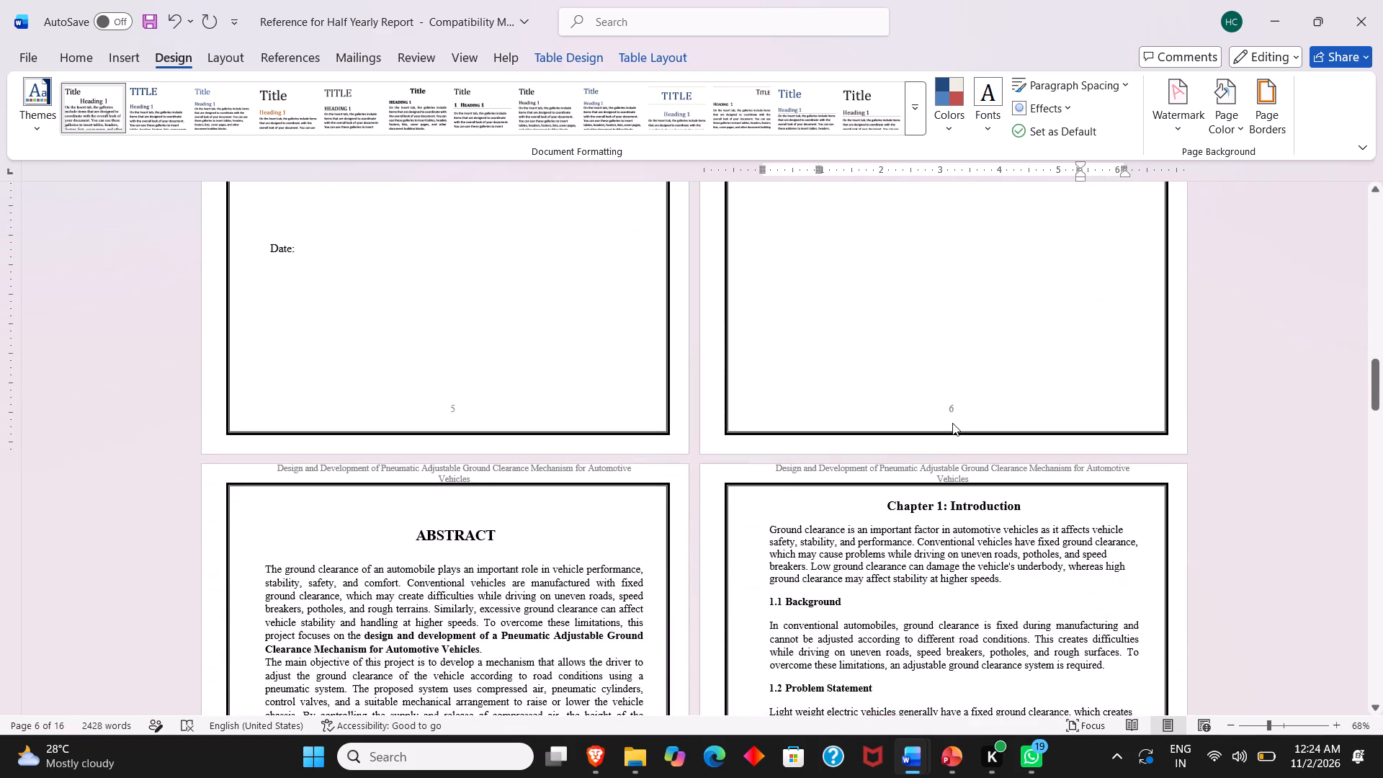
{"action": "scroll", "coordinate": [952, 422], "scroll_direction": "down", "scroll_amount": 10}
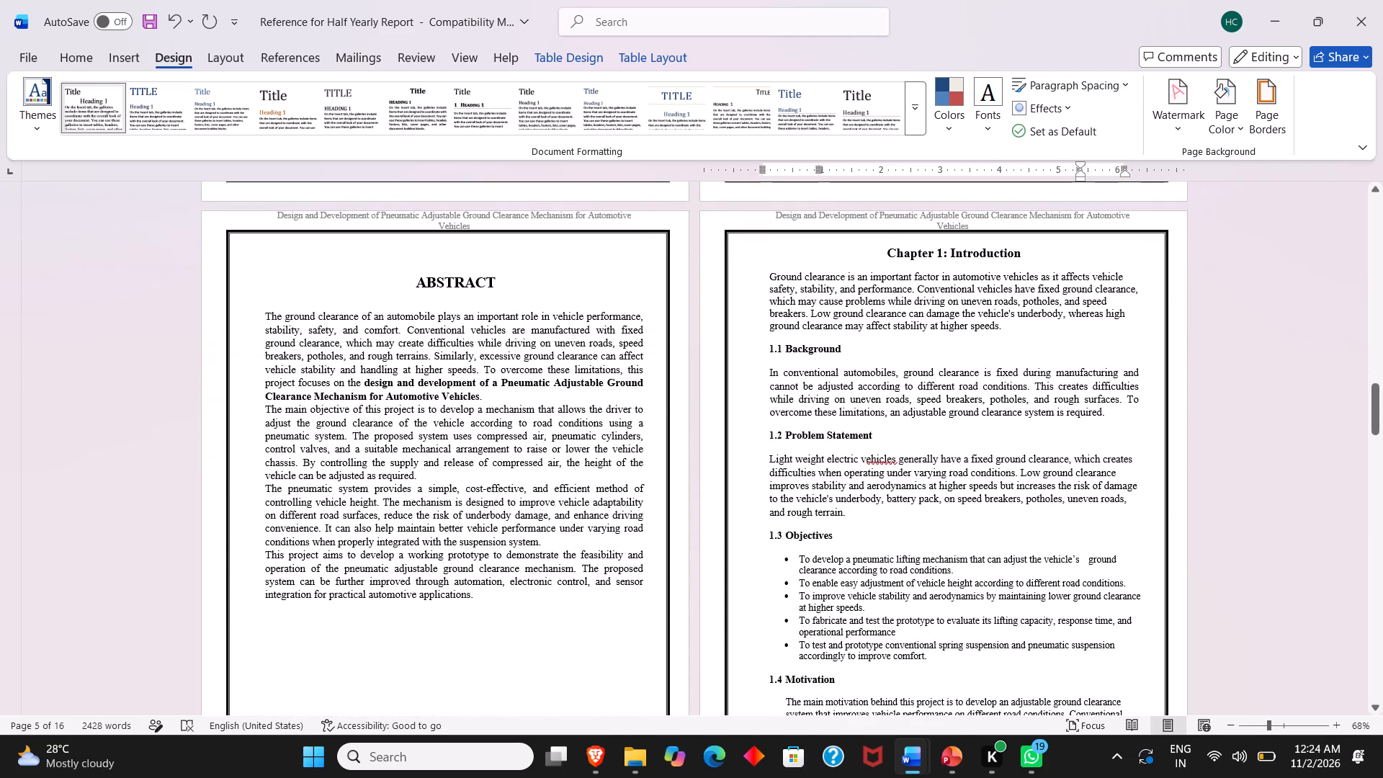
{"action": "scroll", "coordinate": [952, 422], "scroll_direction": "down", "scroll_amount": 8}
{"action": "scroll", "coordinate": [952, 422], "scroll_direction": "up", "scroll_amount": 3}
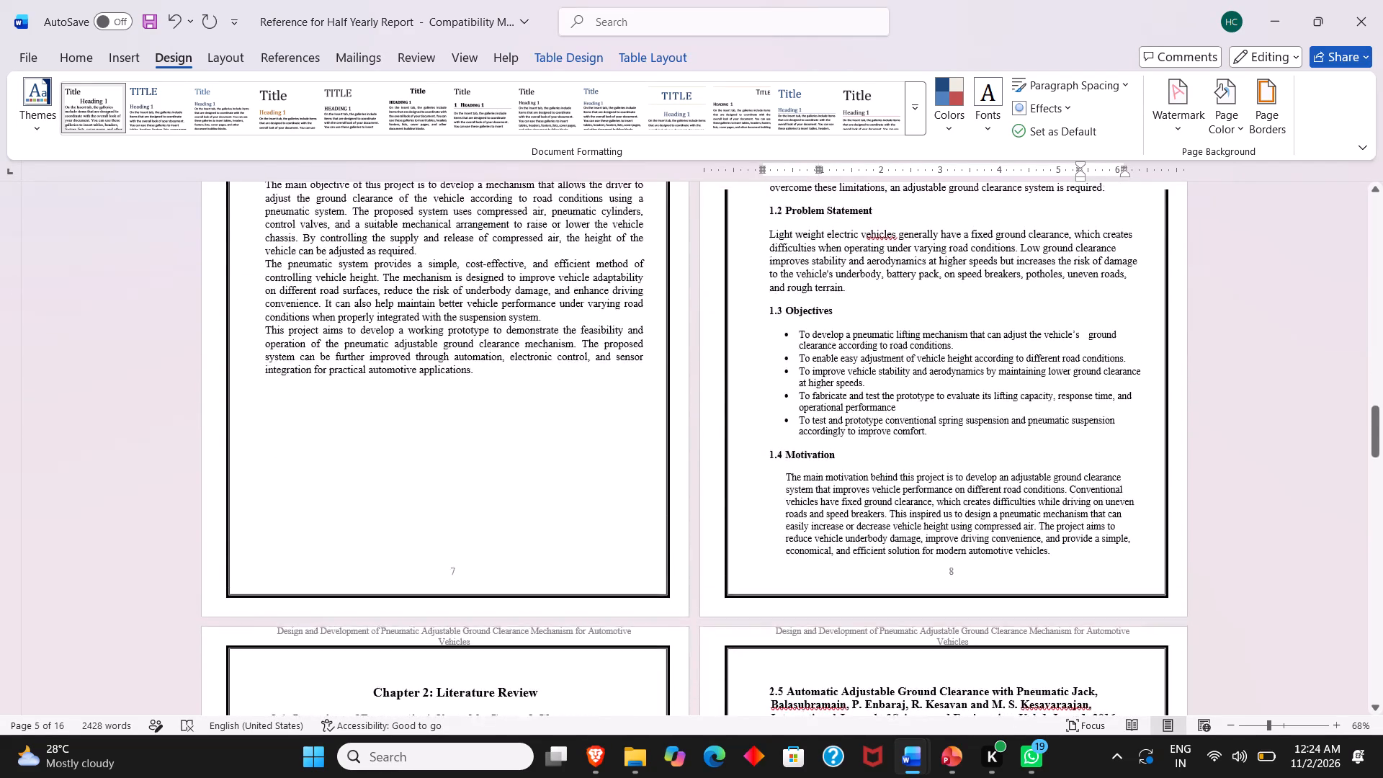
{"action": "scroll", "coordinate": [952, 422], "scroll_direction": "up", "scroll_amount": 9}
Replace the index's fourth entry, "Scope of the Project", with "Literature Review" copied from the Chapter 2 heading.
{"action": "scroll", "coordinate": [950, 422], "scroll_direction": "down", "scroll_amount": 10}
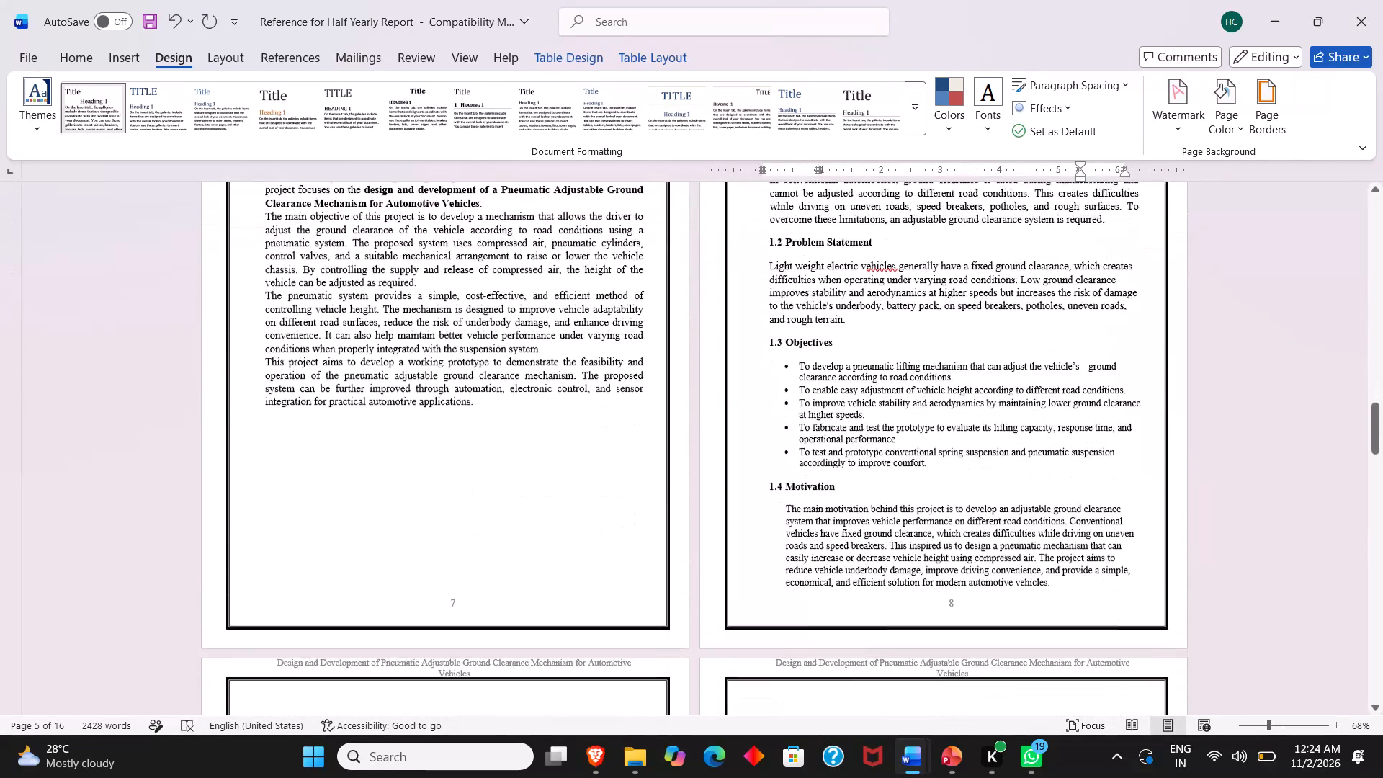
{"action": "scroll", "coordinate": [936, 424], "scroll_direction": "down", "scroll_amount": 8}
{"action": "left_click_drag", "start_coordinate": [540, 497], "coordinate": [521, 500]}
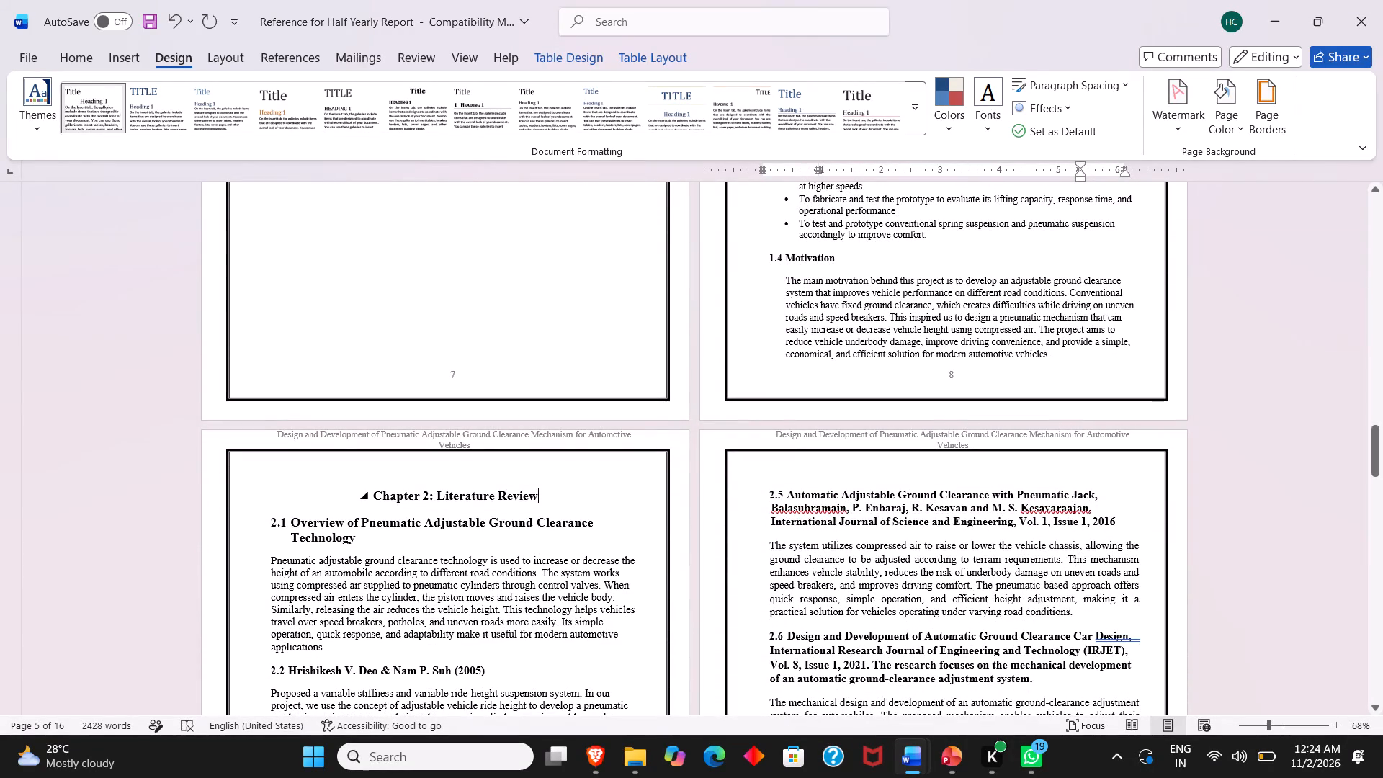
{"action": "left_click_drag", "start_coordinate": [521, 500], "coordinate": [453, 496]}
{"action": "key", "text": "ctrl+c"}
{"action": "scroll", "coordinate": [529, 544], "scroll_direction": "up", "scroll_amount": 2}
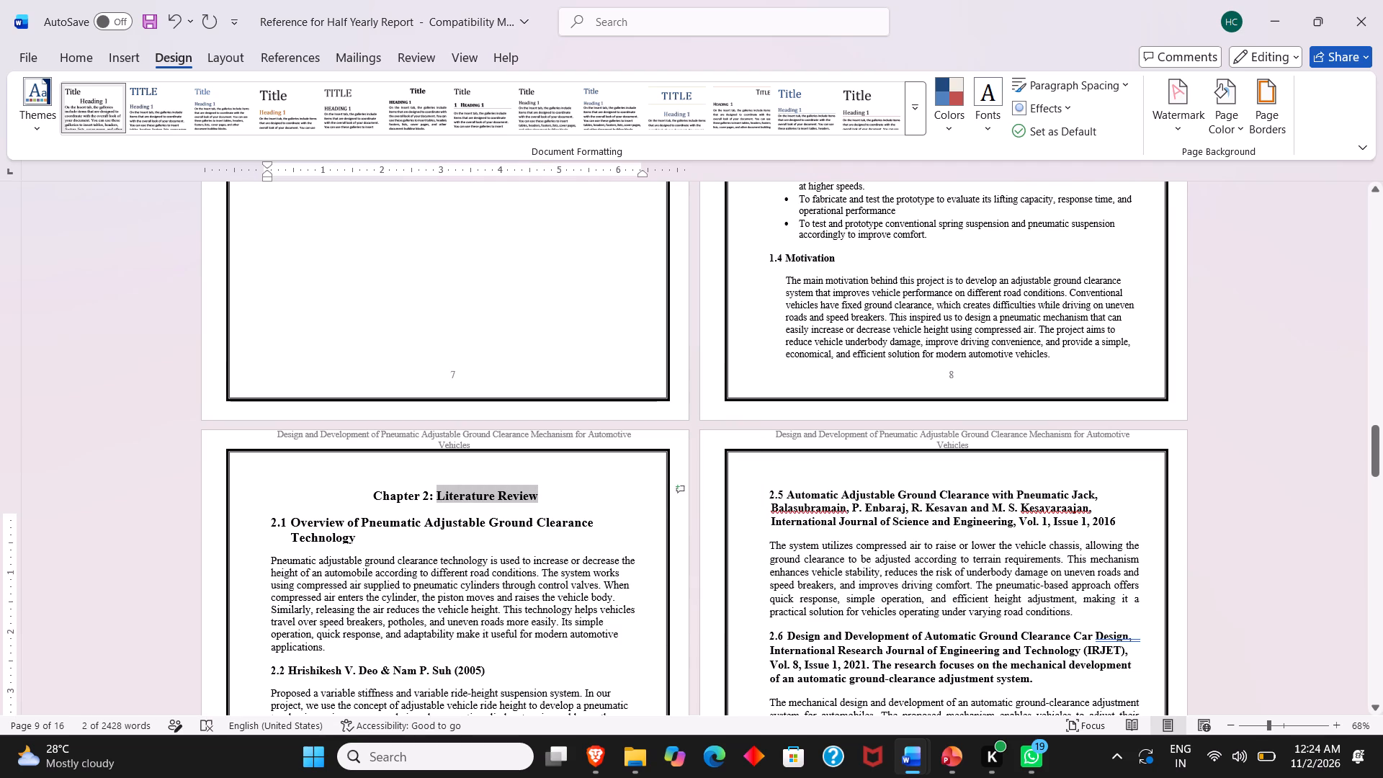
{"action": "scroll", "coordinate": [546, 535], "scroll_direction": "up", "scroll_amount": 20}
{"action": "scroll", "coordinate": [546, 535], "scroll_direction": "up", "scroll_amount": 8}
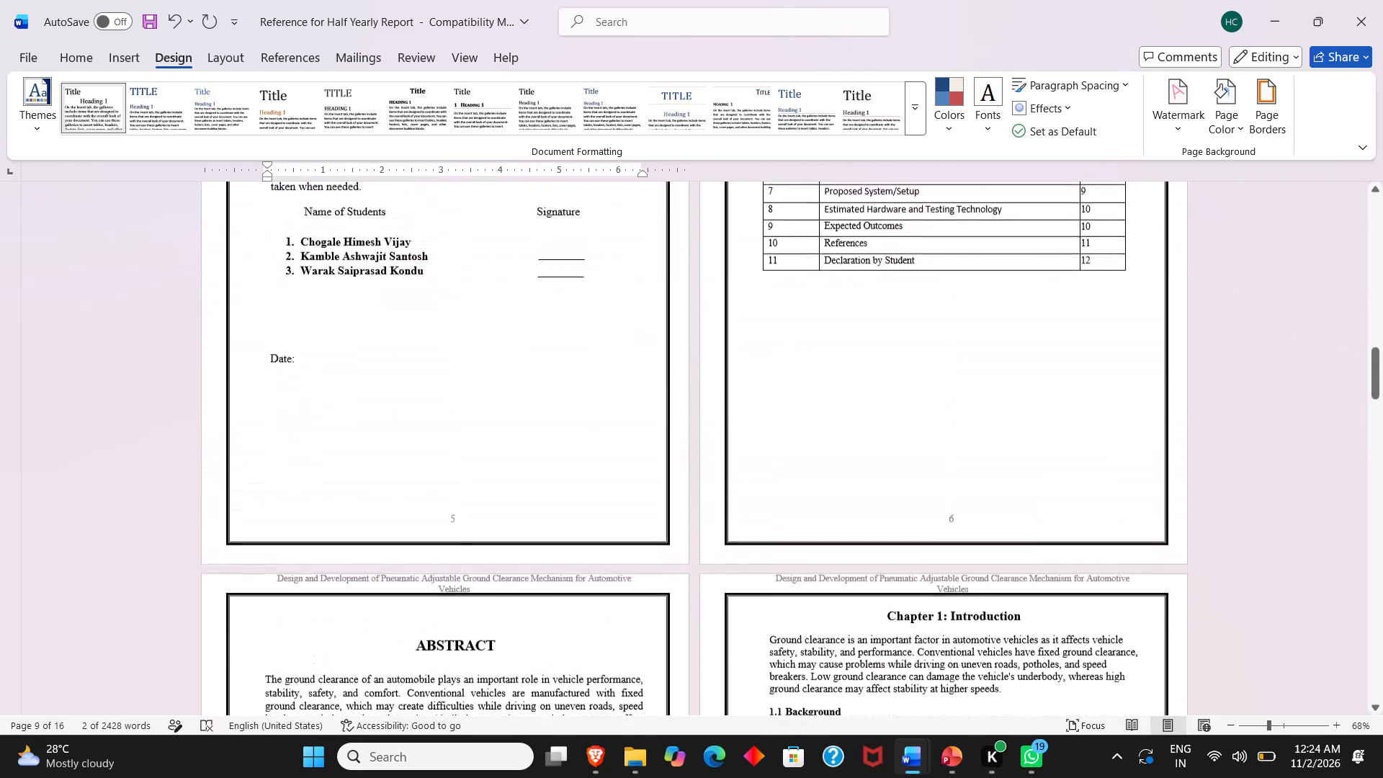
{"action": "scroll", "coordinate": [788, 395], "scroll_direction": "up", "scroll_amount": 5}
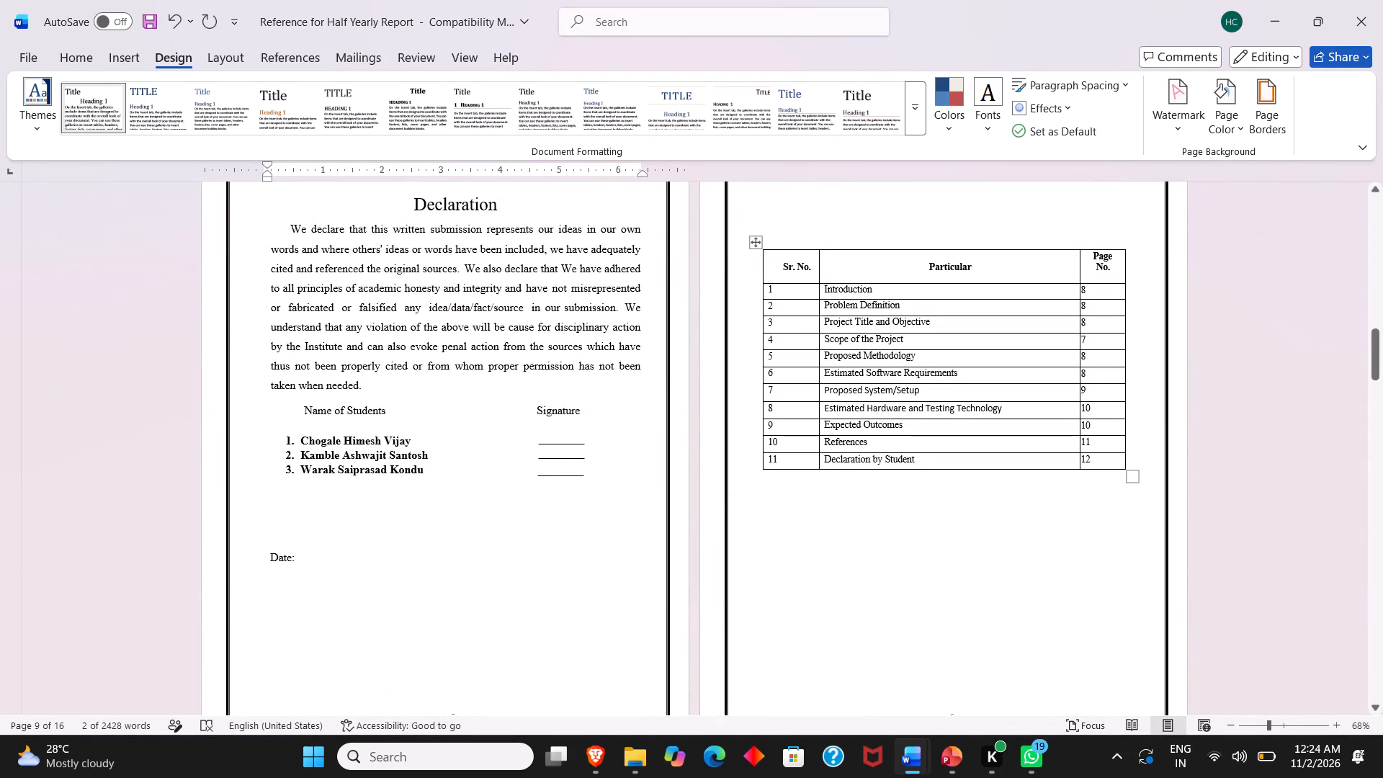
{"action": "left_click_drag", "start_coordinate": [910, 339], "coordinate": [833, 339]}
{"action": "key", "text": "ctrl+v"}
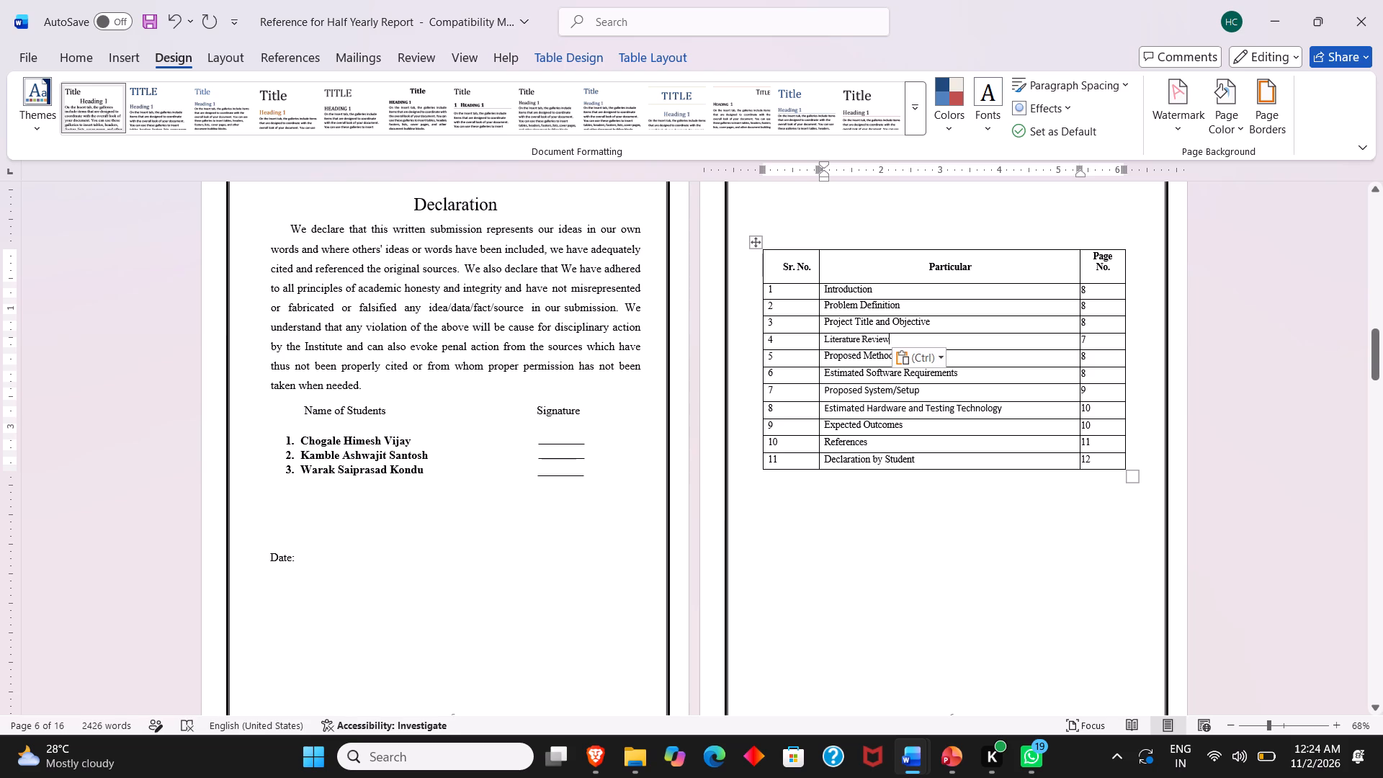
Set the page number of the "Literature Review" index entry to 9.
{"action": "left_click", "coordinate": [1093, 344]}
{"action": "key", "text": "BackSpace"}
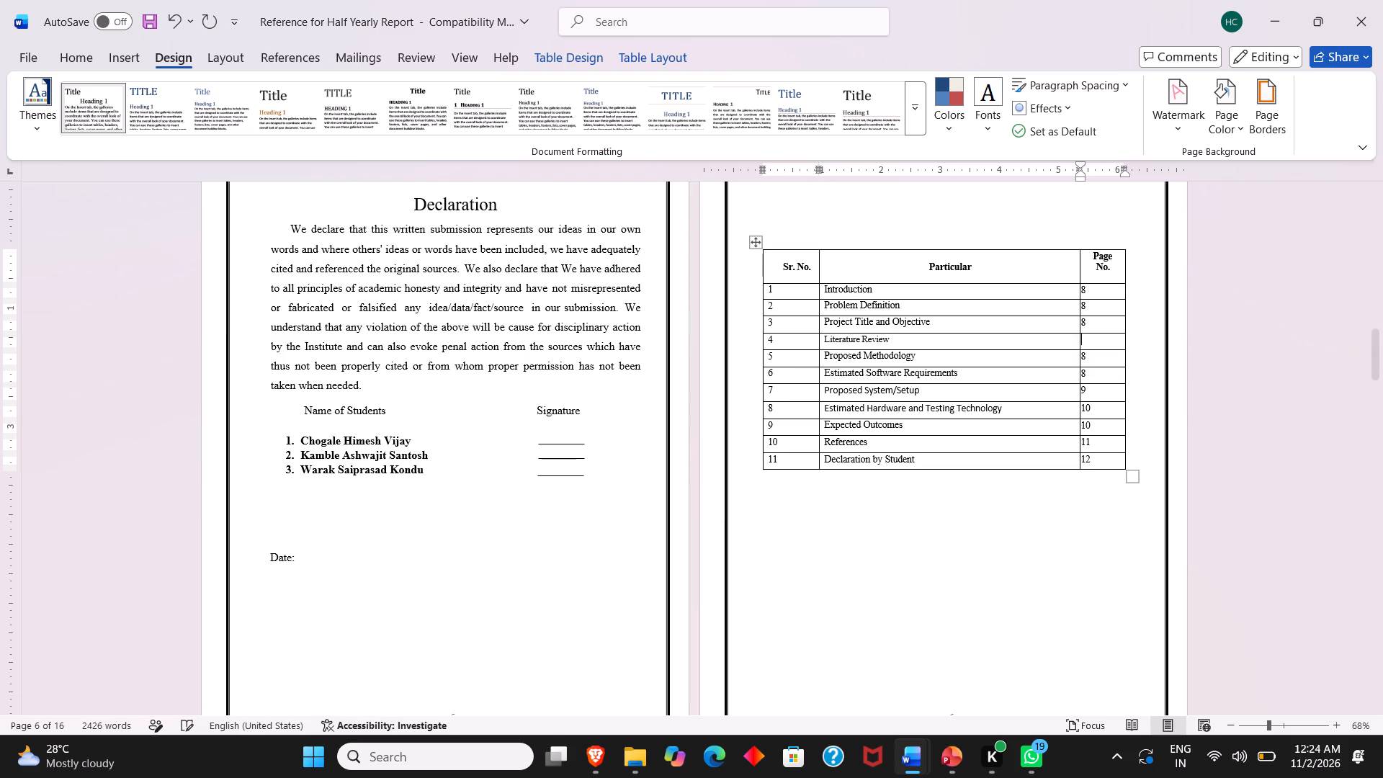
{"action": "key", "text": "9"}
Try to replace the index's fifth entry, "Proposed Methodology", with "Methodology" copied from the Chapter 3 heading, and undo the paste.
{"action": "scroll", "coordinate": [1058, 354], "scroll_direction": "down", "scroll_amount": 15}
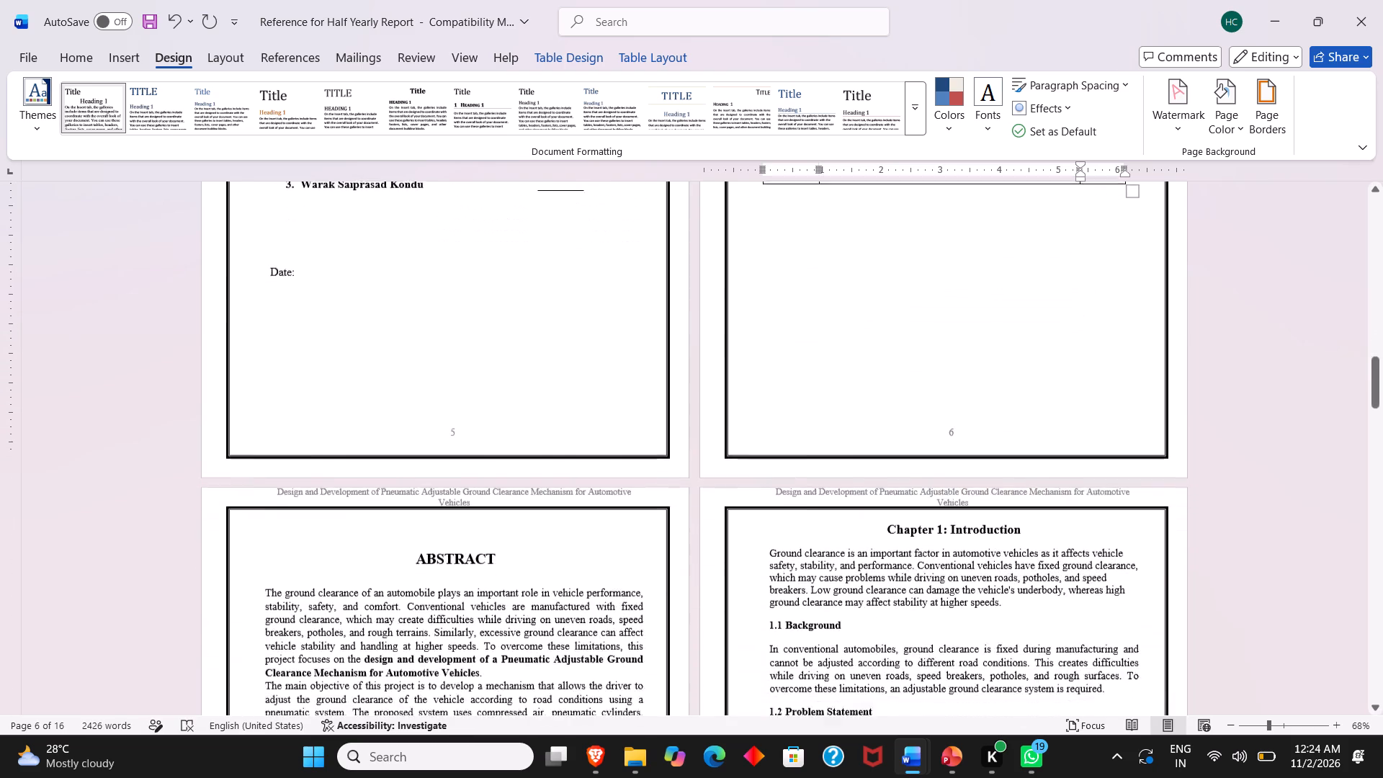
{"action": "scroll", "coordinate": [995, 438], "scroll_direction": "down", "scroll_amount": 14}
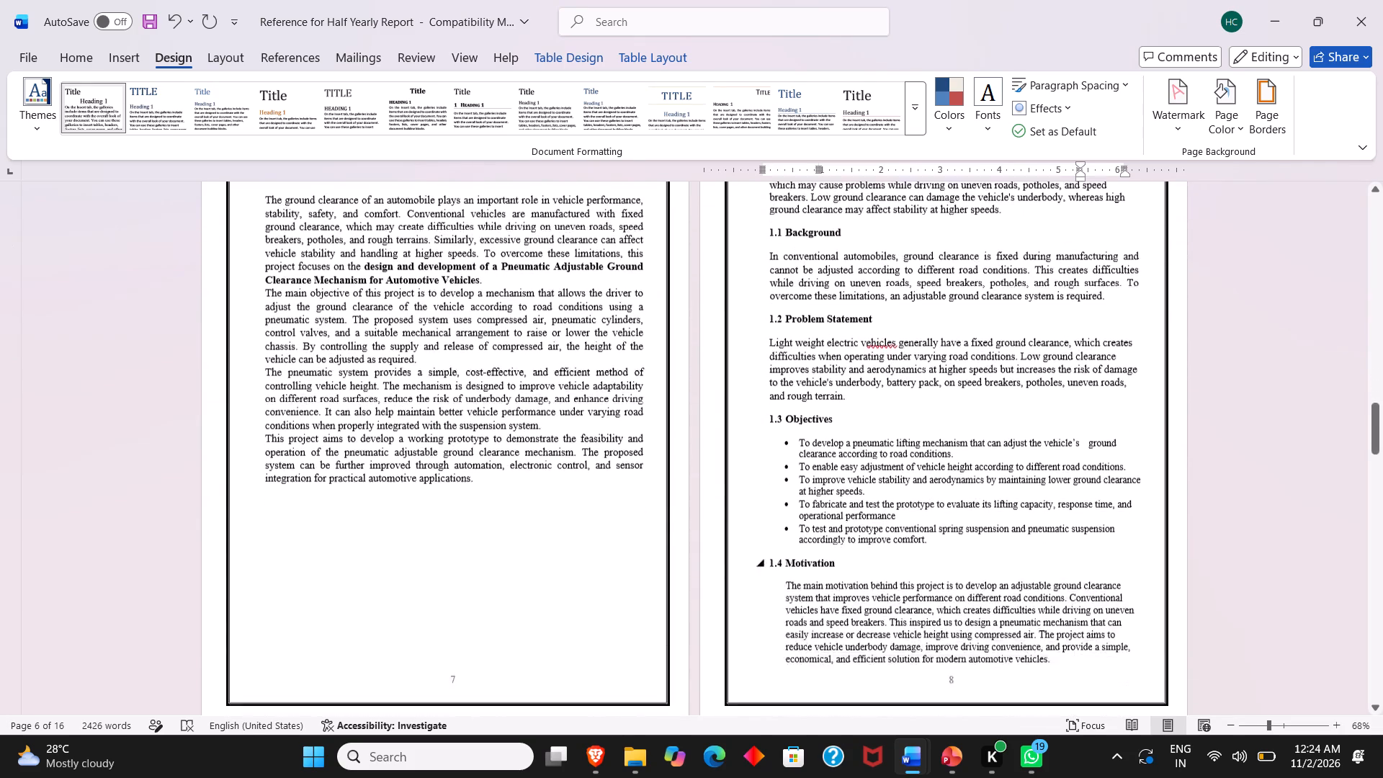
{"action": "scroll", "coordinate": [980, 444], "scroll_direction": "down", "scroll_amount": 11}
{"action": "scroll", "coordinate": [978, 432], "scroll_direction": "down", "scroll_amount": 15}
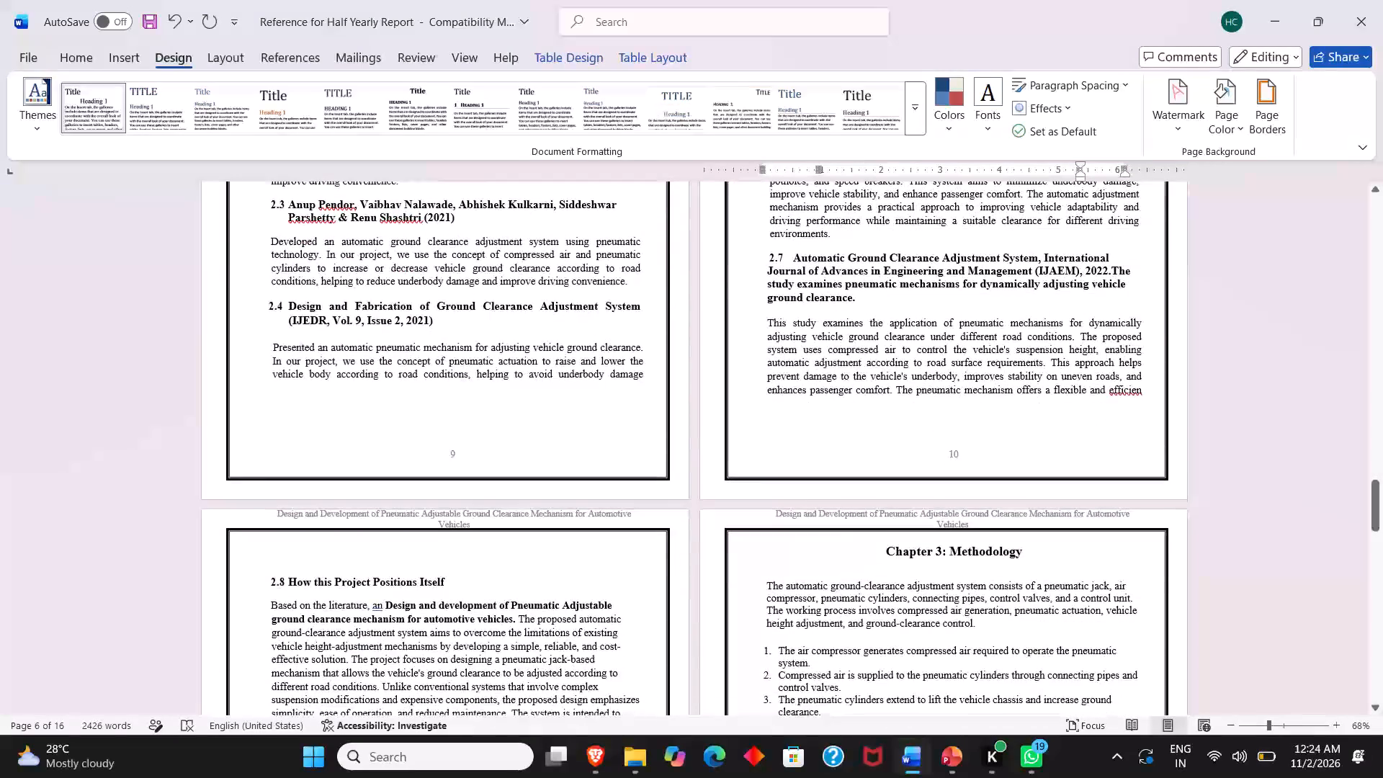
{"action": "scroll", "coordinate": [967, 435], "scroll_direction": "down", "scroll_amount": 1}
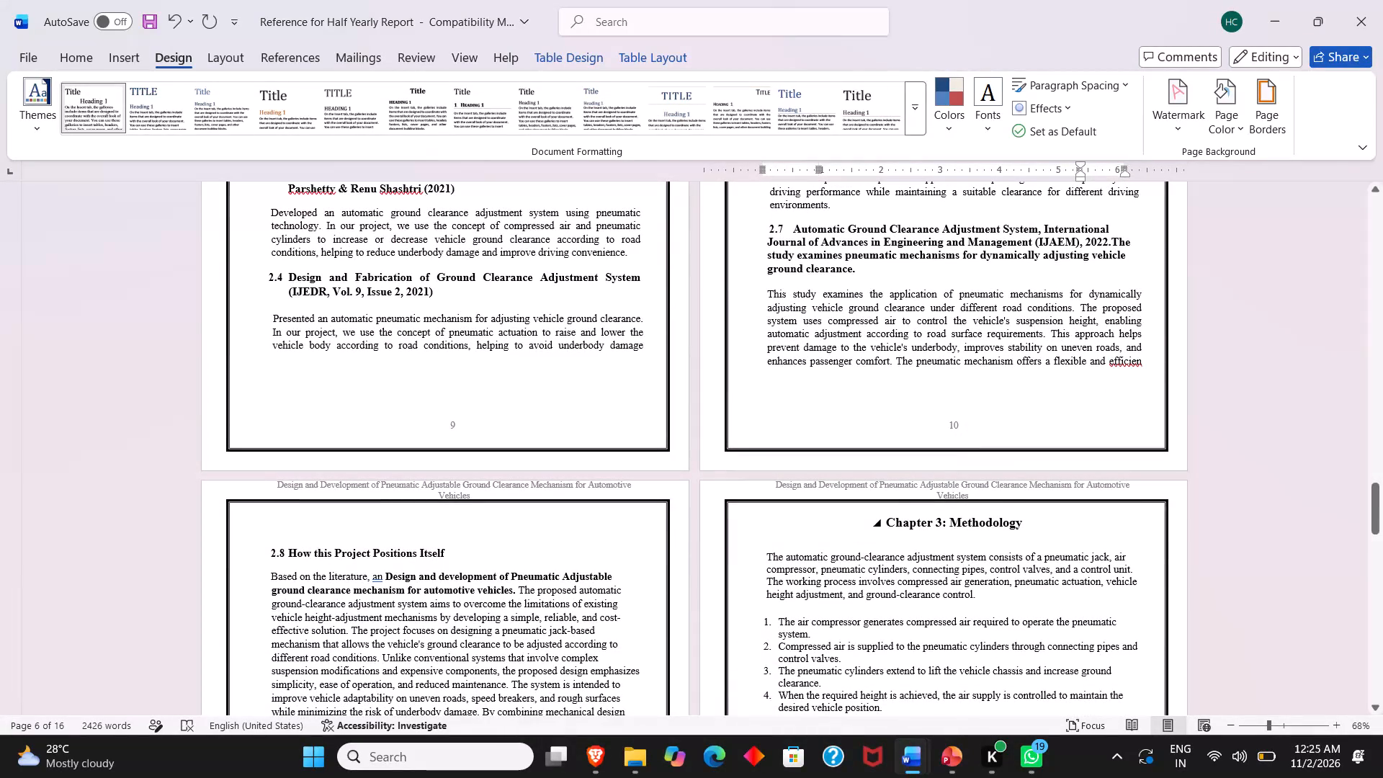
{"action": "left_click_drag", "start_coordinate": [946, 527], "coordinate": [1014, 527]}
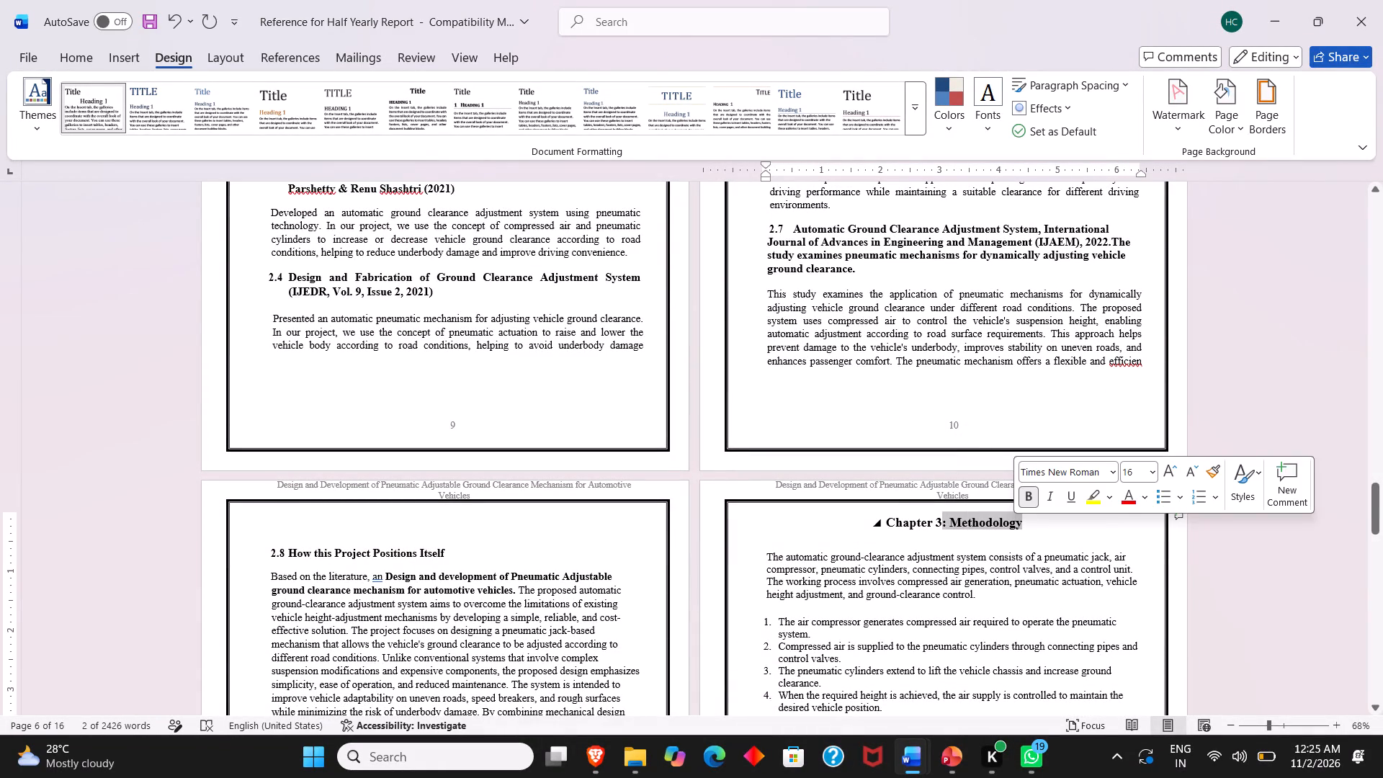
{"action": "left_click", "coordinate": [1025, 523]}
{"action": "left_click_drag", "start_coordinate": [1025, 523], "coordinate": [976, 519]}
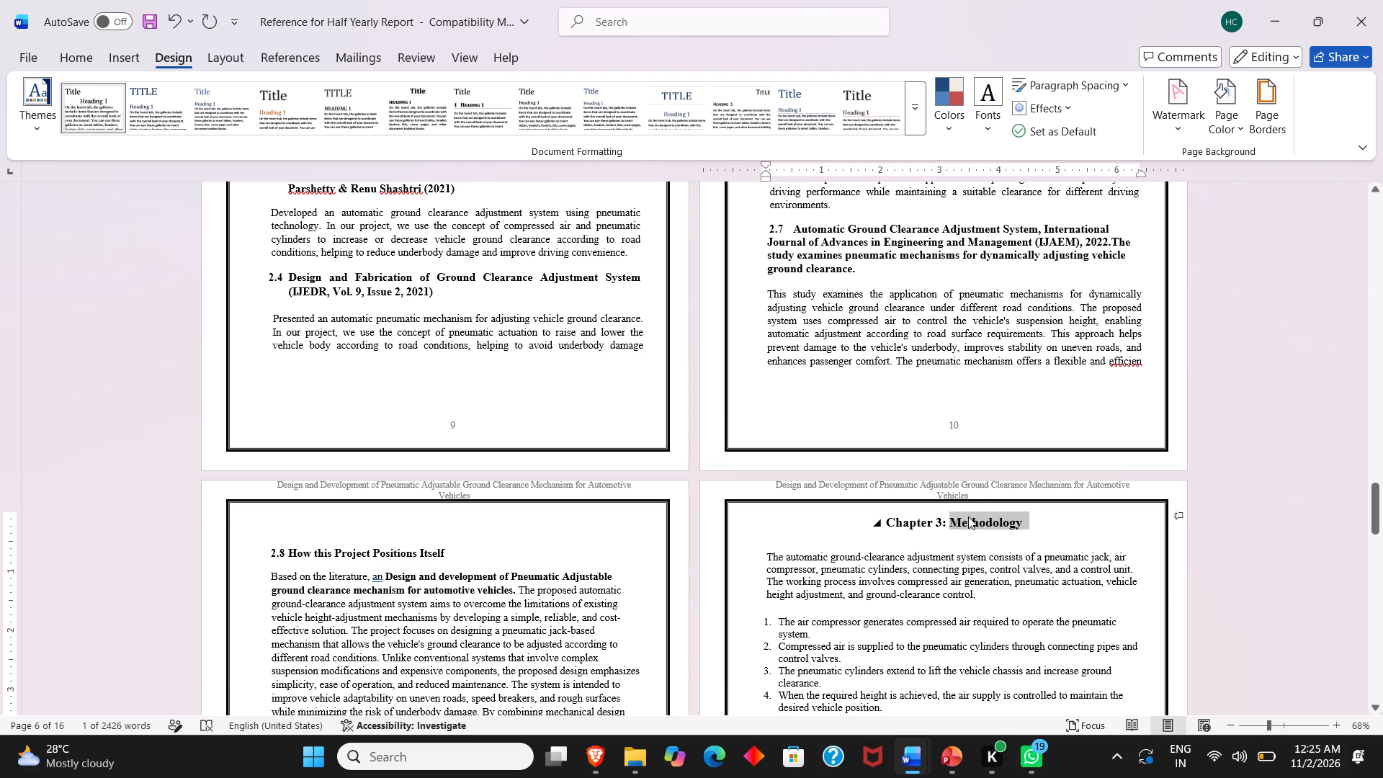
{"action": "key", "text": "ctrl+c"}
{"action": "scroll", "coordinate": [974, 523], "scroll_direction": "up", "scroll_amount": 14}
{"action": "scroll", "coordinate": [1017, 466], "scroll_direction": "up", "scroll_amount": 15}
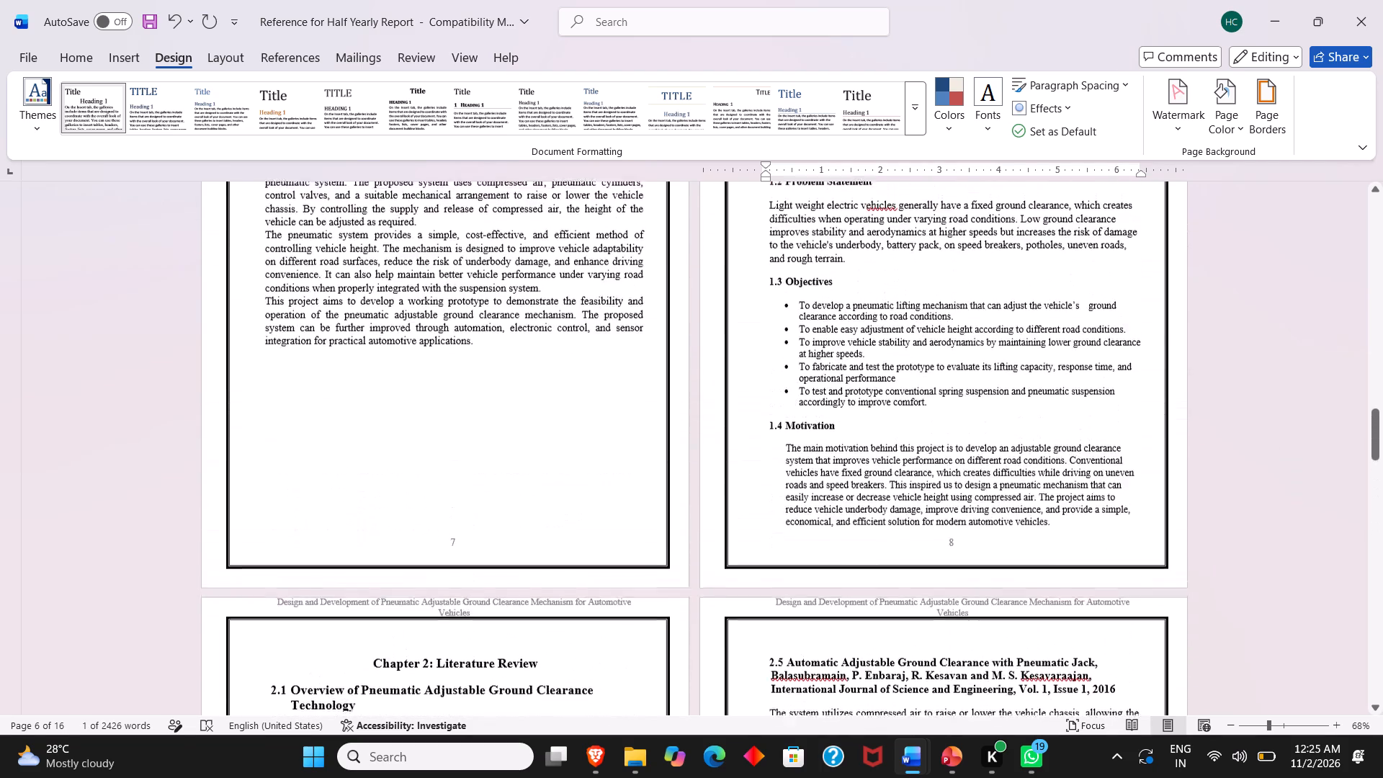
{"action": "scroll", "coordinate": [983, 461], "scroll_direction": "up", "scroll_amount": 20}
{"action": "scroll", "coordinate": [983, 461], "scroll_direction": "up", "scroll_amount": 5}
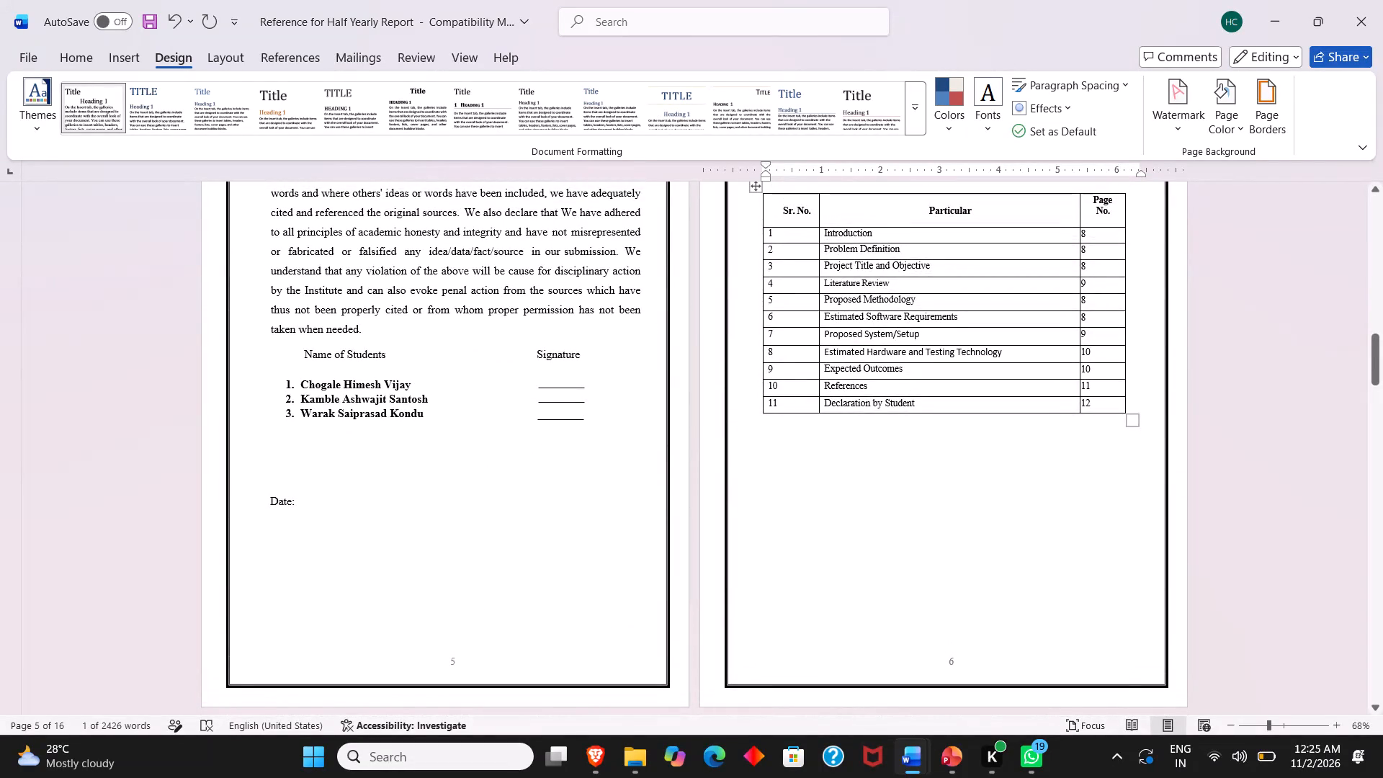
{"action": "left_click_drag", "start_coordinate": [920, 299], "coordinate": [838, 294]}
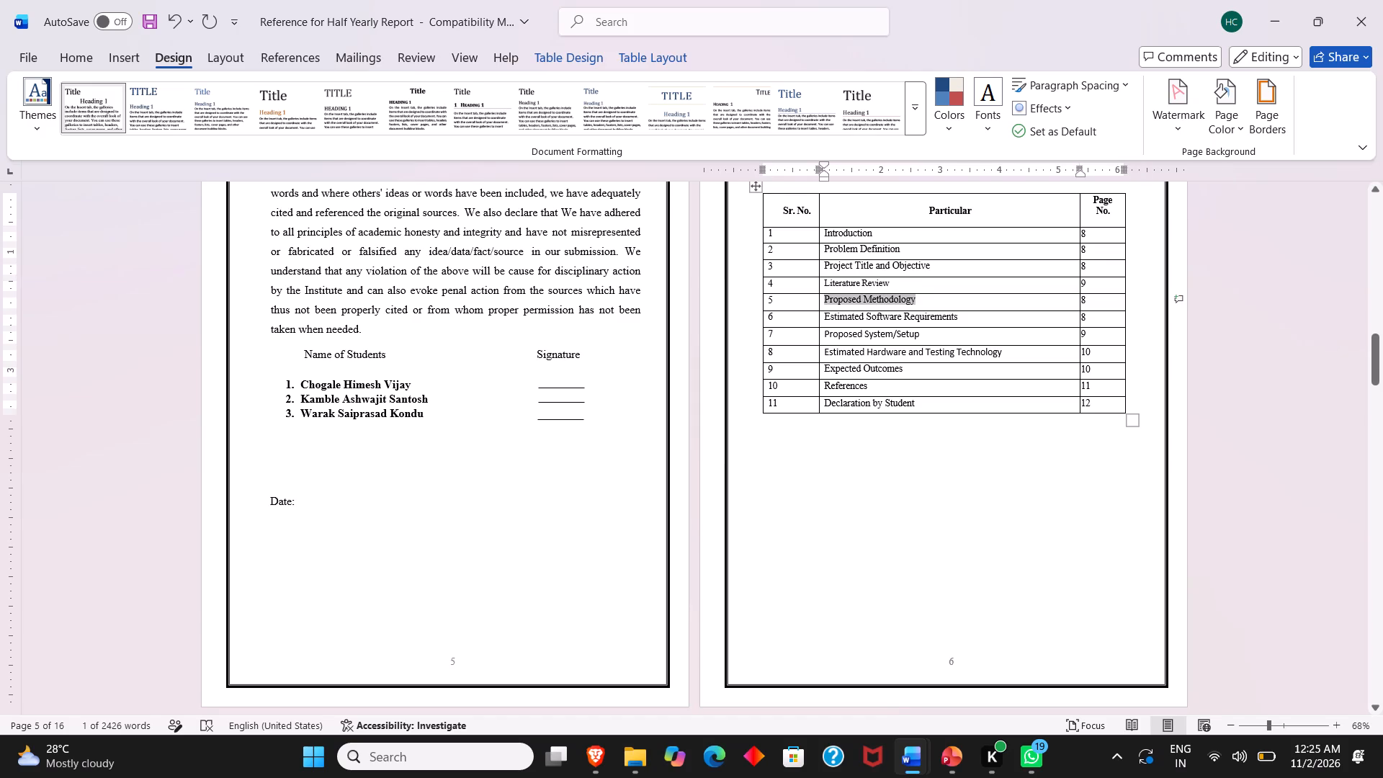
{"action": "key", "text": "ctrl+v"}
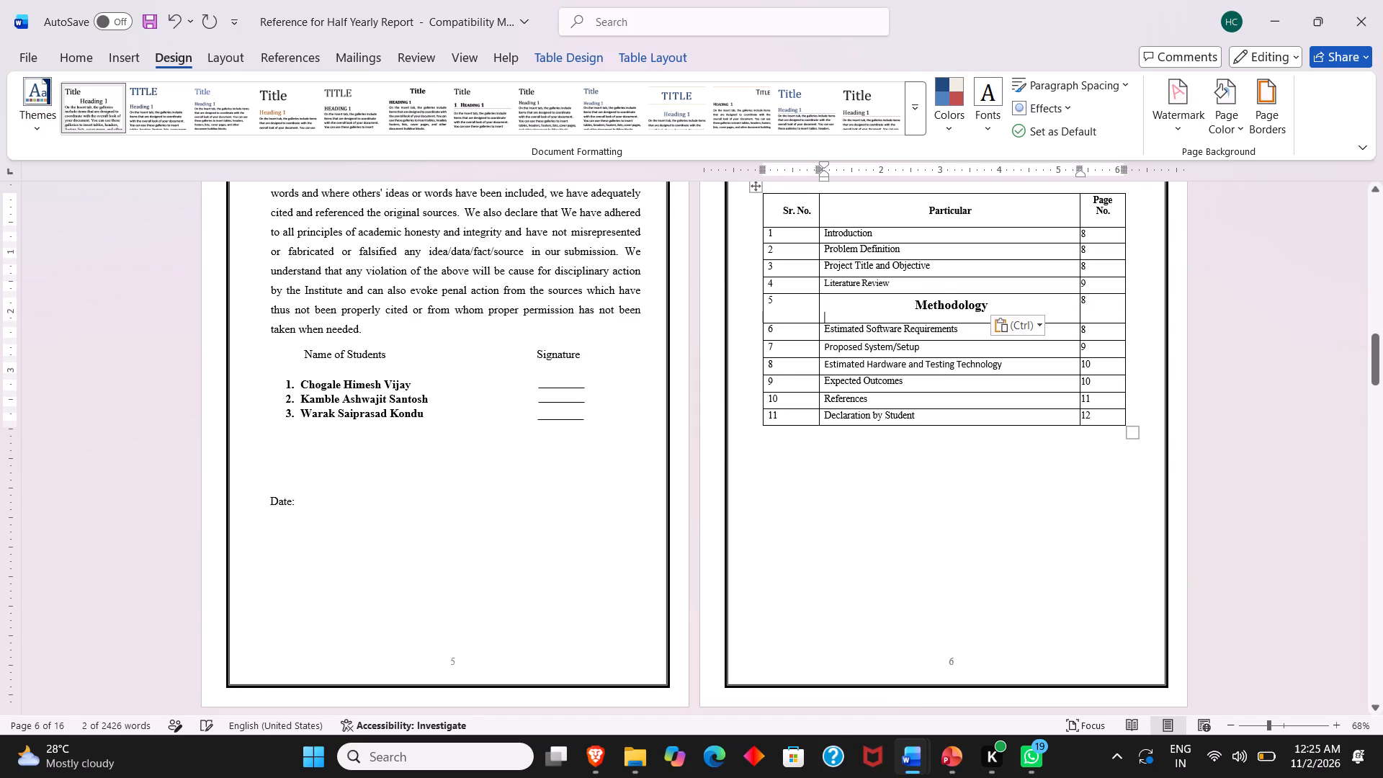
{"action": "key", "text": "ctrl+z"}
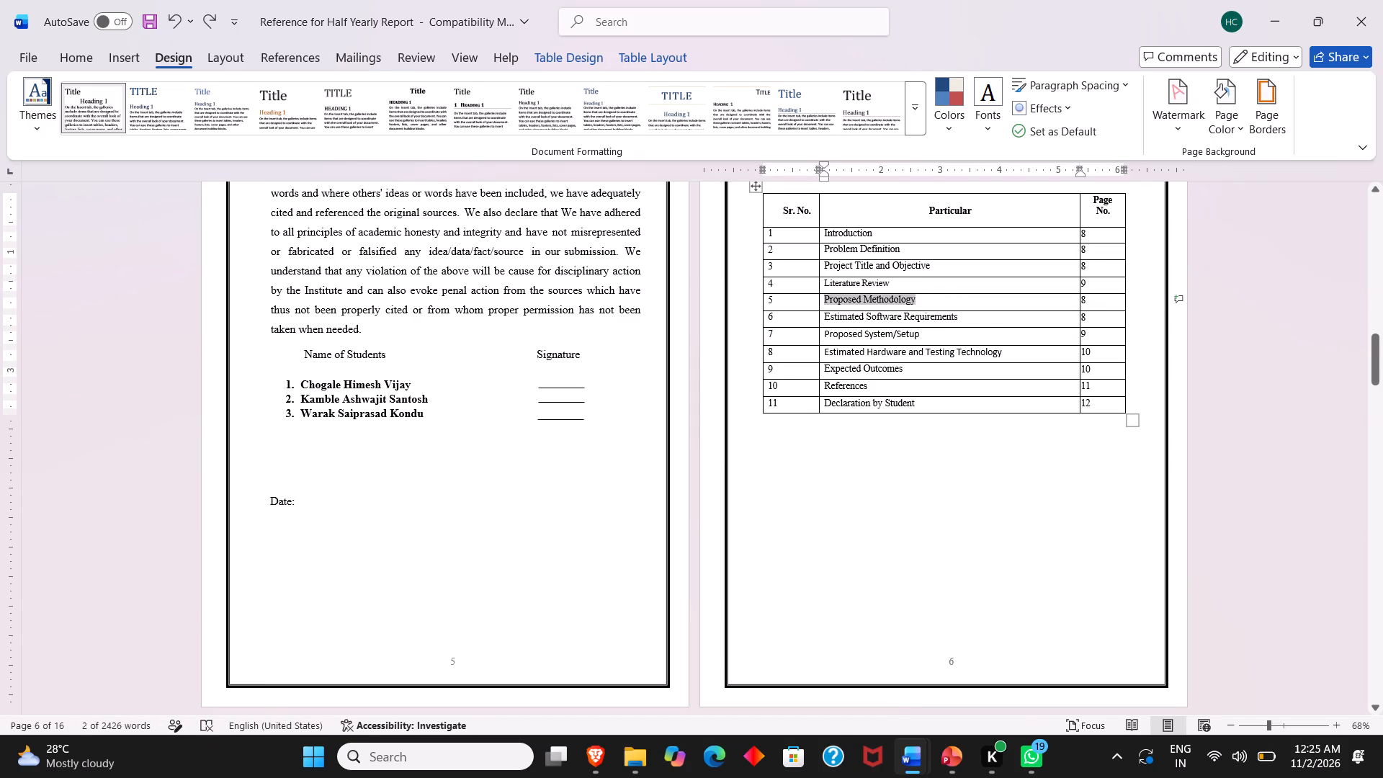
Look through the chapter pages for the page number on which "Chapter 3: Methodology" starts.
{"action": "scroll", "coordinate": [914, 315], "scroll_direction": "down", "scroll_amount": 20}
{"action": "scroll", "coordinate": [914, 315], "scroll_direction": "down", "scroll_amount": 14}
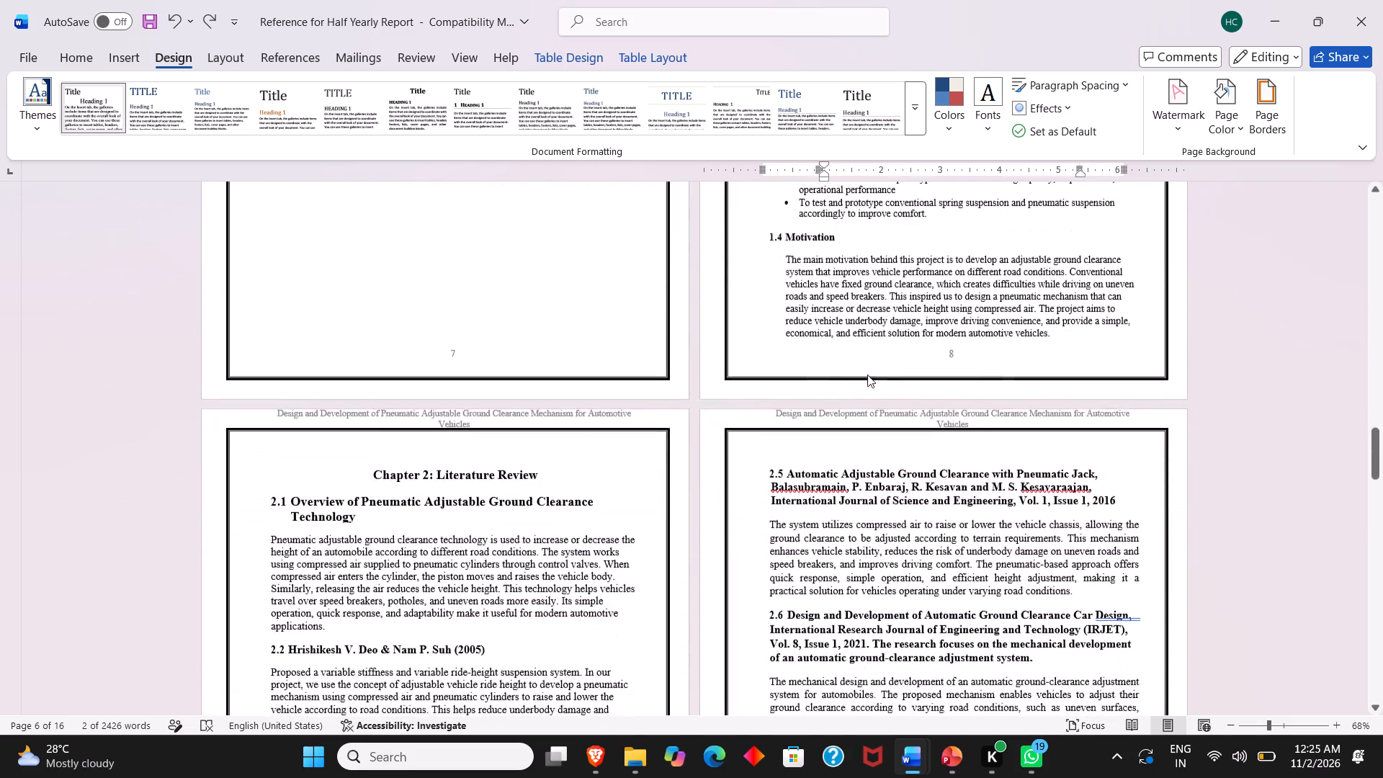
{"action": "scroll", "coordinate": [867, 375], "scroll_direction": "down", "scroll_amount": 20}
{"action": "scroll", "coordinate": [867, 375], "scroll_direction": "down", "scroll_amount": 1}
{"action": "scroll", "coordinate": [924, 405], "scroll_direction": "up", "scroll_amount": 9}
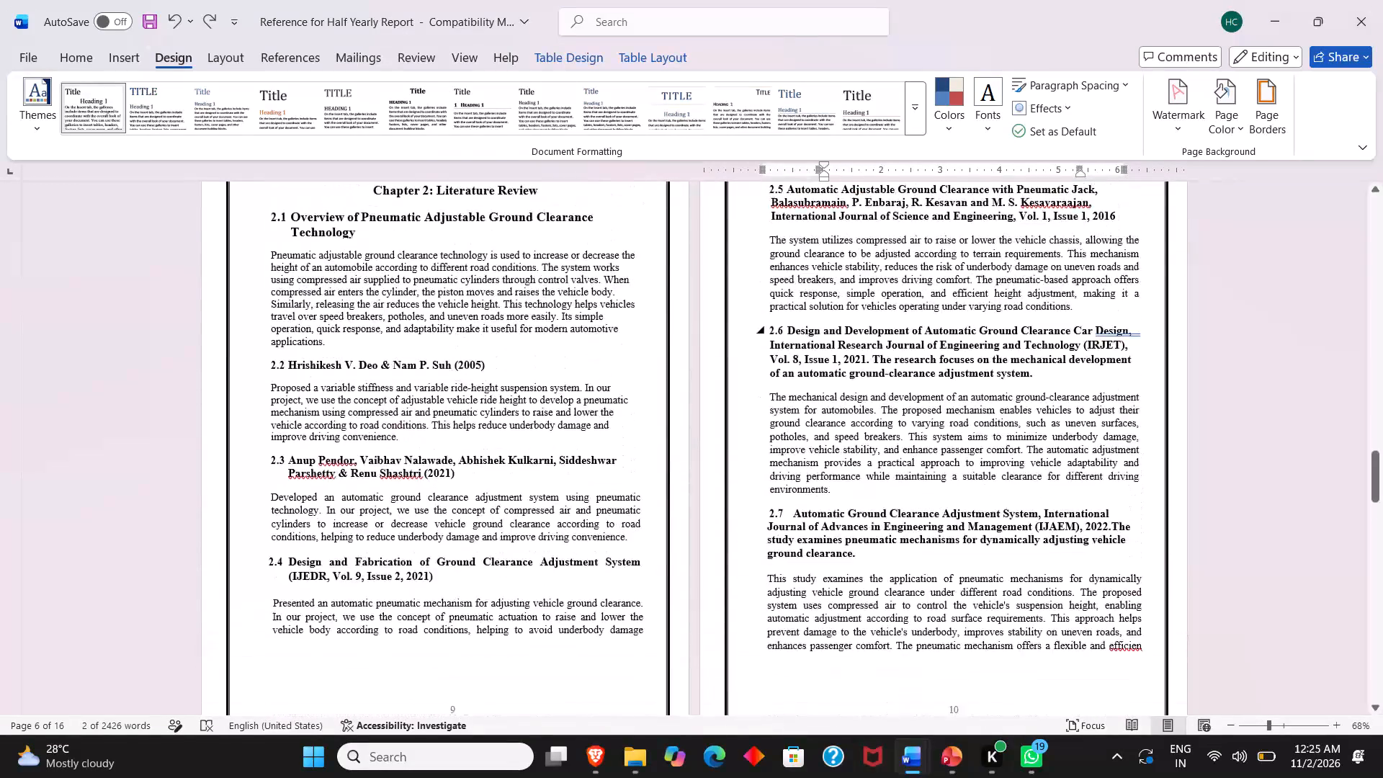
{"action": "scroll", "coordinate": [919, 403], "scroll_direction": "up", "scroll_amount": 20}
{"action": "scroll", "coordinate": [919, 403], "scroll_direction": "up", "scroll_amount": 19}
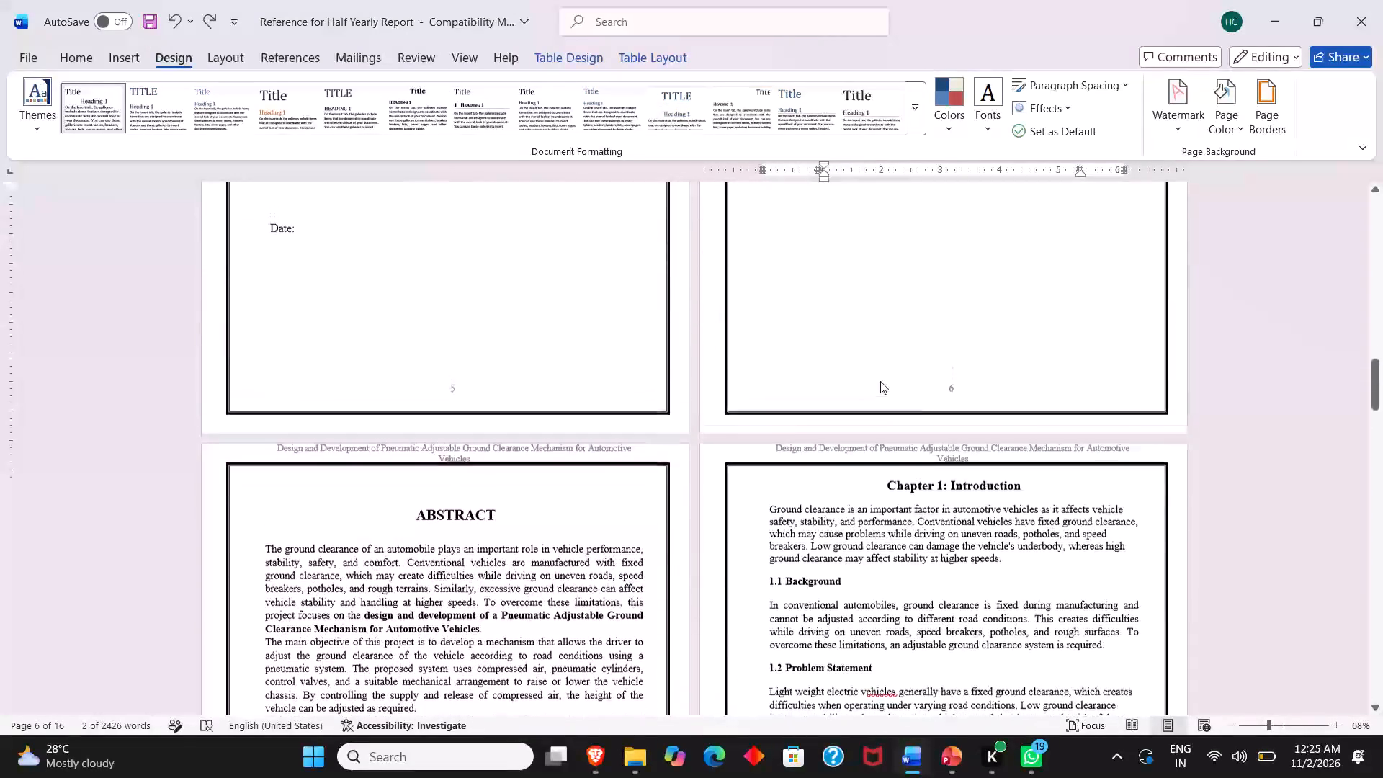
{"action": "scroll", "coordinate": [880, 381], "scroll_direction": "up", "scroll_amount": 7}
{"action": "scroll", "coordinate": [888, 377], "scroll_direction": "down", "scroll_amount": 2}
{"action": "scroll", "coordinate": [890, 270], "scroll_direction": "down", "scroll_amount": 1}
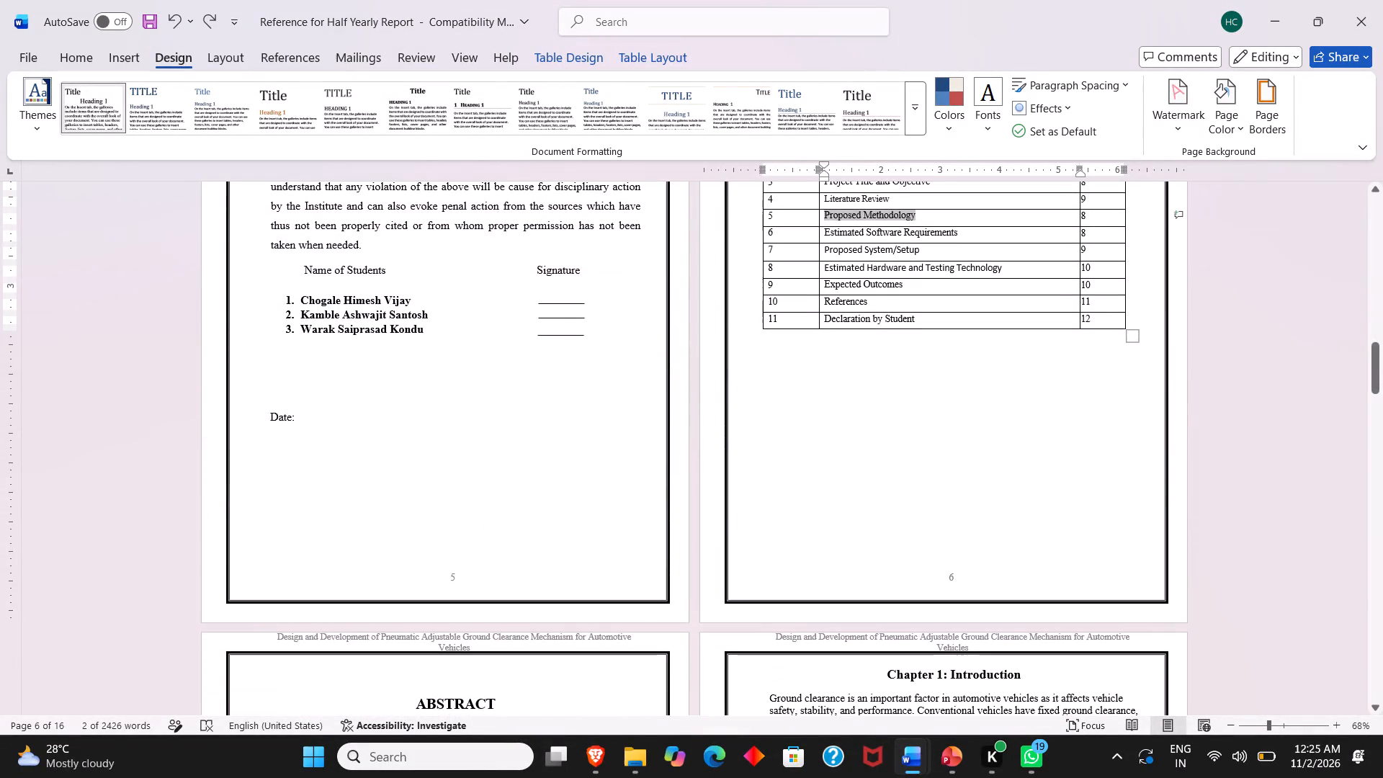
{"action": "scroll", "coordinate": [884, 302], "scroll_direction": "down", "scroll_amount": 20}
{"action": "scroll", "coordinate": [884, 302], "scroll_direction": "down", "scroll_amount": 9}
{"action": "scroll", "coordinate": [925, 375], "scroll_direction": "down", "scroll_amount": 6}
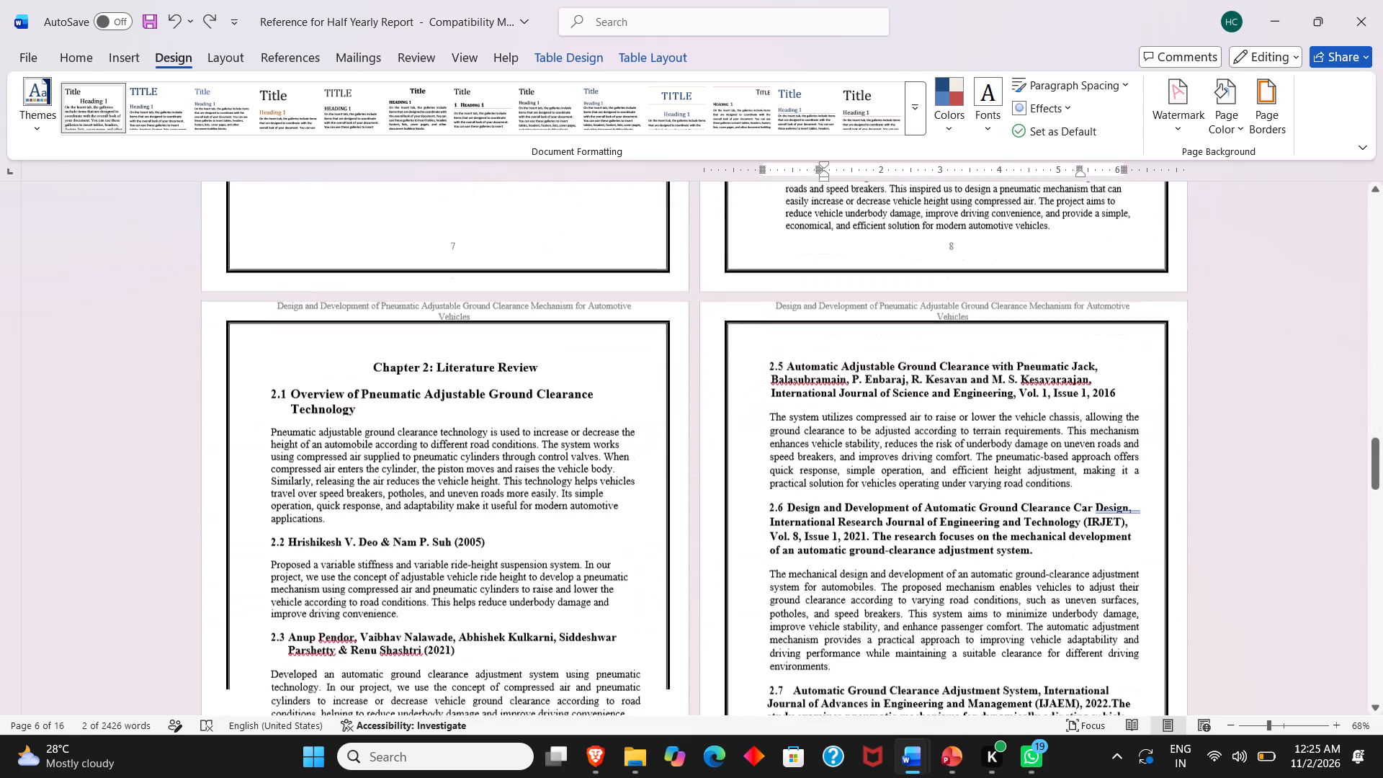
{"action": "scroll", "coordinate": [931, 384], "scroll_direction": "down", "scroll_amount": 19}
{"action": "scroll", "coordinate": [935, 394], "scroll_direction": "up", "scroll_amount": 12}
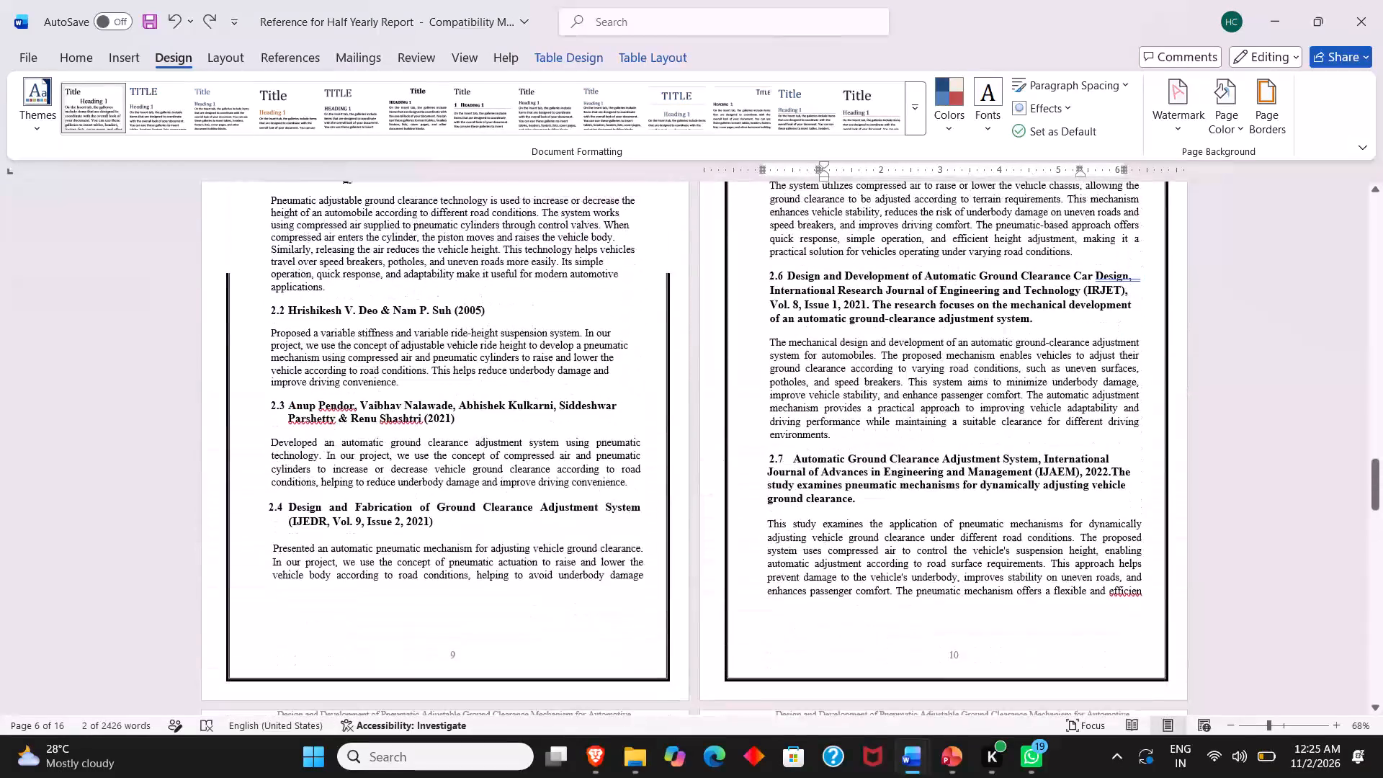
{"action": "left_click_drag", "start_coordinate": [1377, 483], "coordinate": [1377, 445]}
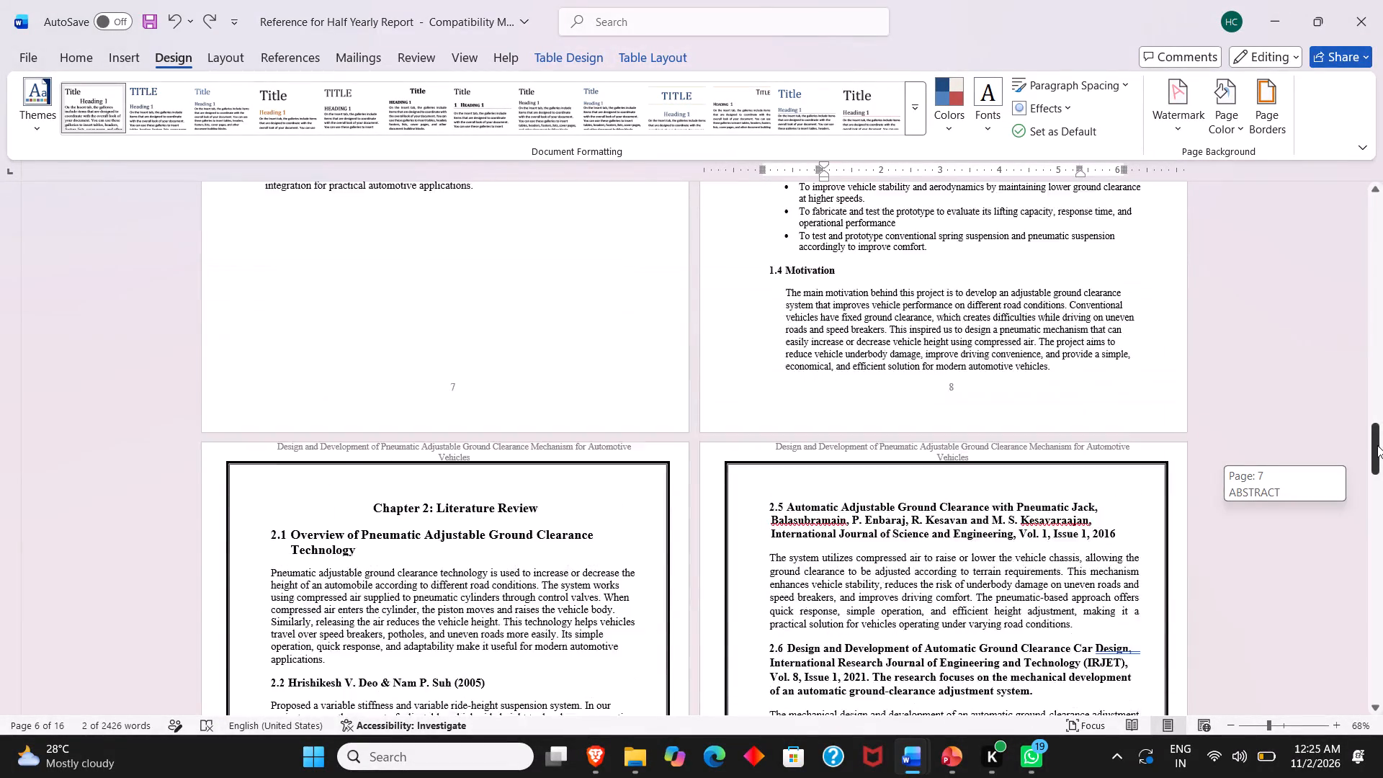
{"action": "left_click_drag", "start_coordinate": [1377, 445], "coordinate": [1376, 486]}
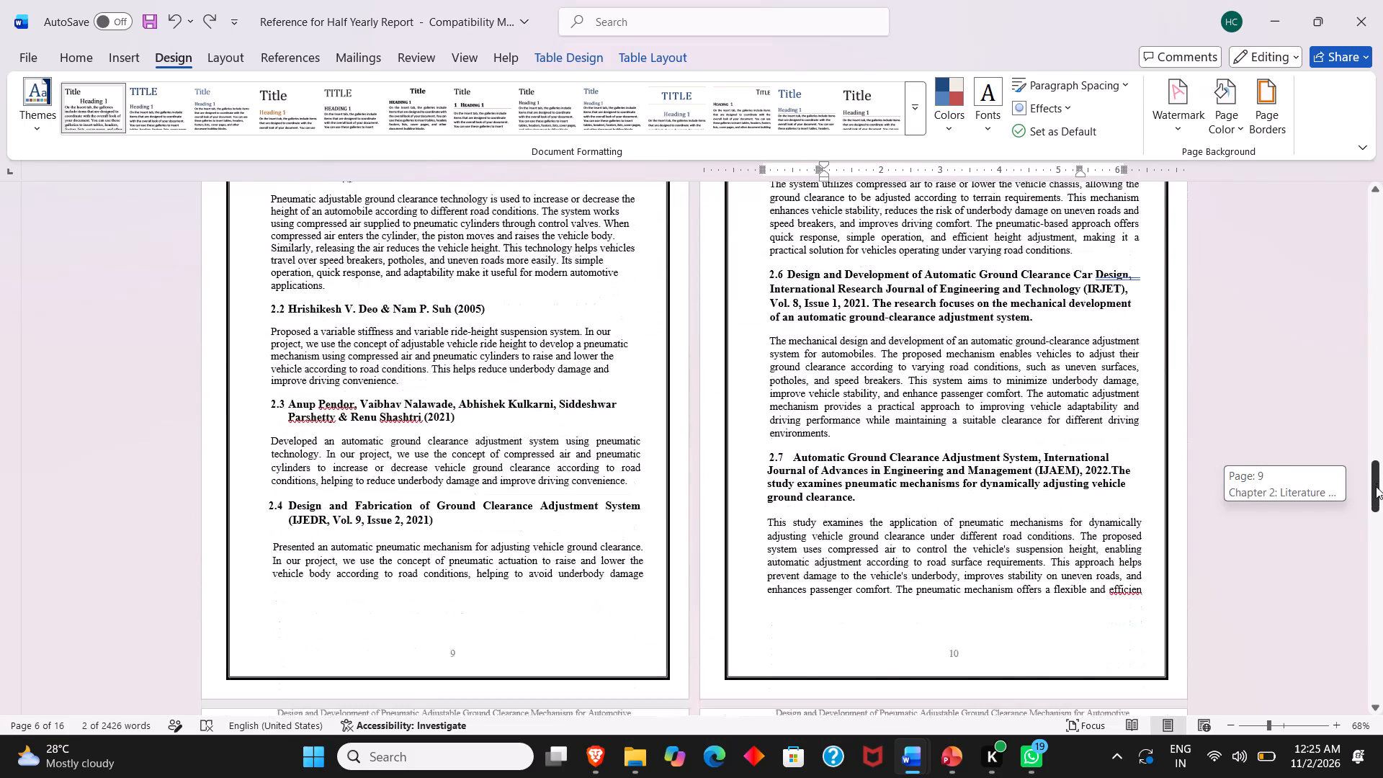
{"action": "left_click_drag", "start_coordinate": [1376, 486], "coordinate": [1377, 540]}
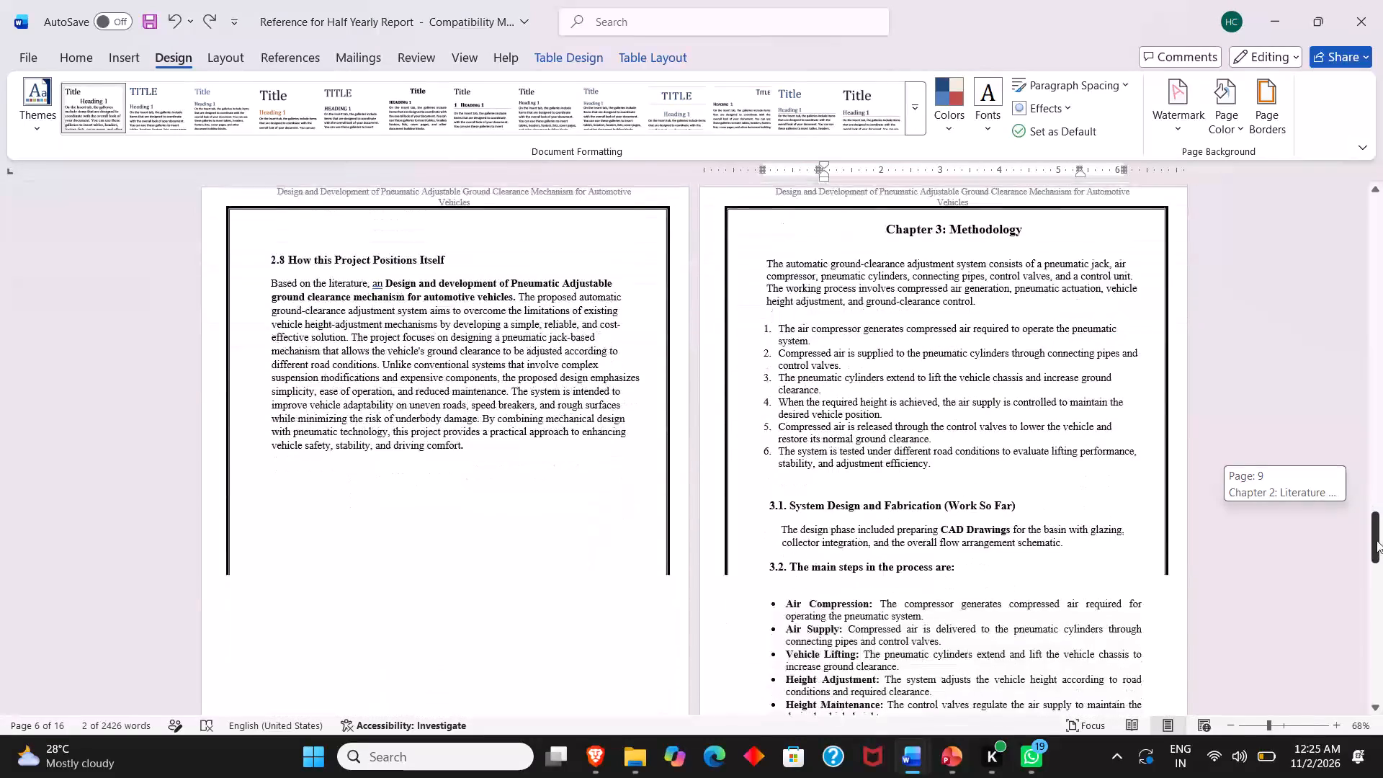
{"action": "left_click_drag", "start_coordinate": [1377, 540], "coordinate": [1382, 558]}
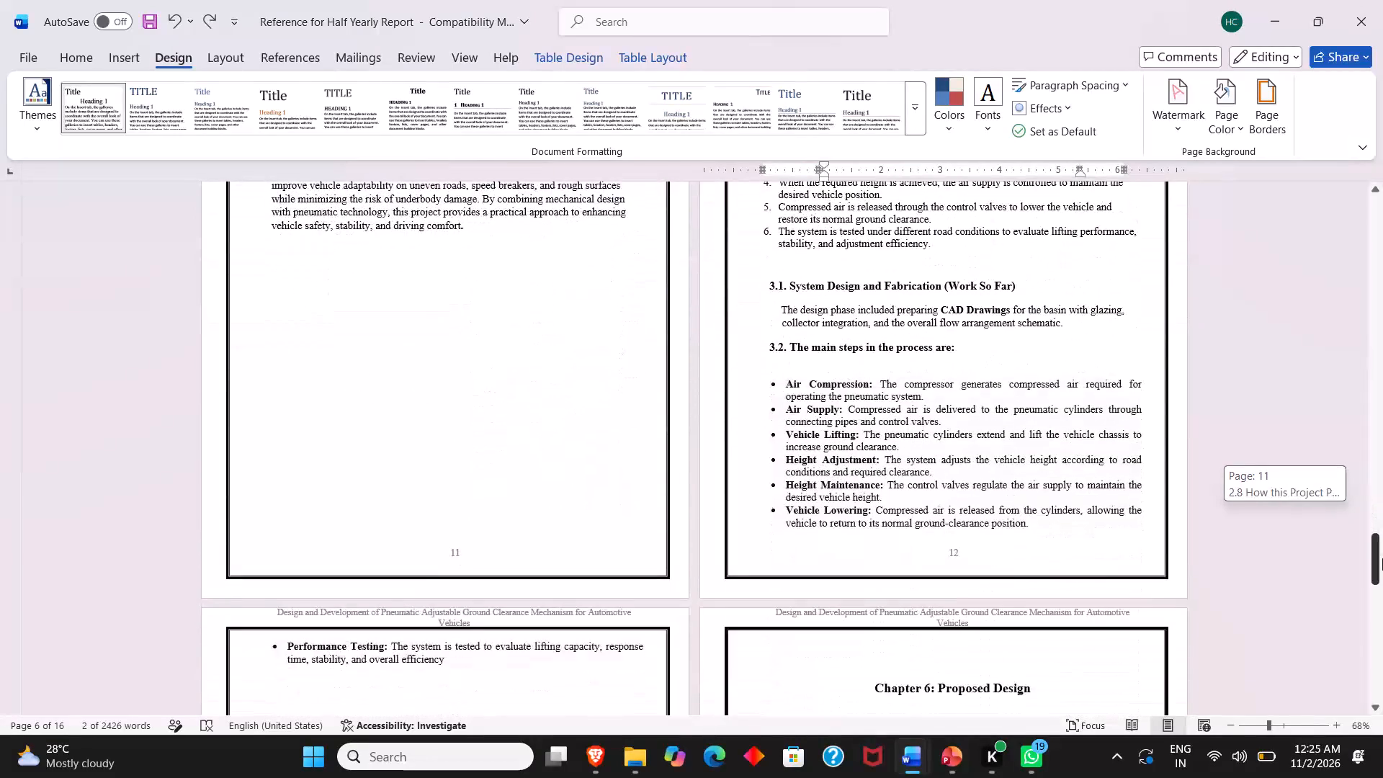
{"action": "left_click_drag", "start_coordinate": [1382, 558], "coordinate": [1329, 420]}
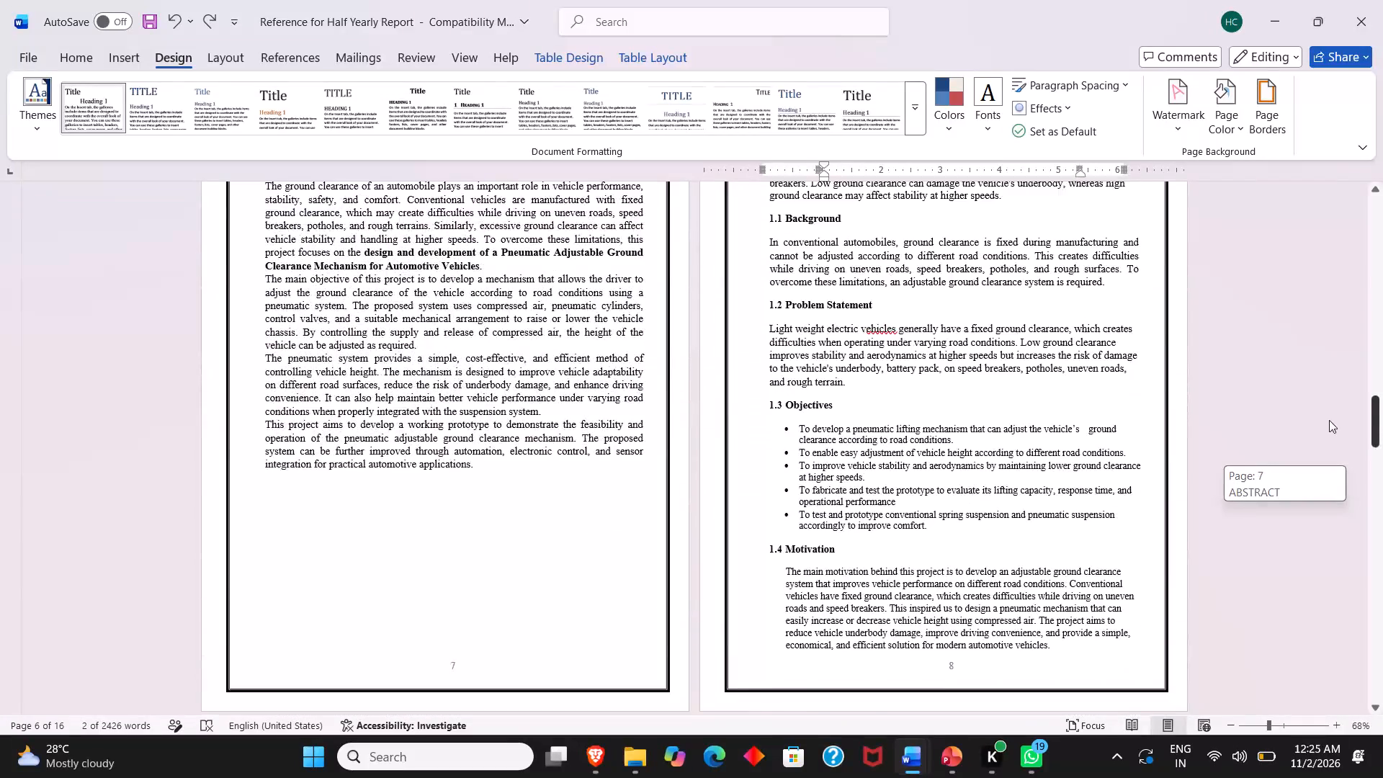
{"action": "left_click_drag", "start_coordinate": [1329, 420], "coordinate": [1321, 403]}
{"action": "scroll", "coordinate": [1128, 467], "scroll_direction": "up", "scroll_amount": 17}
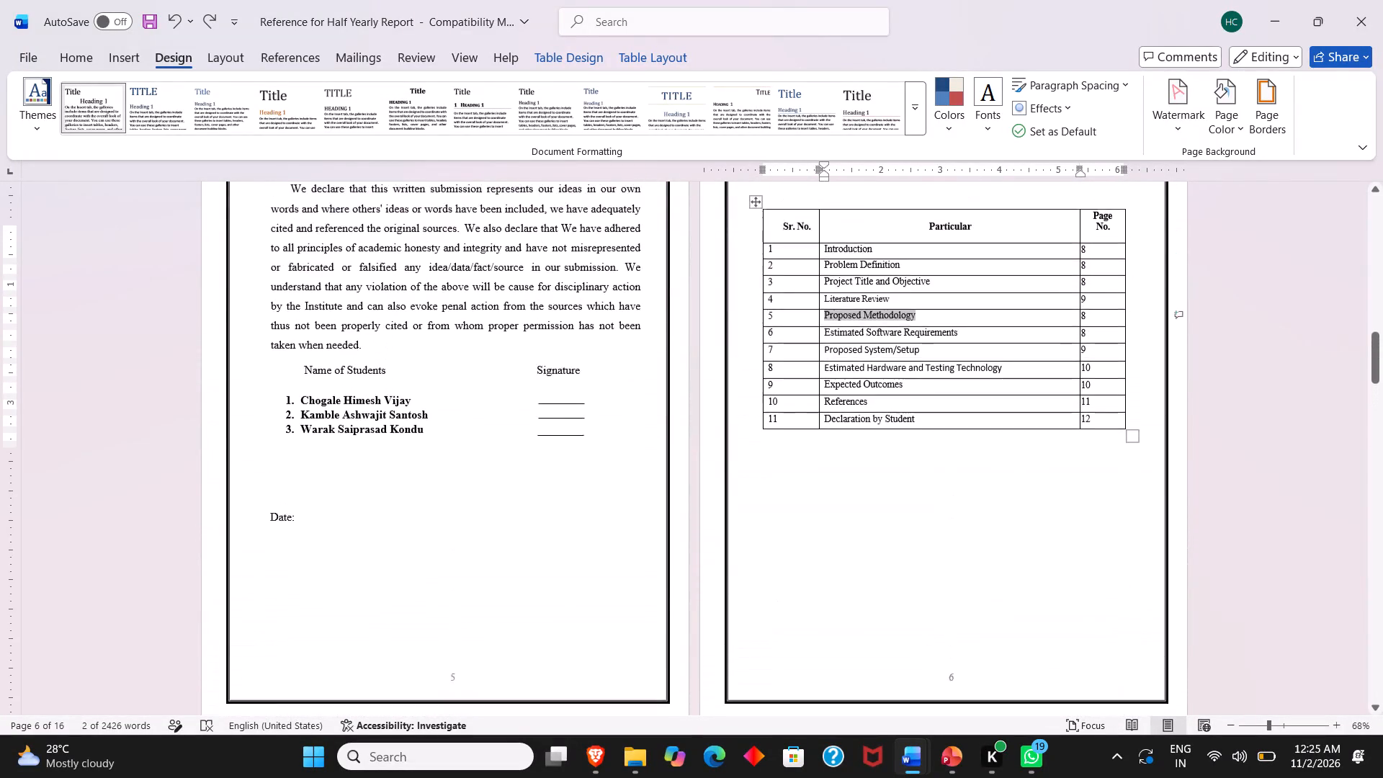
Shorten the index's fifth entry to "Methodology" by deleting the word "Proposed" in front of it.
{"action": "left_click", "coordinate": [867, 331]}
{"action": "left_click", "coordinate": [864, 326]}
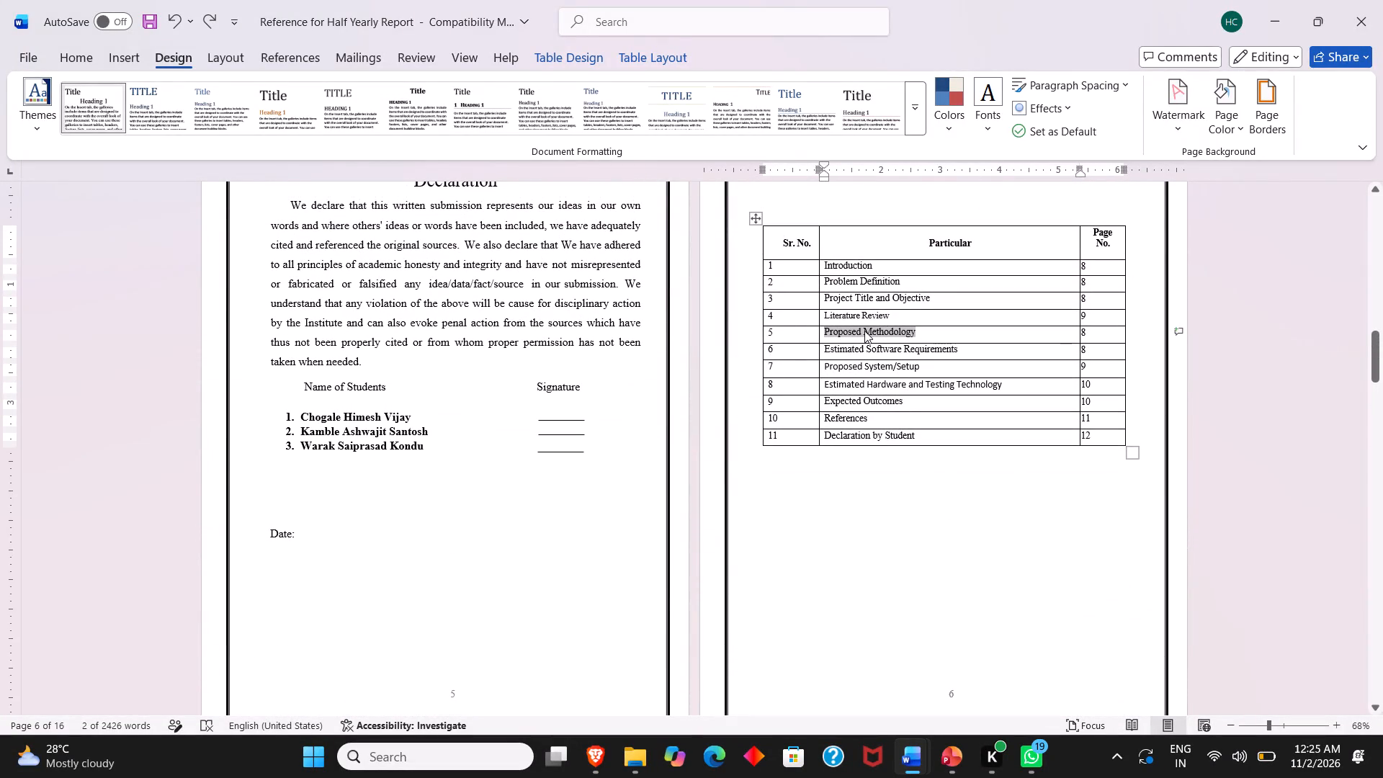
{"action": "left_click", "coordinate": [864, 331]}
{"action": "key", "text": "BackSpace"}
{"action": "key", "text": "BackSpace"}
{"action": "key", "text": "BackSpace"}
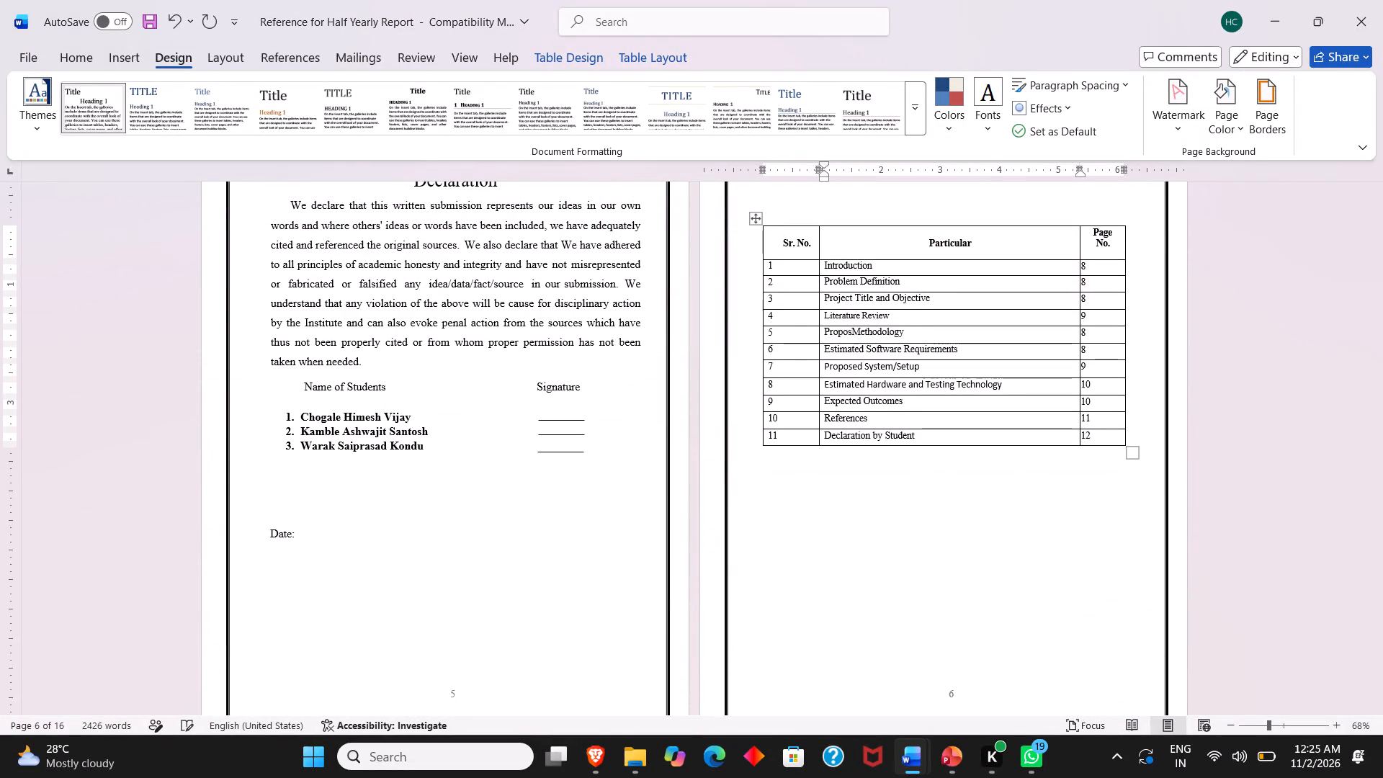
{"action": "key", "text": "BackSpace"}
{"action": "key", "text": "BackSpace"}
{"action": "key", "text": "BackSpace"}
{"action": "key", "text": "BackSpace"}
{"action": "key", "text": "BackSpace"}
{"action": "key", "text": "BackSpace"}
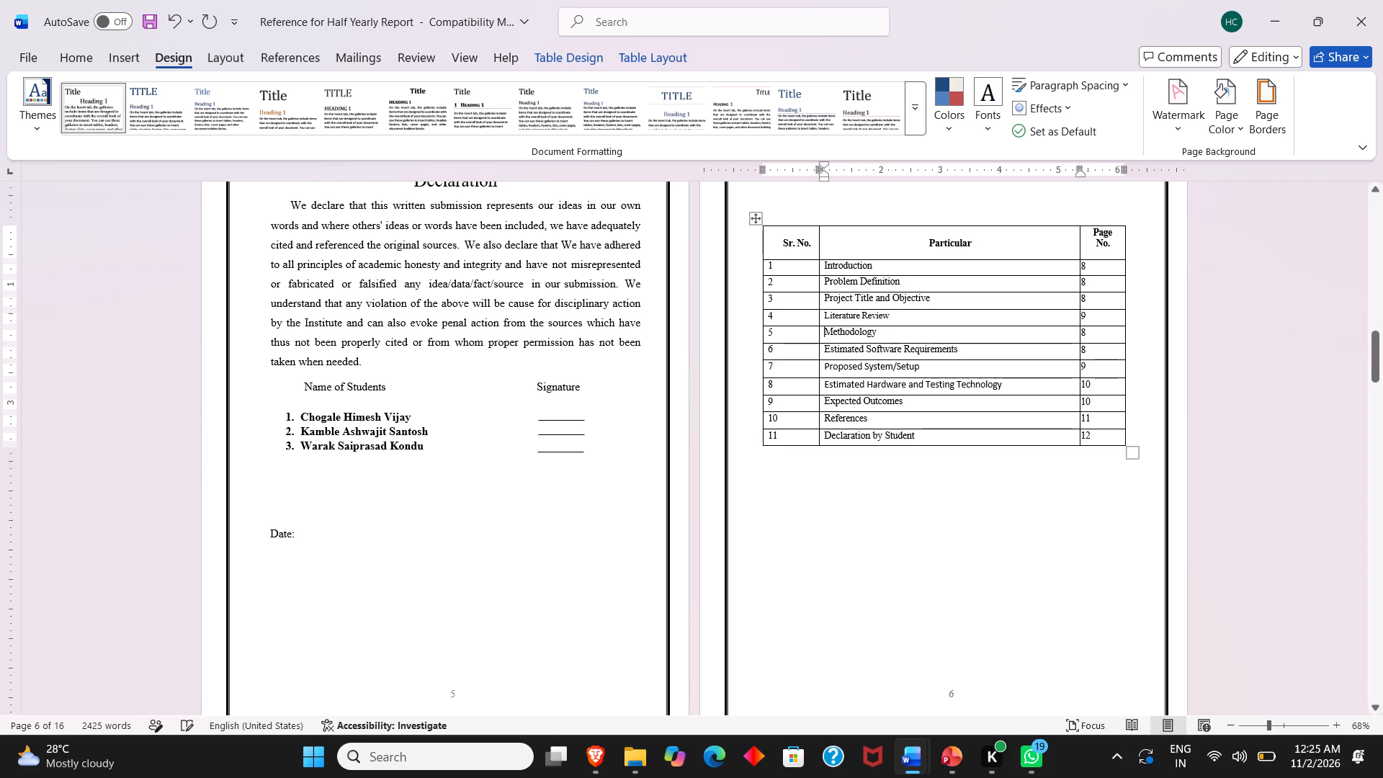
Set the page number of the "Methodology" index entry to 12.
{"action": "left_click", "coordinate": [1098, 336]}
{"action": "key", "text": "BackSpace"}
{"action": "type", "text": "12"}
Replace the index's sixth entry, "Estimated Software Requirements", with "Proposed Design" copied from the Chapter 6 heading.
{"action": "left_click_drag", "start_coordinate": [1375, 359], "coordinate": [1346, 506]}
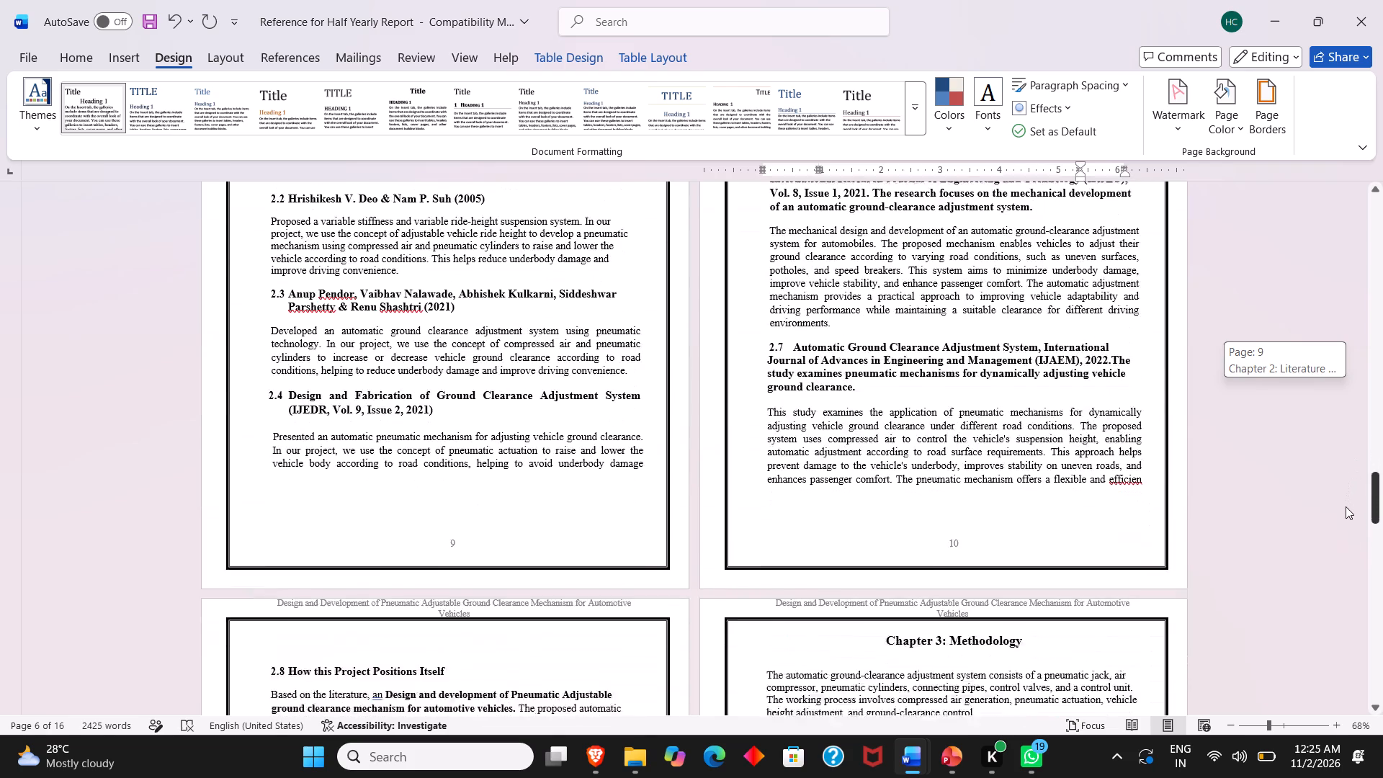
{"action": "left_click_drag", "start_coordinate": [1346, 506], "coordinate": [1342, 558]}
{"action": "scroll", "coordinate": [1077, 515], "scroll_direction": "down", "scroll_amount": 5}
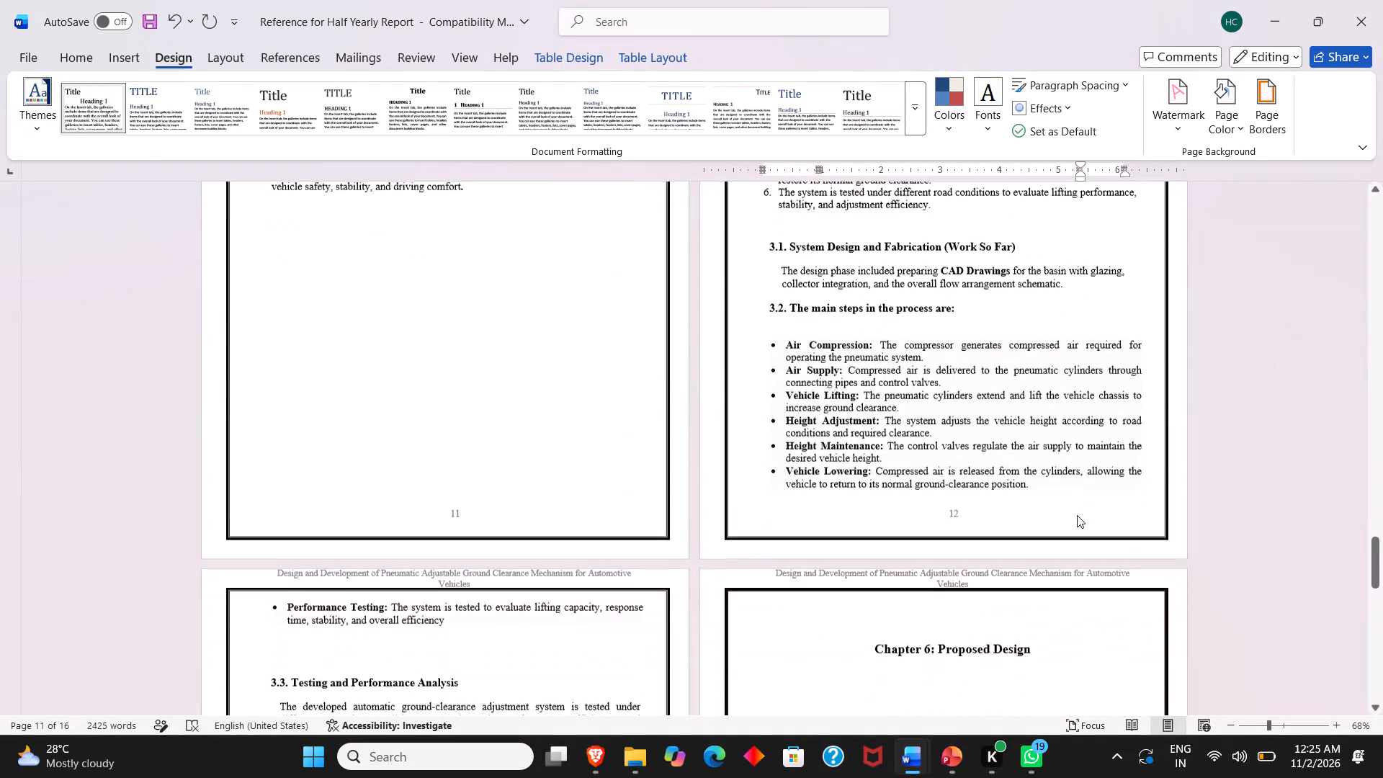
{"action": "scroll", "coordinate": [1077, 515], "scroll_direction": "down", "scroll_amount": 9}
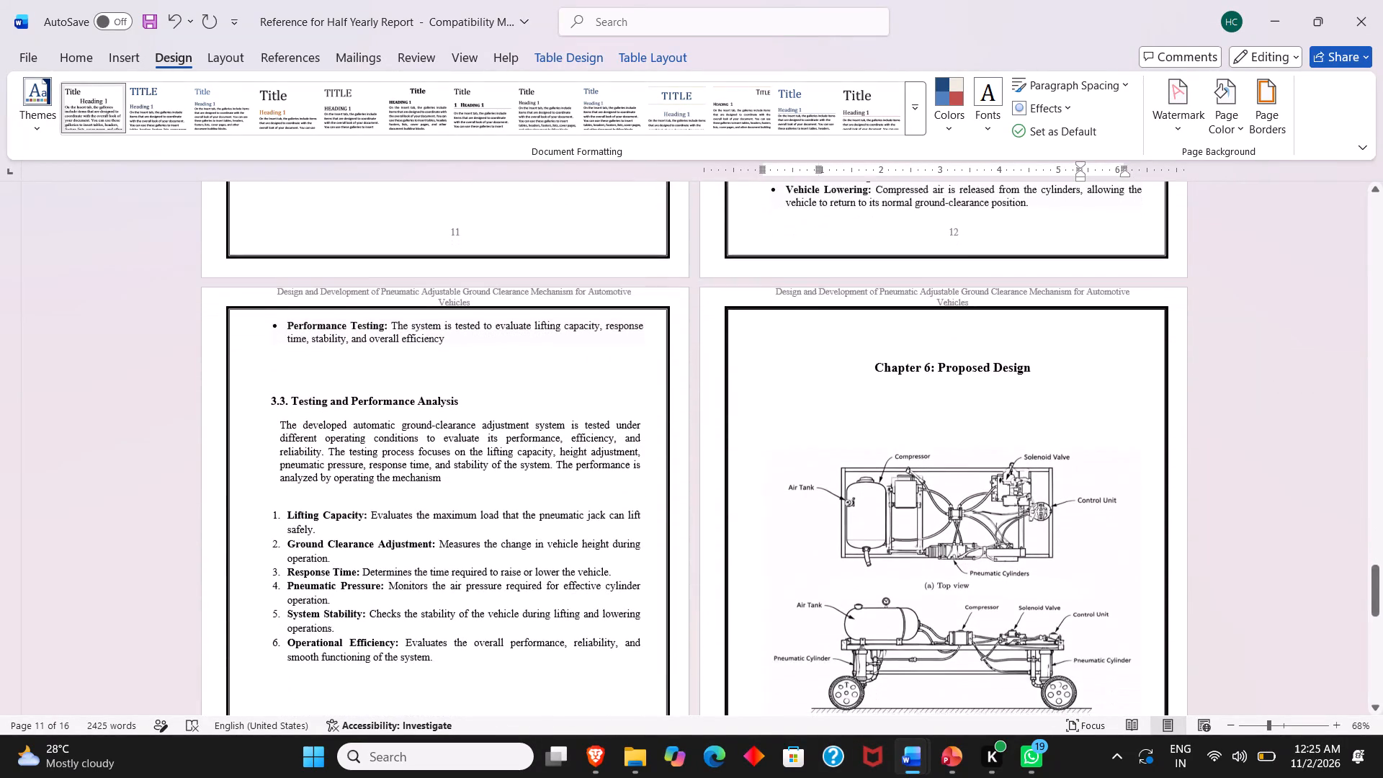
{"action": "scroll", "coordinate": [1070, 515], "scroll_direction": "down", "scroll_amount": 3}
{"action": "scroll", "coordinate": [1068, 509], "scroll_direction": "up", "scroll_amount": 5}
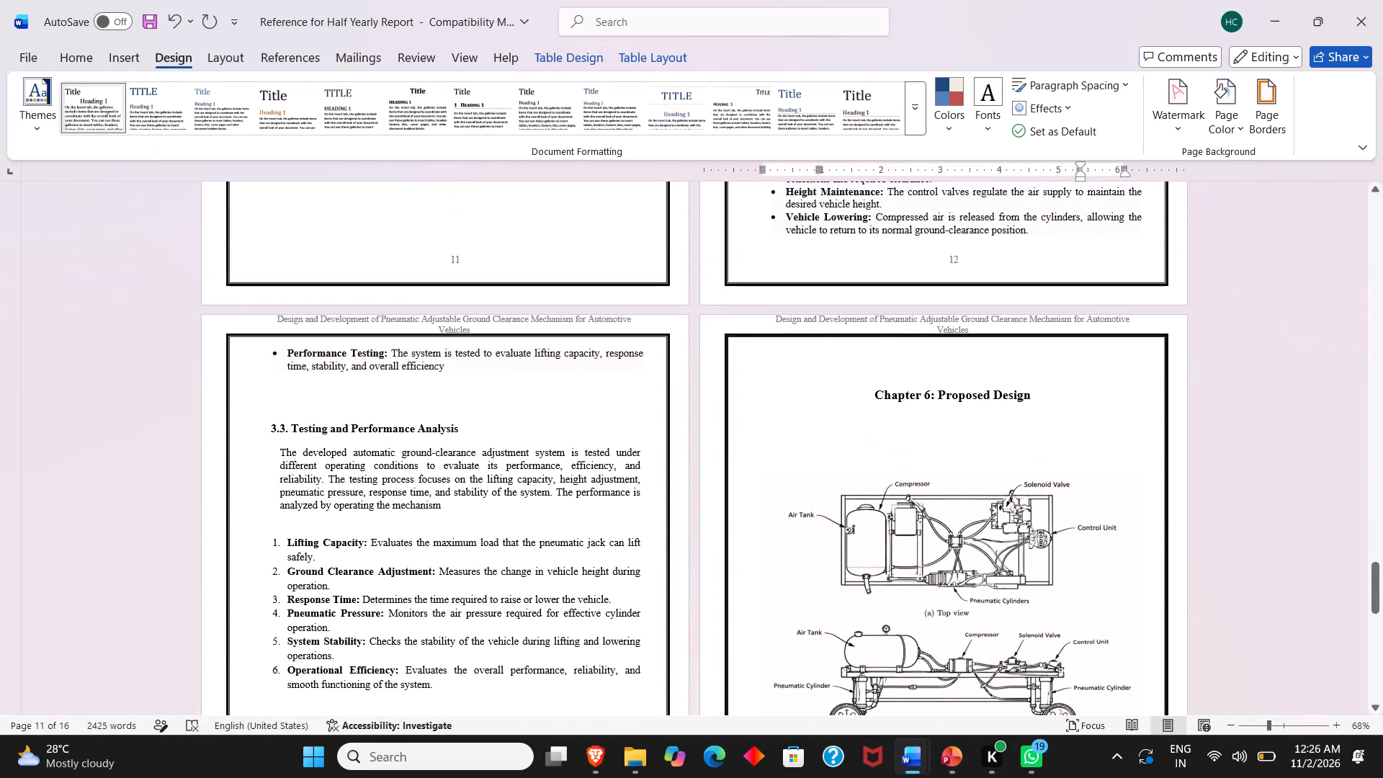
{"action": "left_click_drag", "start_coordinate": [937, 395], "coordinate": [1008, 401]}
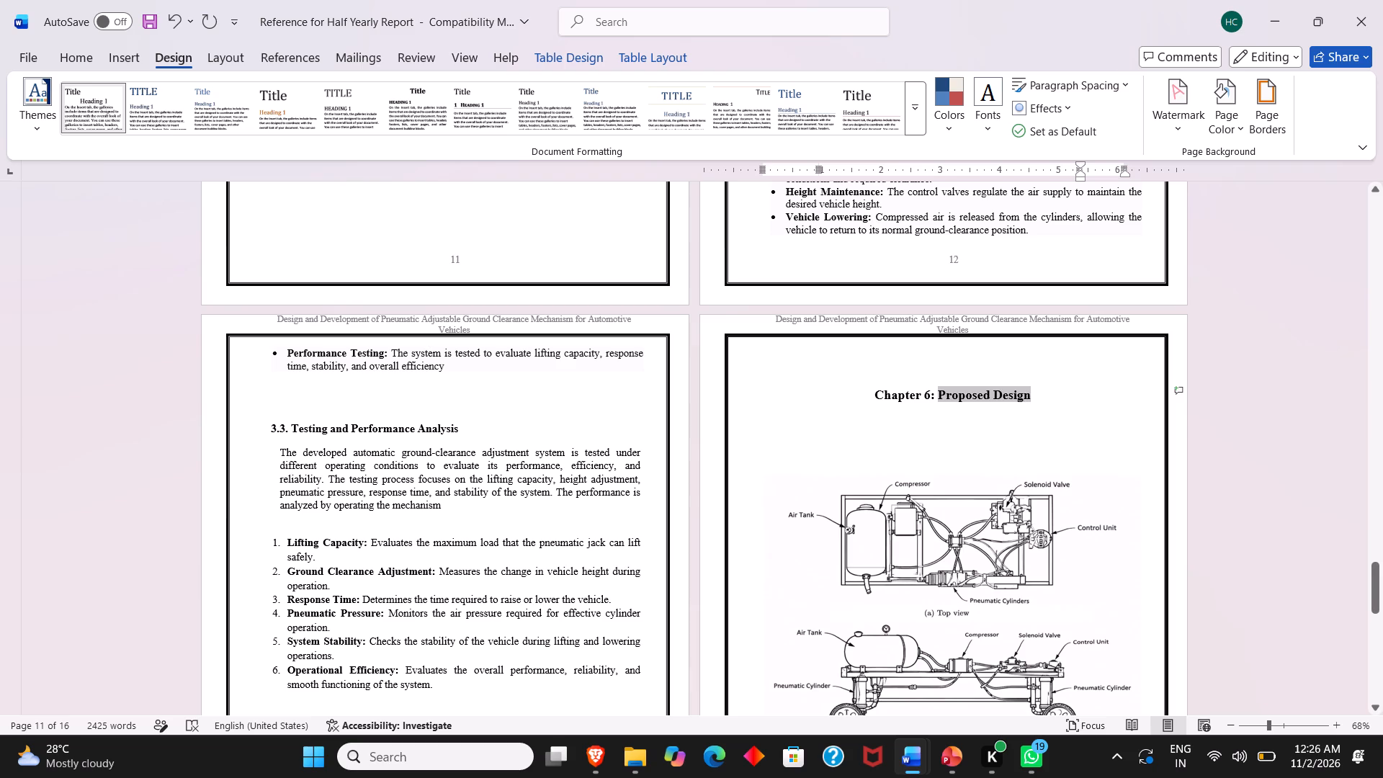
{"action": "left_click_drag", "start_coordinate": [1008, 401], "coordinate": [1029, 401]}
{"action": "left_click_drag", "start_coordinate": [1029, 401], "coordinate": [1029, 401]}
{"action": "key", "text": "ctrl+c"}
{"action": "scroll", "coordinate": [1088, 468], "scroll_direction": "up", "scroll_amount": 3}
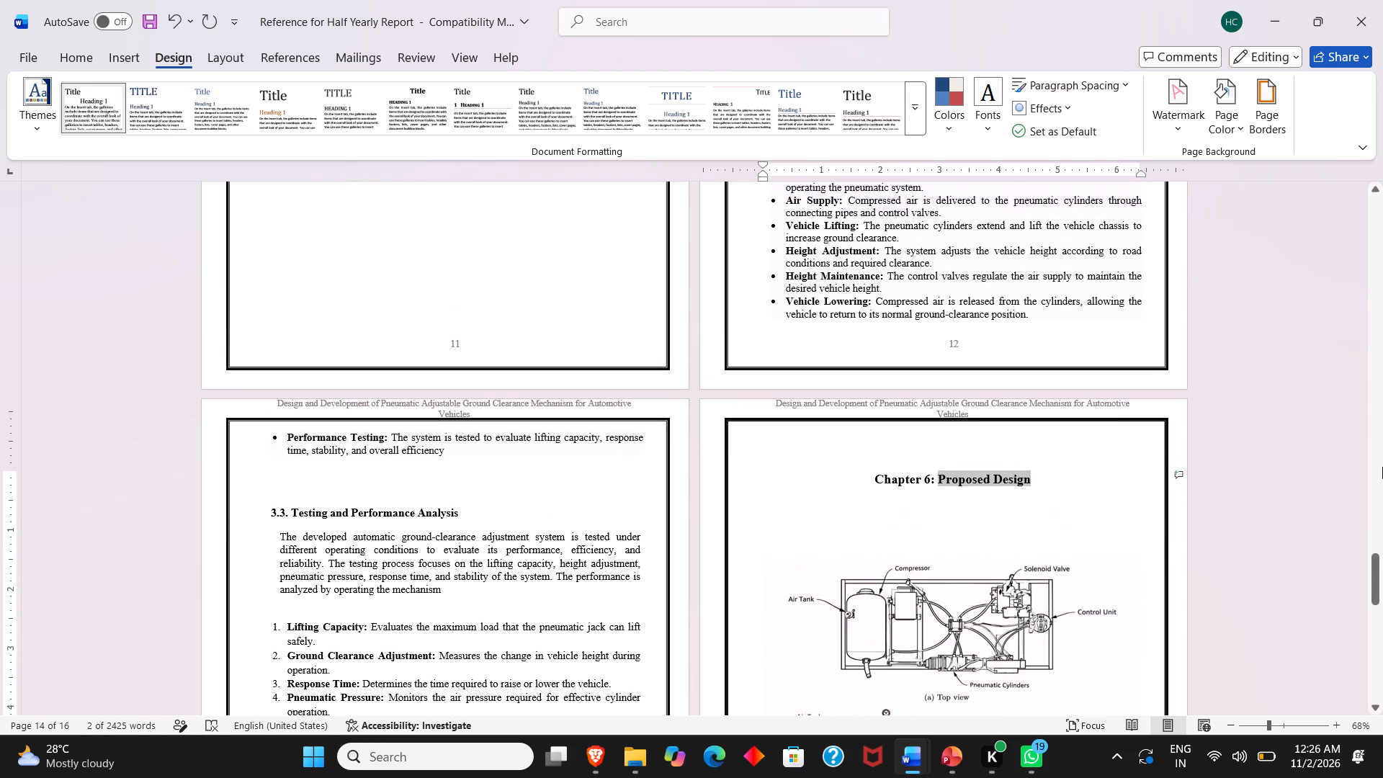
{"action": "left_click_drag", "start_coordinate": [1371, 560], "coordinate": [1353, 440]}
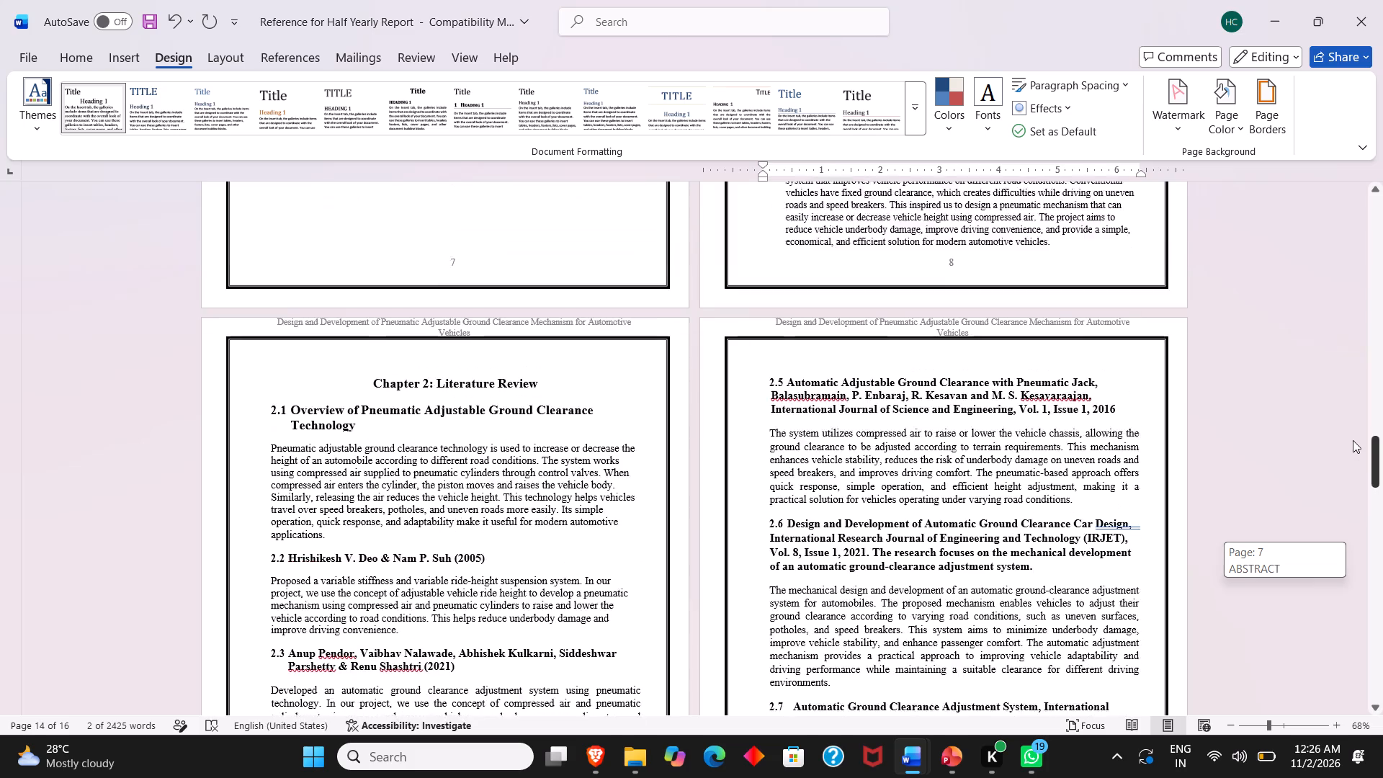
{"action": "left_click_drag", "start_coordinate": [1353, 440], "coordinate": [1334, 331]}
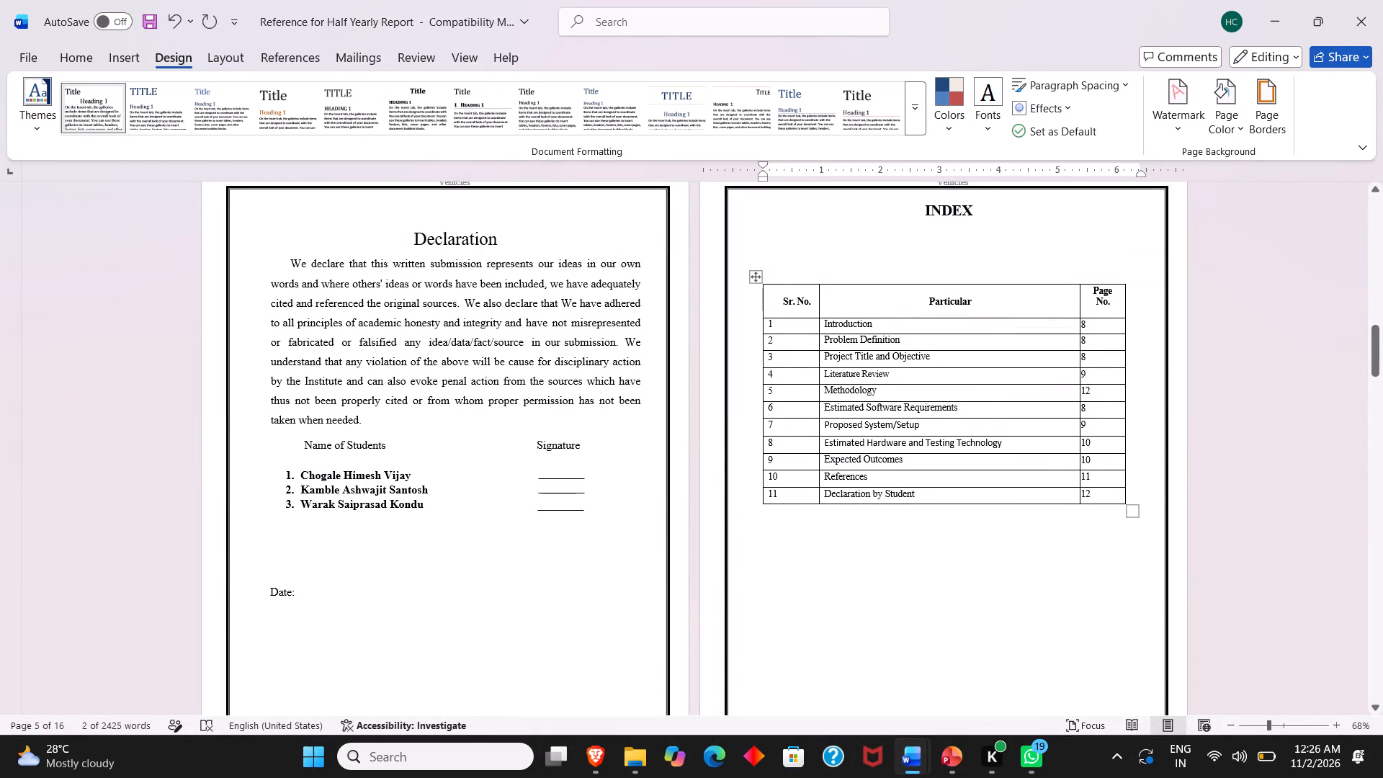
{"action": "left_click_drag", "start_coordinate": [827, 401], "coordinate": [838, 410]}
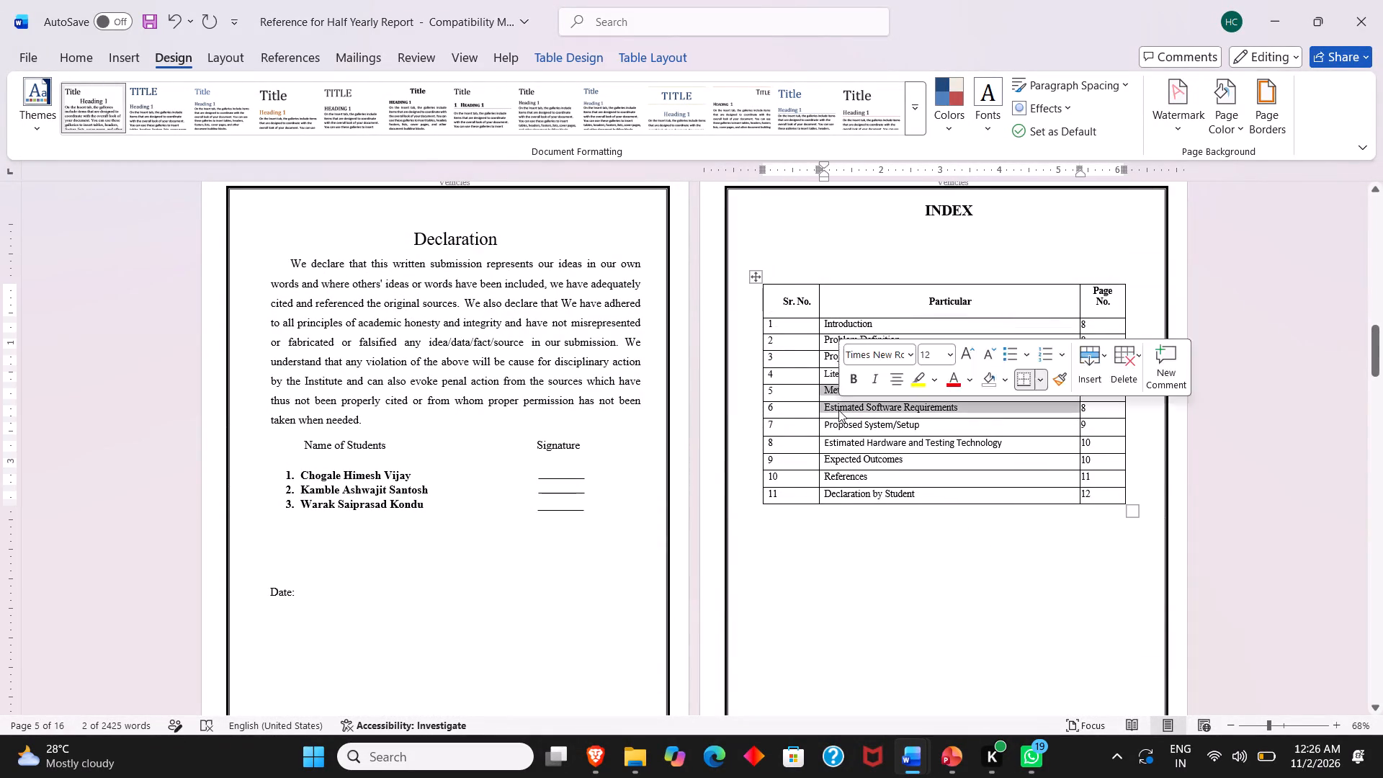
{"action": "left_click", "coordinate": [838, 410]}
{"action": "left_click_drag", "start_coordinate": [824, 411], "coordinate": [957, 416]}
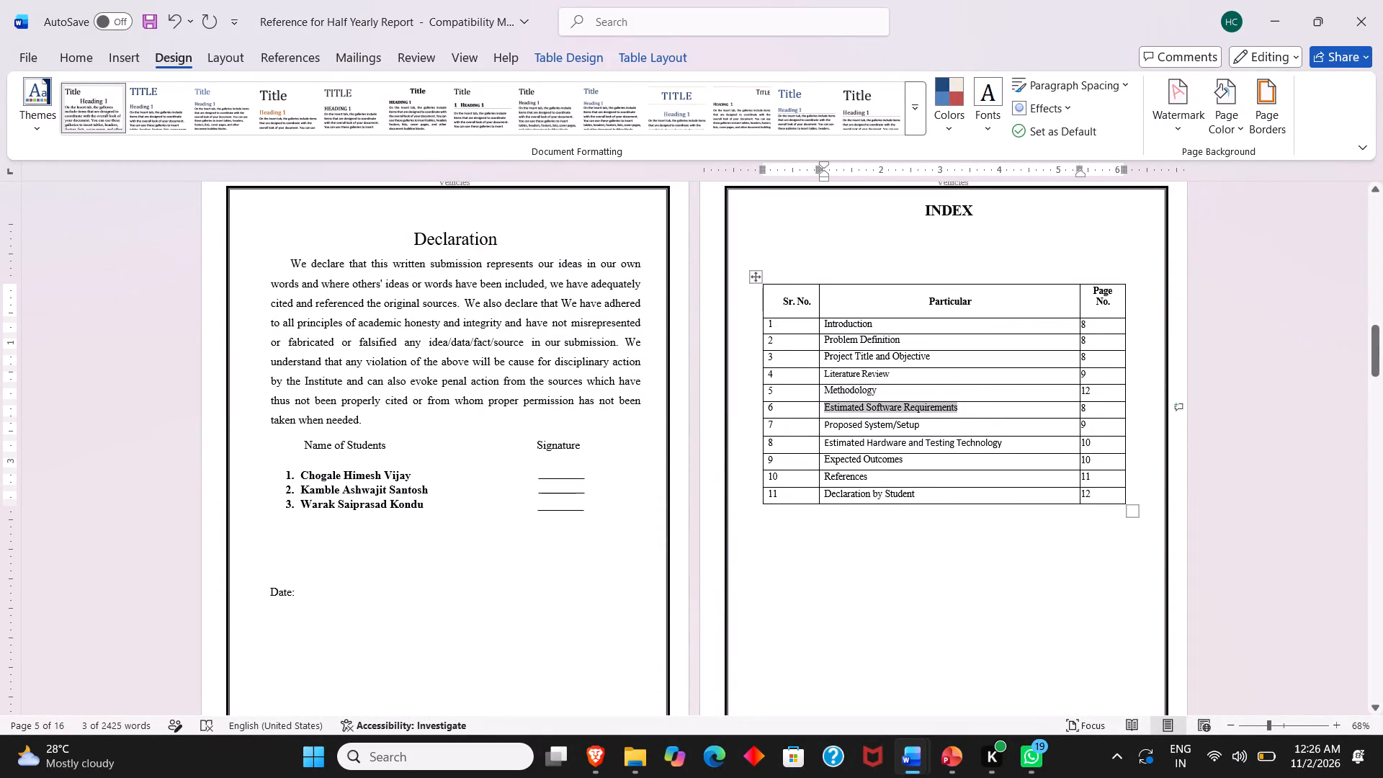
{"action": "key", "text": "ctrl+v"}
Remove the bold formatting from the "Proposed Design" entry in the index table.
{"action": "left_click_drag", "start_coordinate": [916, 408], "coordinate": [838, 404]}
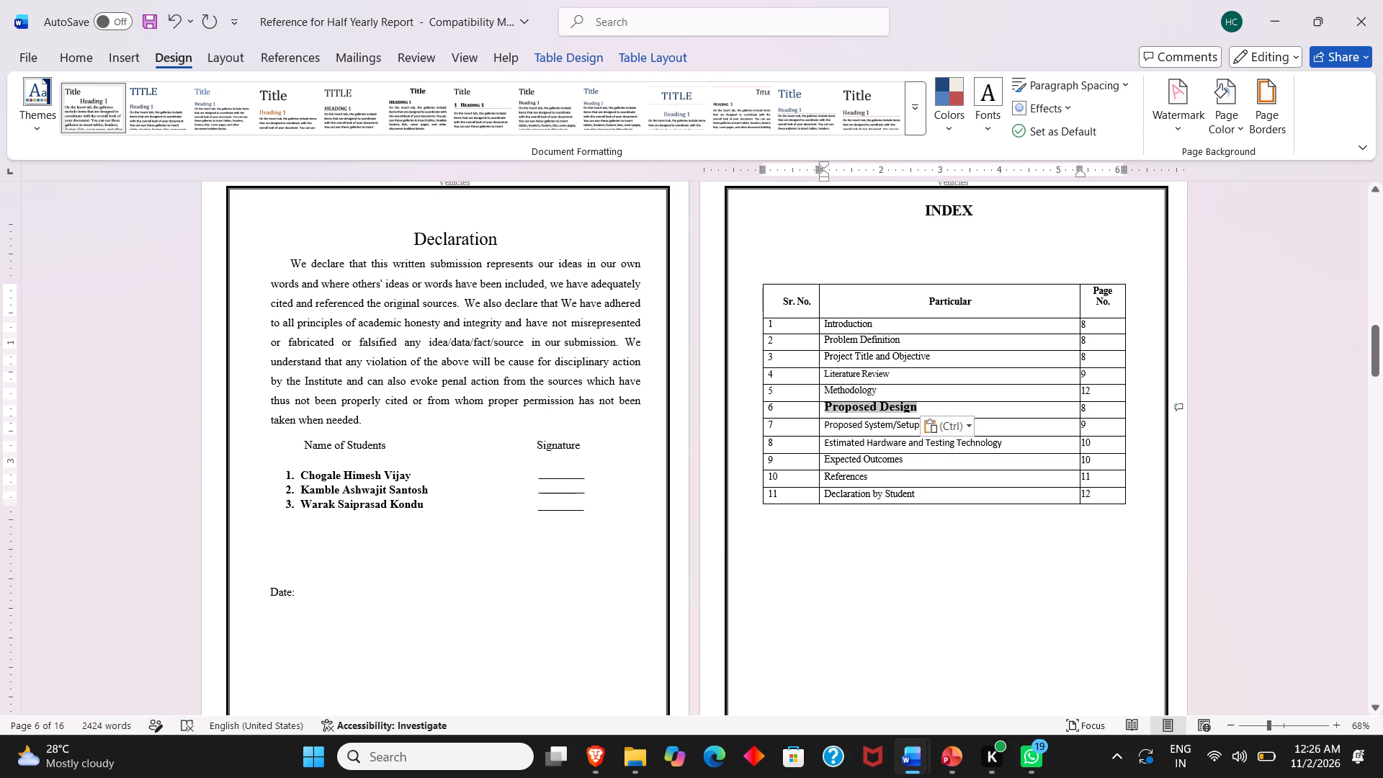
{"action": "left_click_drag", "start_coordinate": [838, 404], "coordinate": [837, 404]}
{"action": "left_click", "coordinate": [854, 373]}
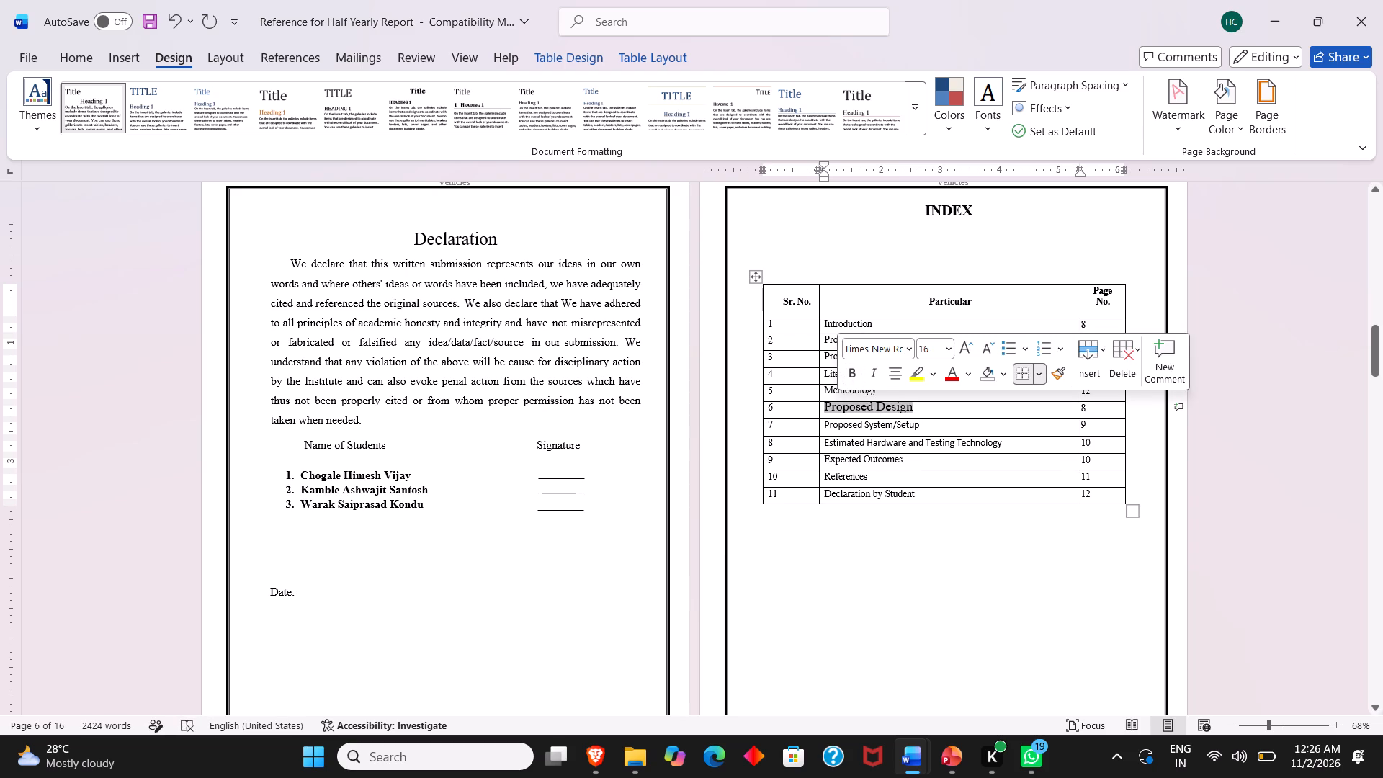
{"action": "left_click", "coordinate": [900, 444]}
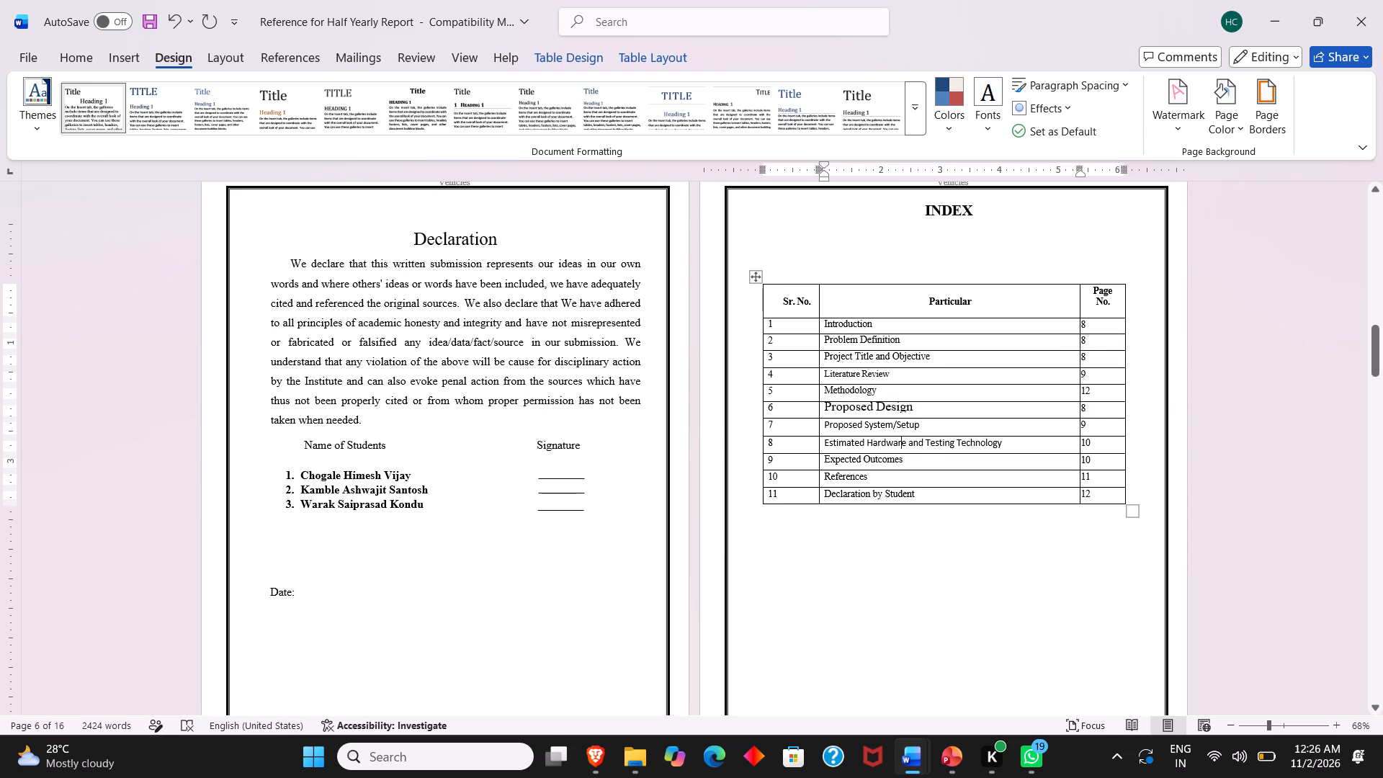
Set the page number of the "Proposed Design" index entry to 14.
{"action": "left_click_drag", "start_coordinate": [1373, 352], "coordinate": [1335, 488]}
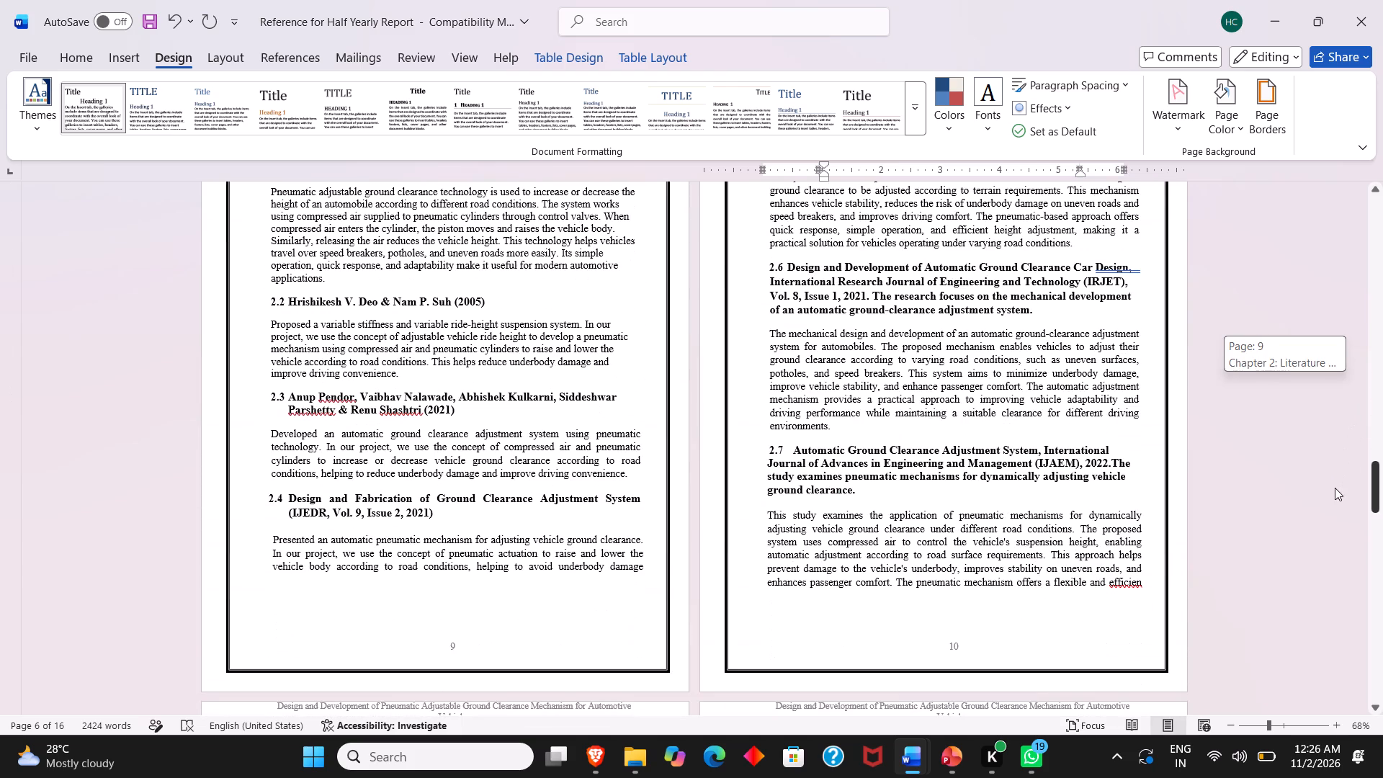
{"action": "left_click_drag", "start_coordinate": [1335, 488], "coordinate": [1338, 519]}
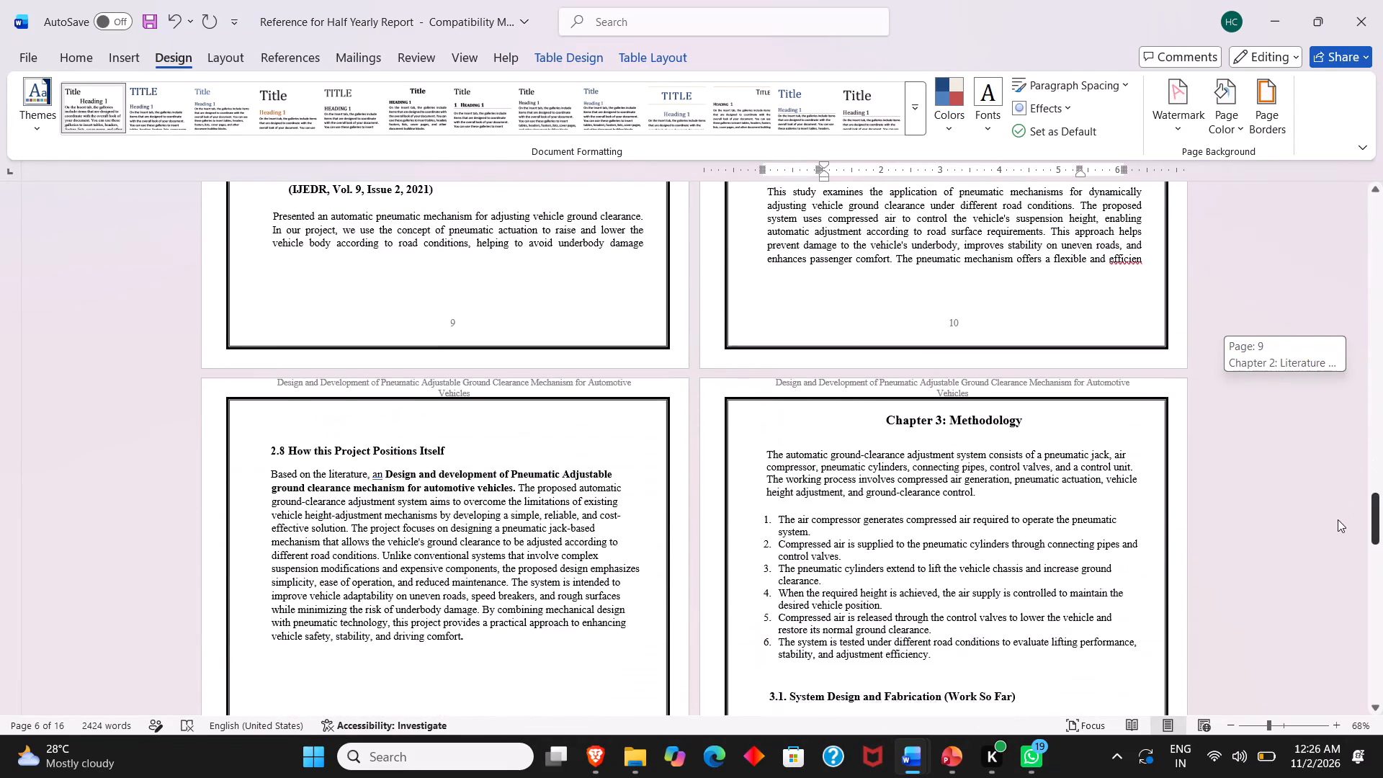
{"action": "left_click_drag", "start_coordinate": [1338, 519], "coordinate": [1332, 614]}
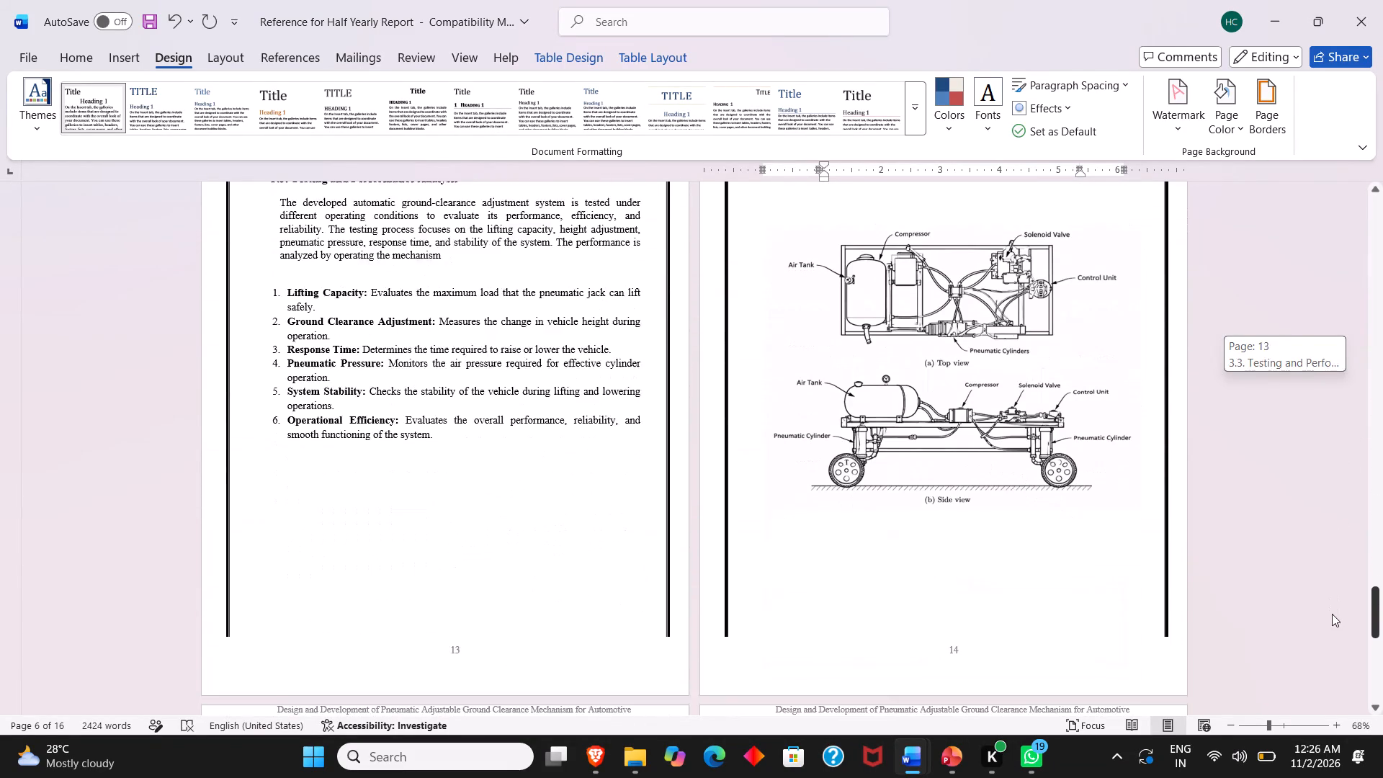
{"action": "left_click_drag", "start_coordinate": [1332, 614], "coordinate": [1302, 421]}
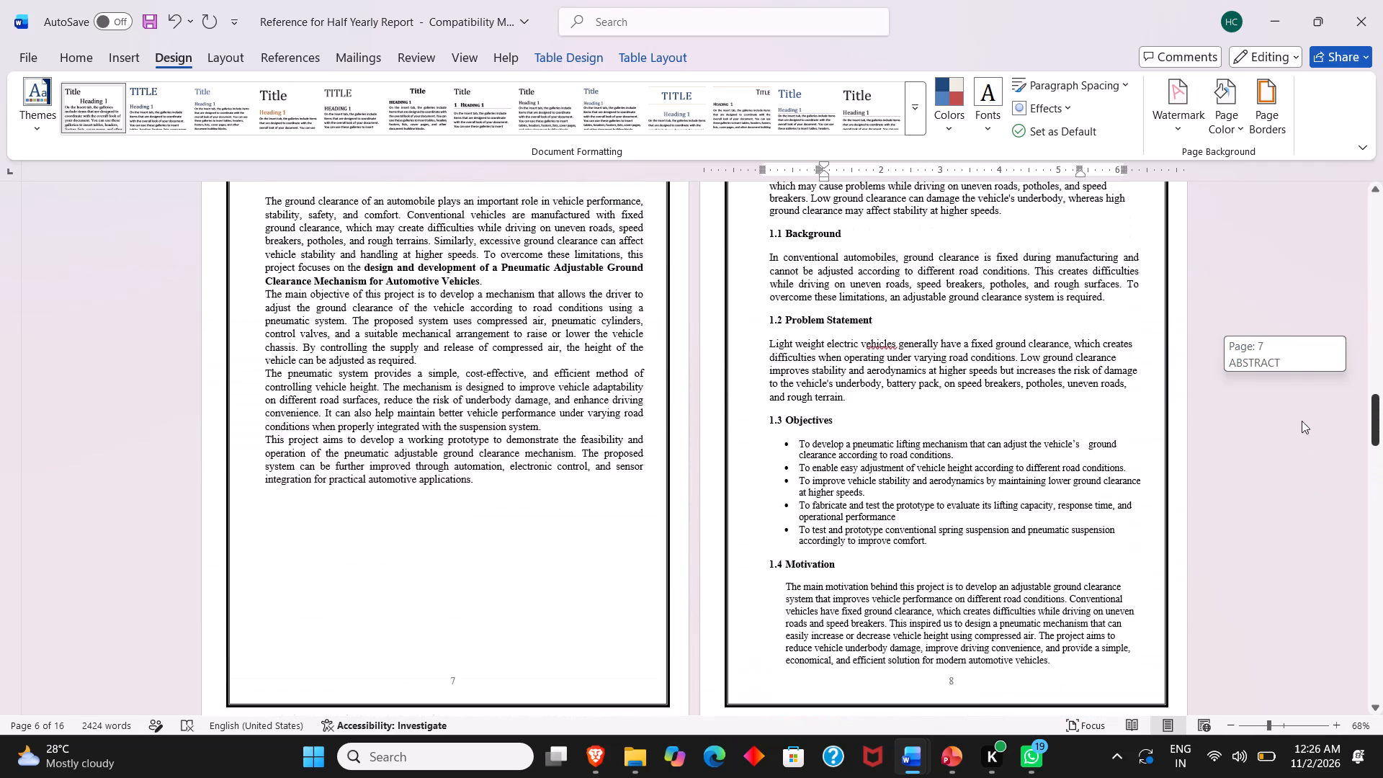
{"action": "left_click_drag", "start_coordinate": [1302, 421], "coordinate": [1281, 342]}
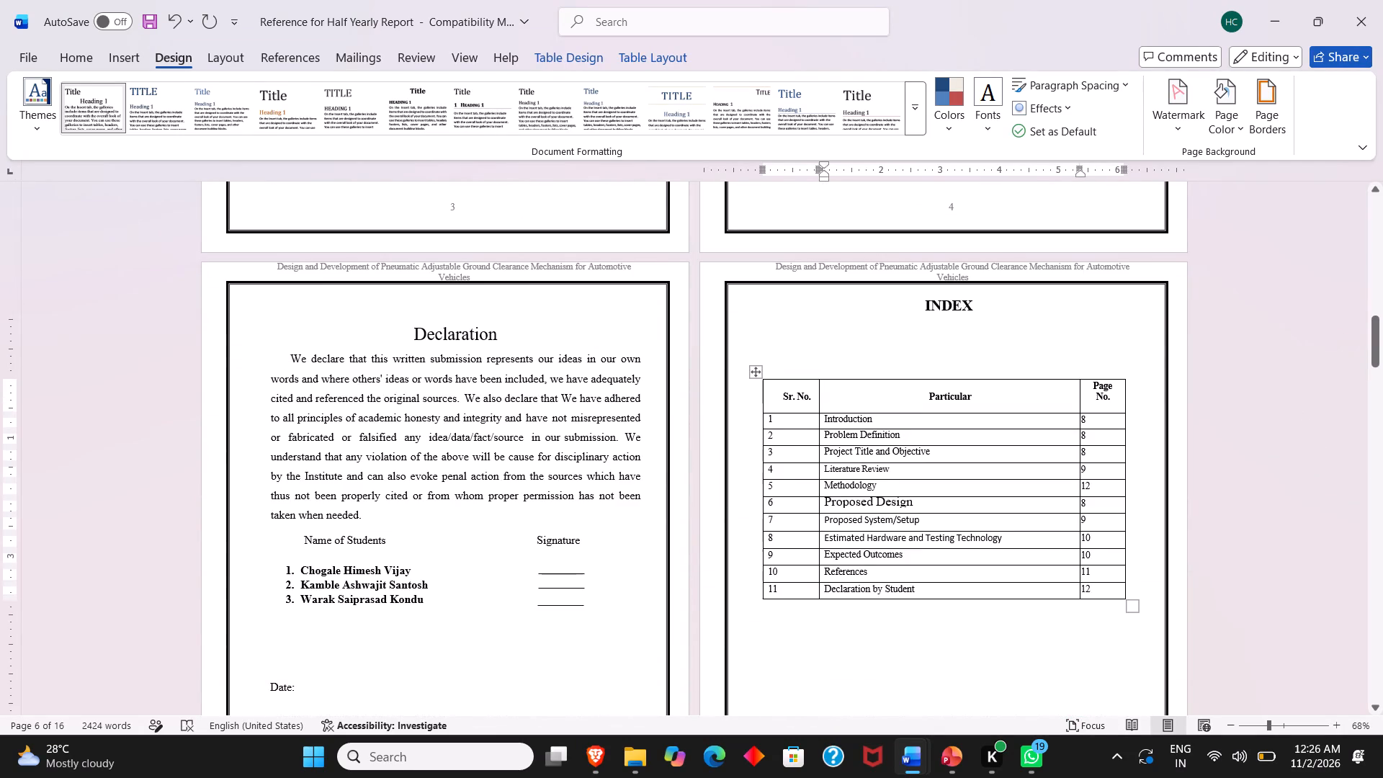
{"action": "left_click", "coordinate": [1099, 506]}
{"action": "key", "text": "BackSpace"}
{"action": "type", "text": "14"}
Replace the index's seventh entry, "Proposed System/Setup", with "Applications and Future Scope" copied from the Chapter 7 heading.
{"action": "middle_click_drag", "start_coordinate": [1382, 352], "coordinate": [1381, 374]}
{"action": "left_click_drag", "start_coordinate": [1379, 350], "coordinate": [1377, 369]}
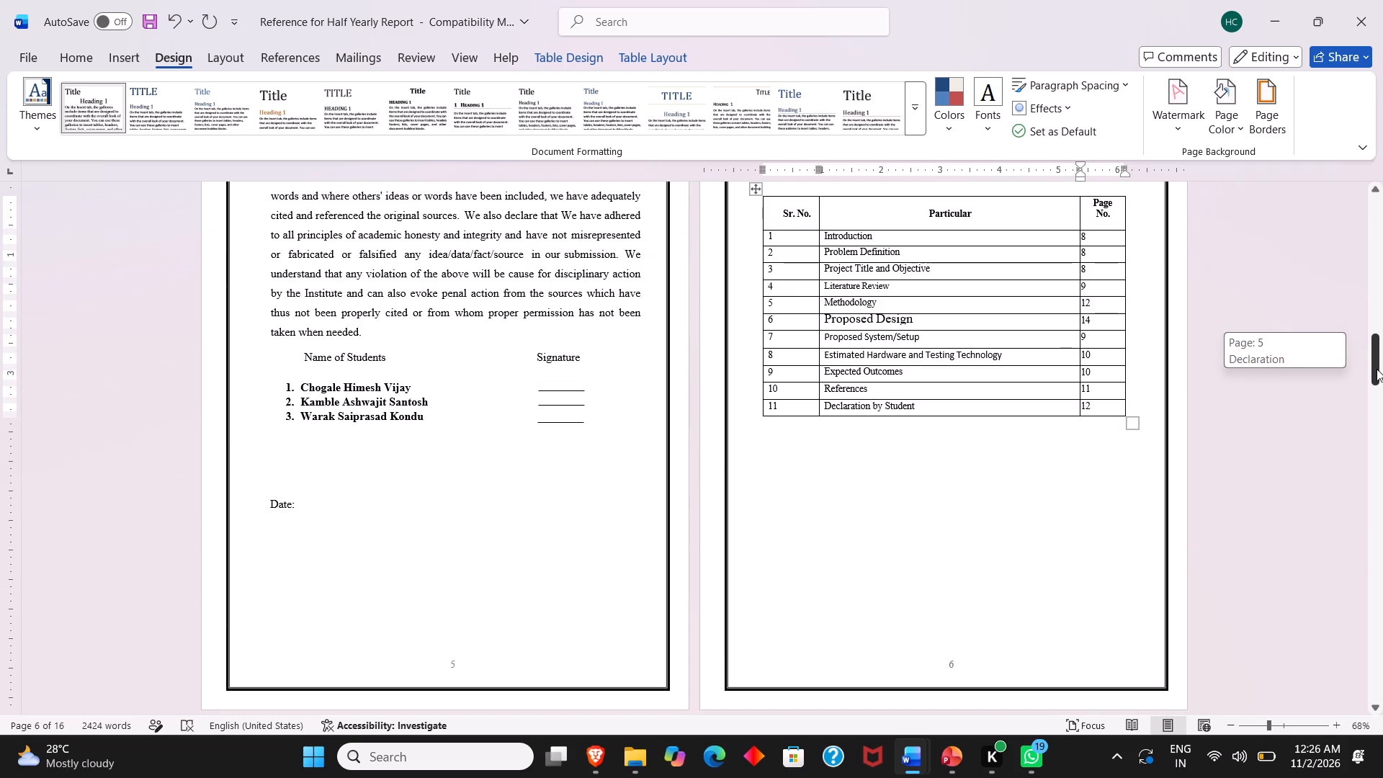
{"action": "left_click_drag", "start_coordinate": [1377, 369], "coordinate": [1375, 508]}
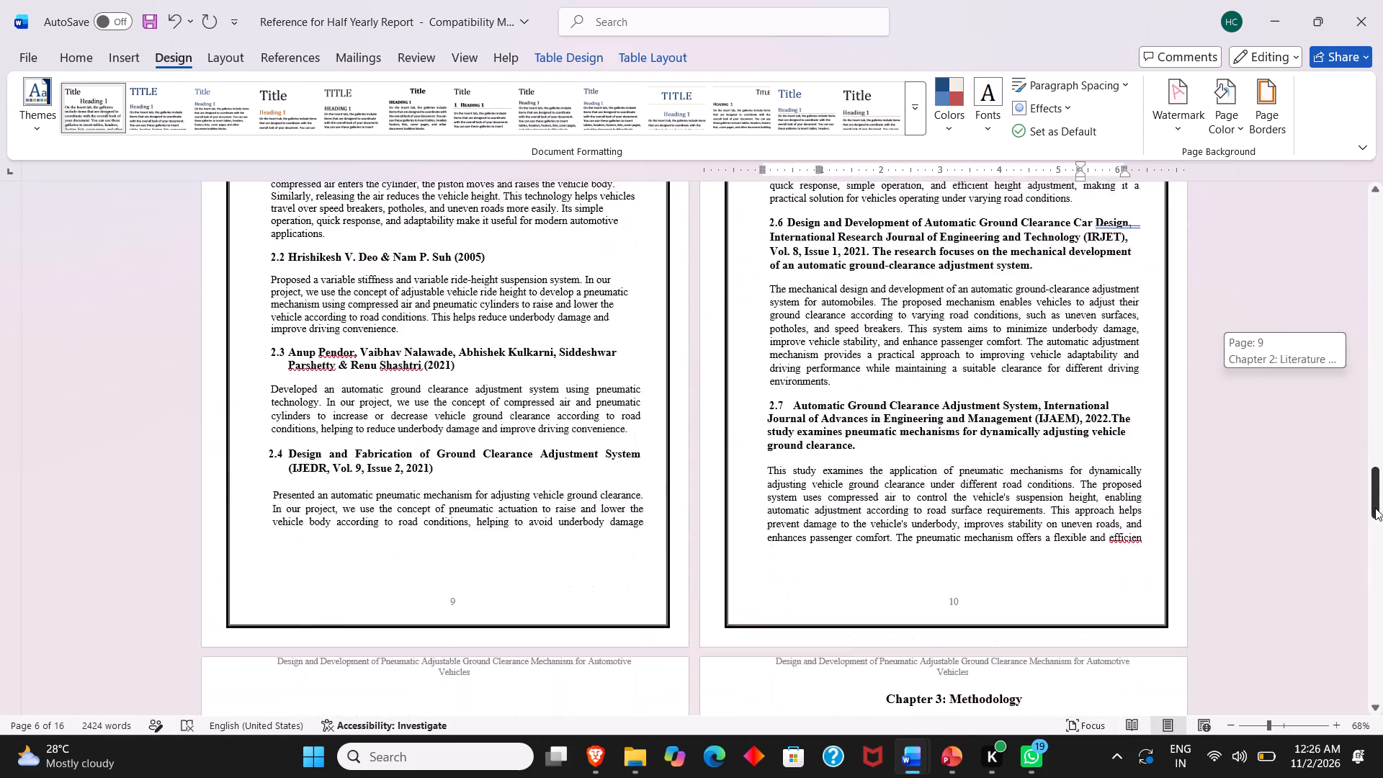
{"action": "left_click_drag", "start_coordinate": [1375, 508], "coordinate": [1382, 566]}
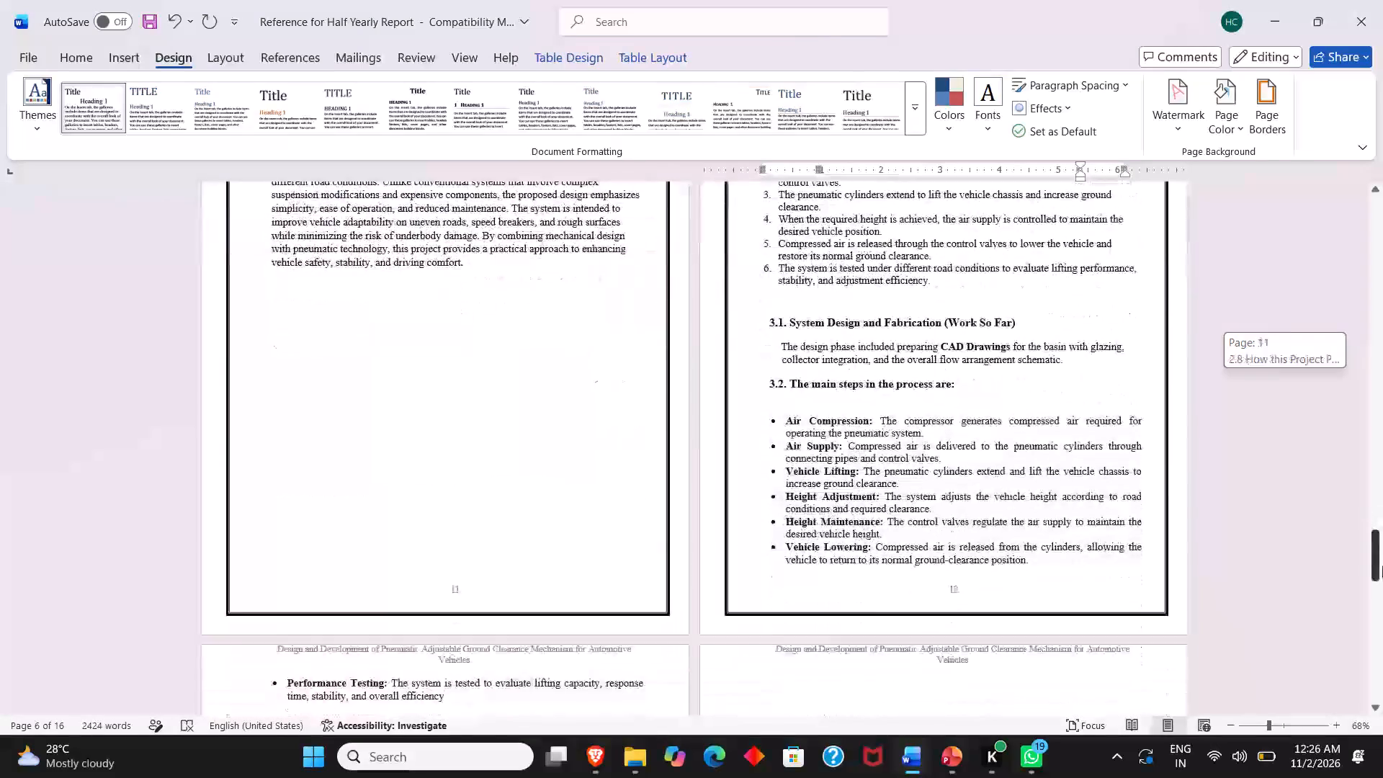
{"action": "left_click_drag", "start_coordinate": [1382, 566], "coordinate": [1382, 662]}
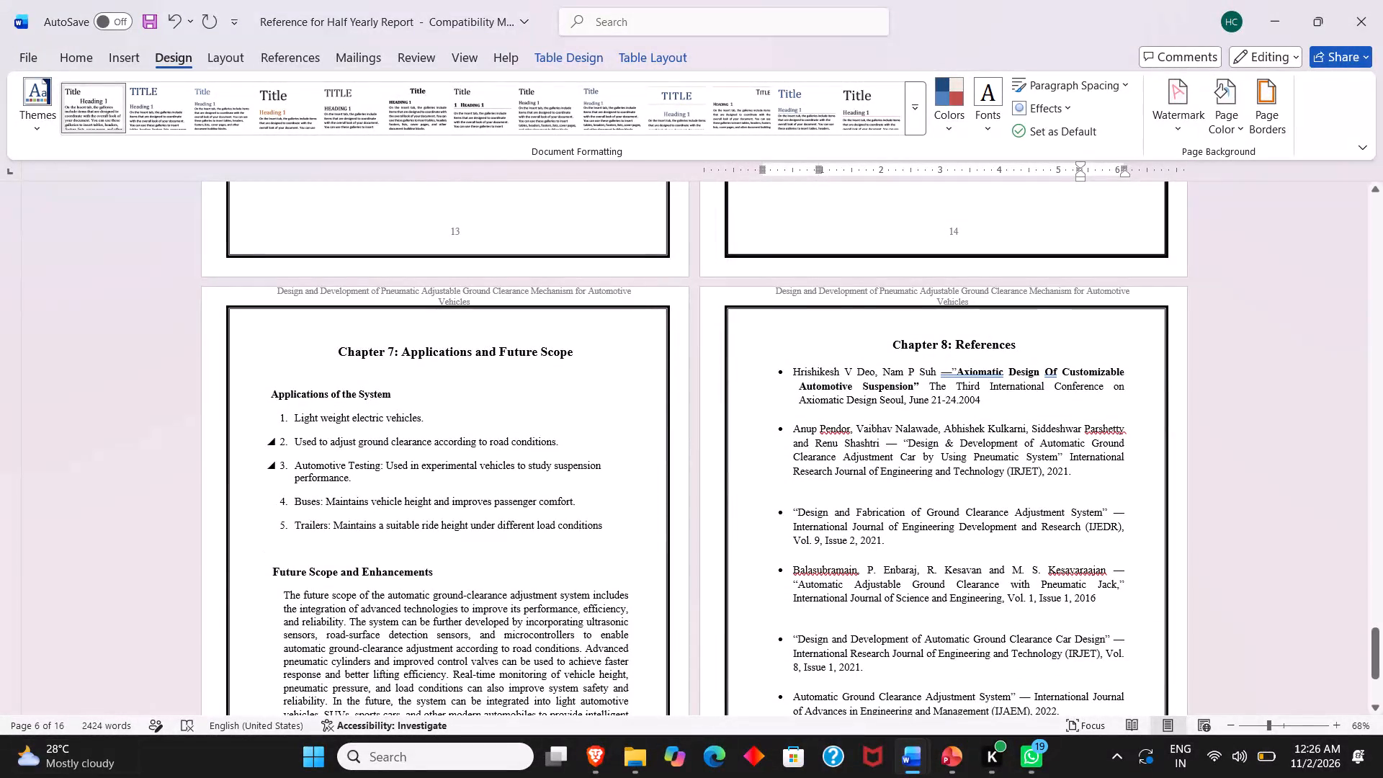
{"action": "left_click_drag", "start_coordinate": [572, 351], "coordinate": [429, 363]}
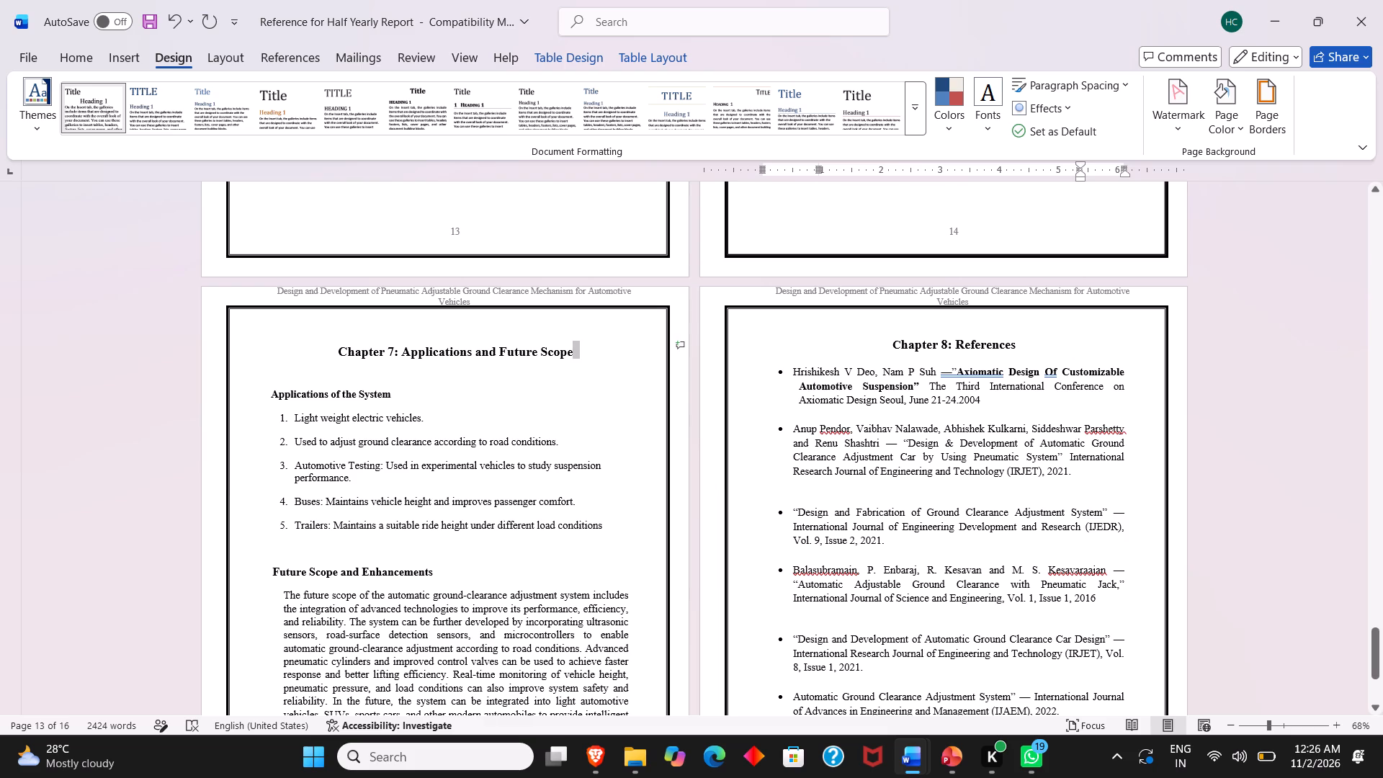
{"action": "left_click_drag", "start_coordinate": [429, 363], "coordinate": [401, 346]}
{"action": "key", "text": "ctrl+c"}
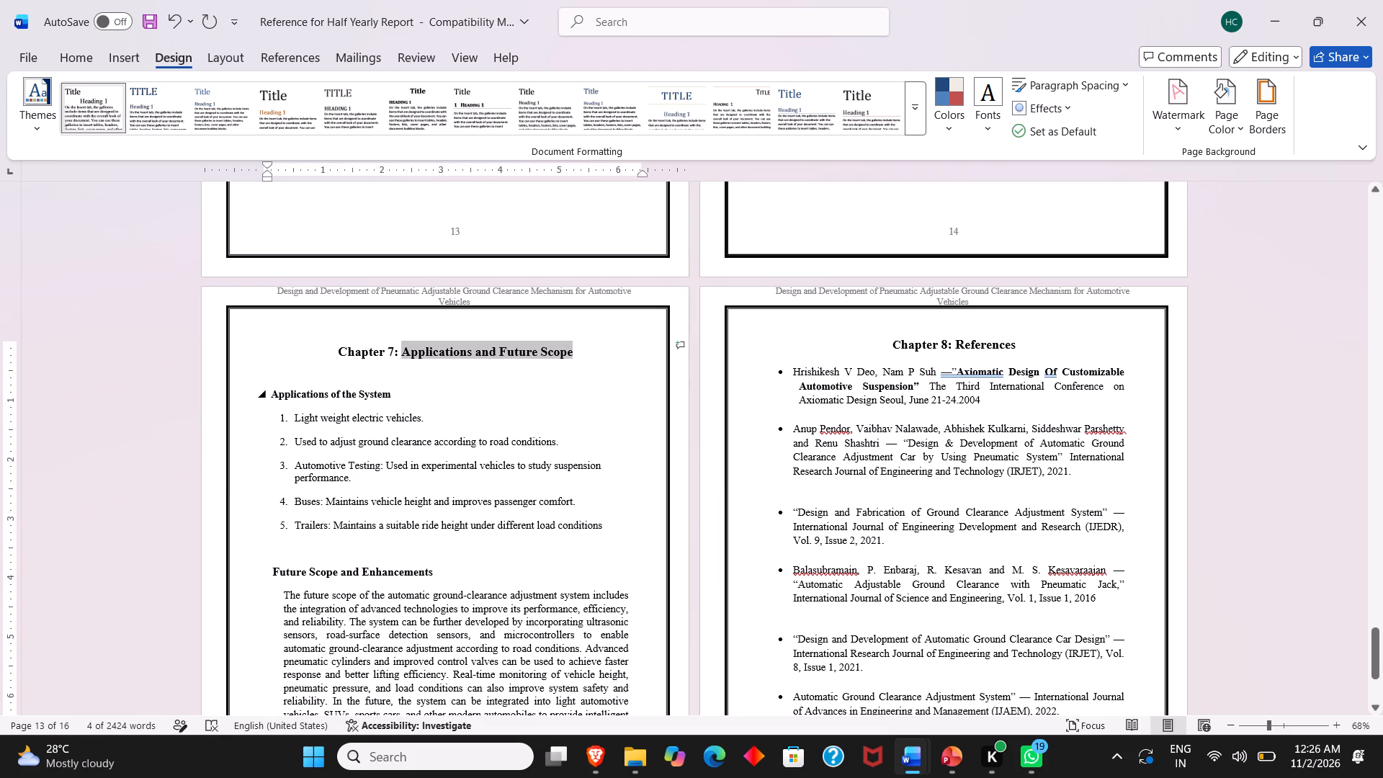
{"action": "left_click_drag", "start_coordinate": [1370, 645], "coordinate": [1360, 577]}
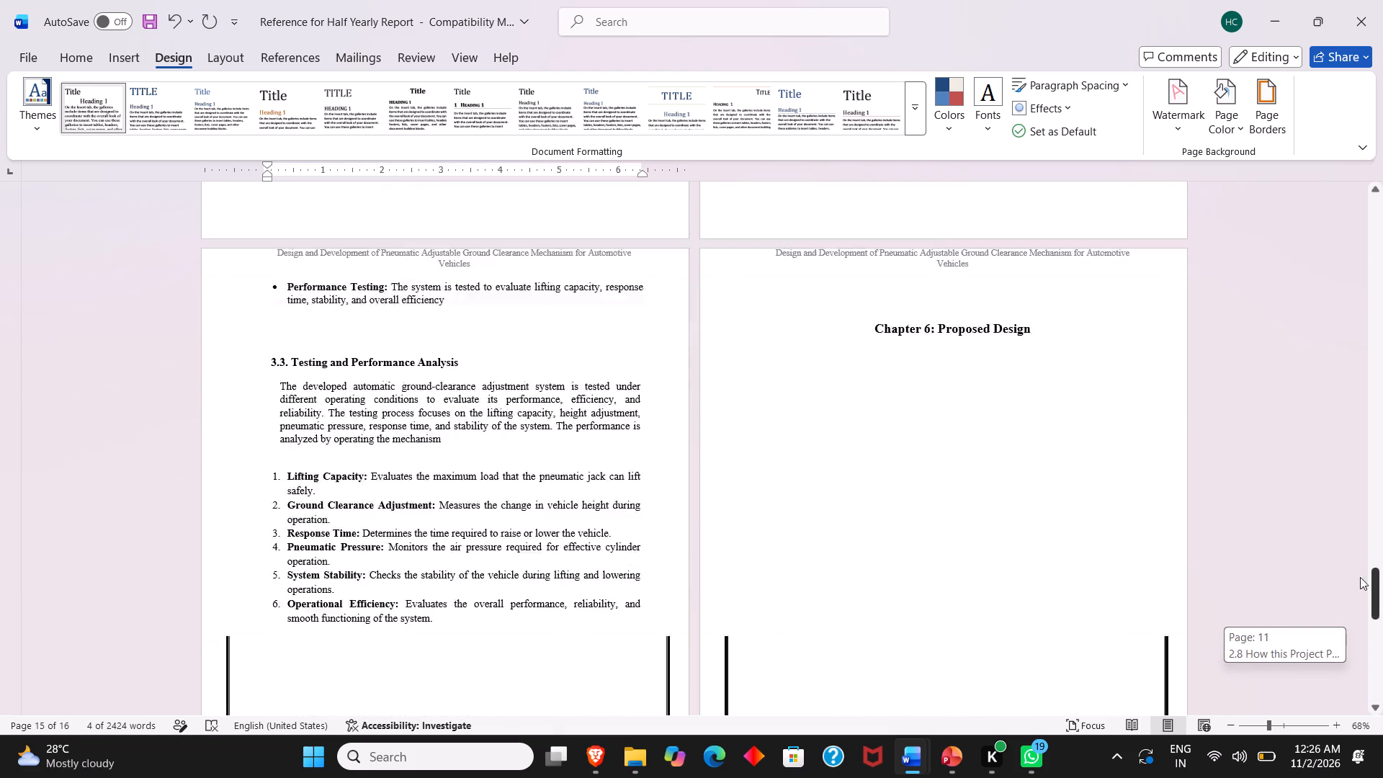
{"action": "left_click_drag", "start_coordinate": [1360, 577], "coordinate": [1328, 349]}
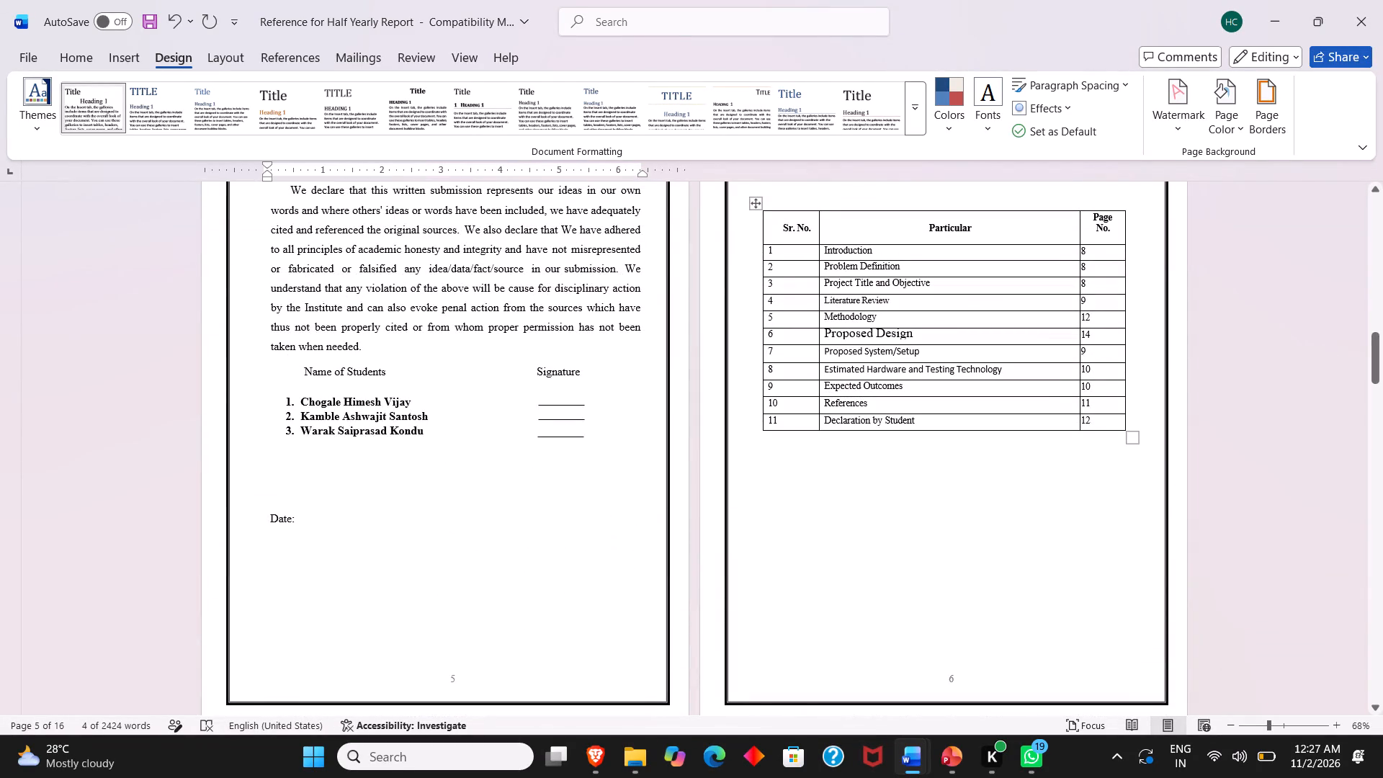
{"action": "left_click_drag", "start_coordinate": [922, 353], "coordinate": [843, 353]}
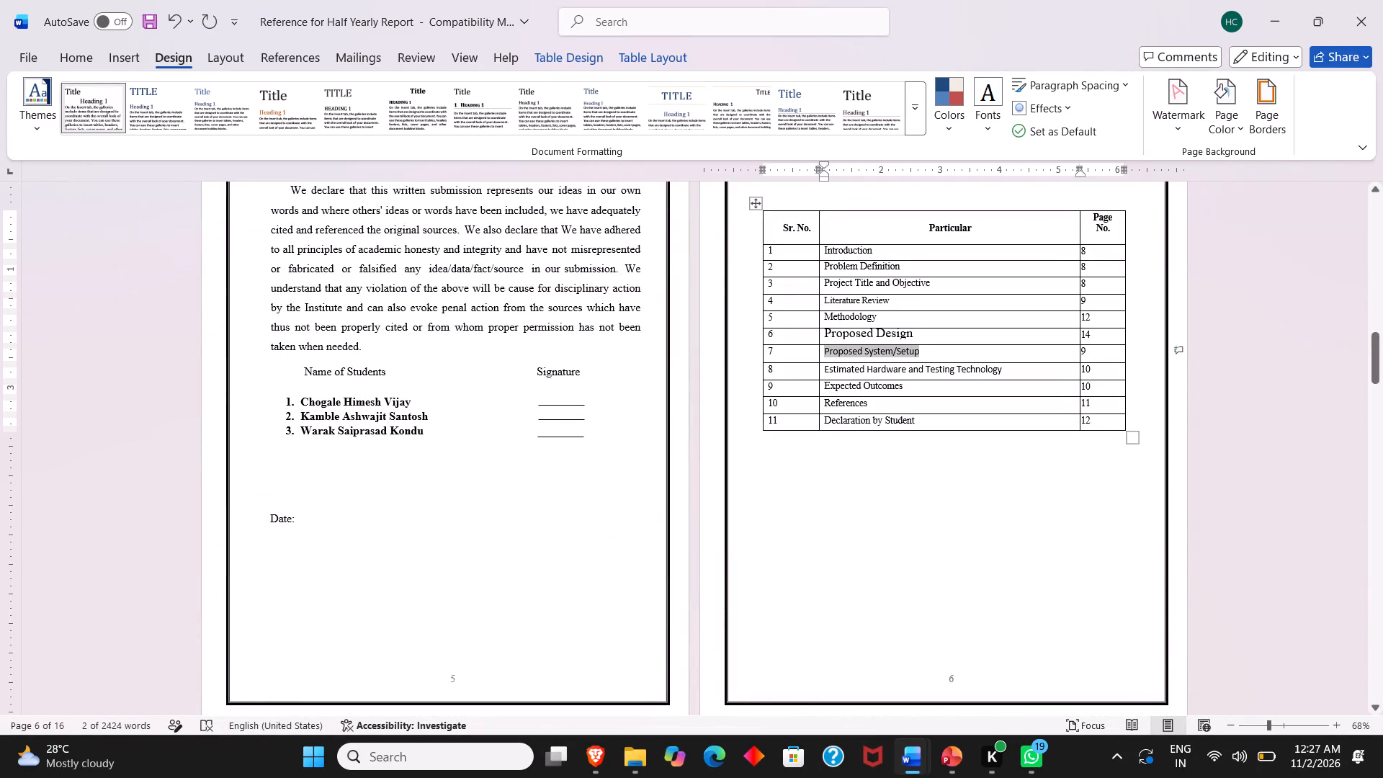
{"action": "key", "text": "ctrl+v"}
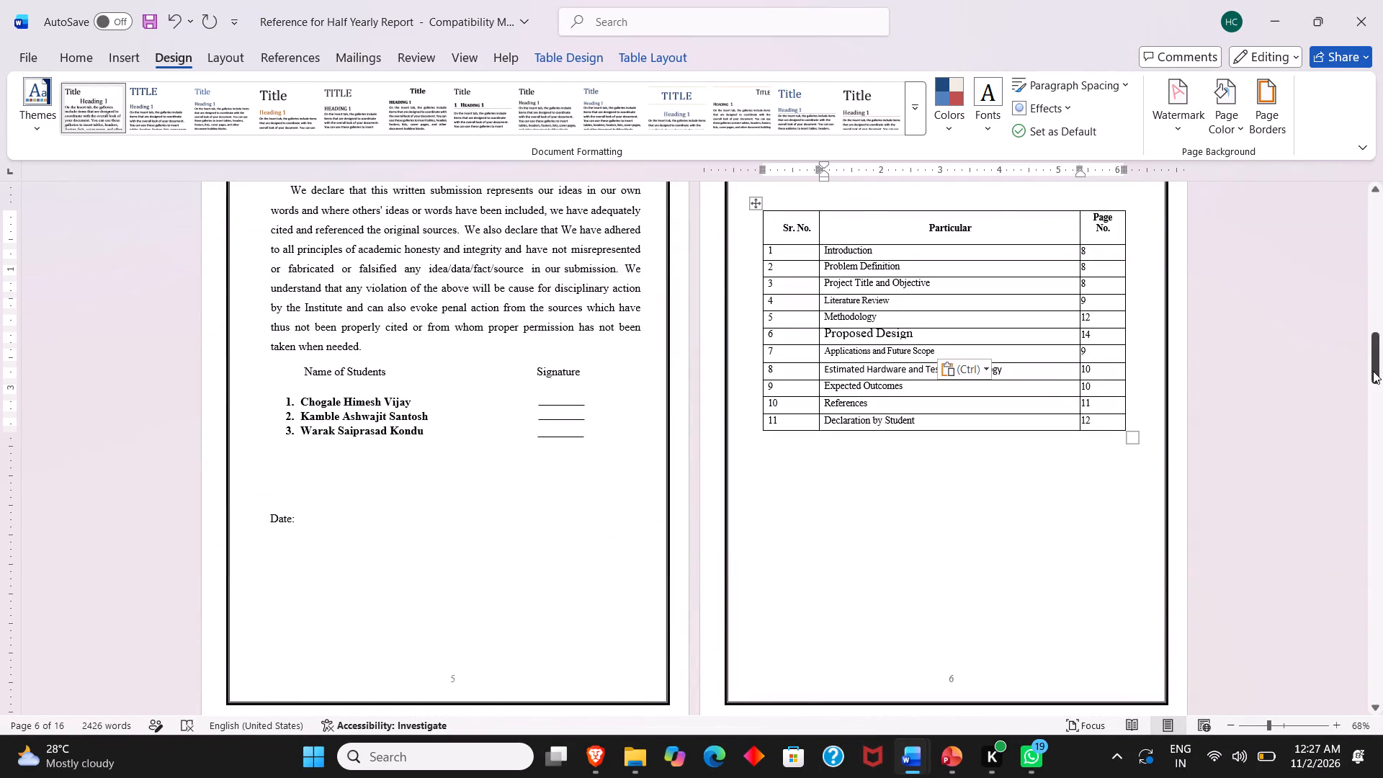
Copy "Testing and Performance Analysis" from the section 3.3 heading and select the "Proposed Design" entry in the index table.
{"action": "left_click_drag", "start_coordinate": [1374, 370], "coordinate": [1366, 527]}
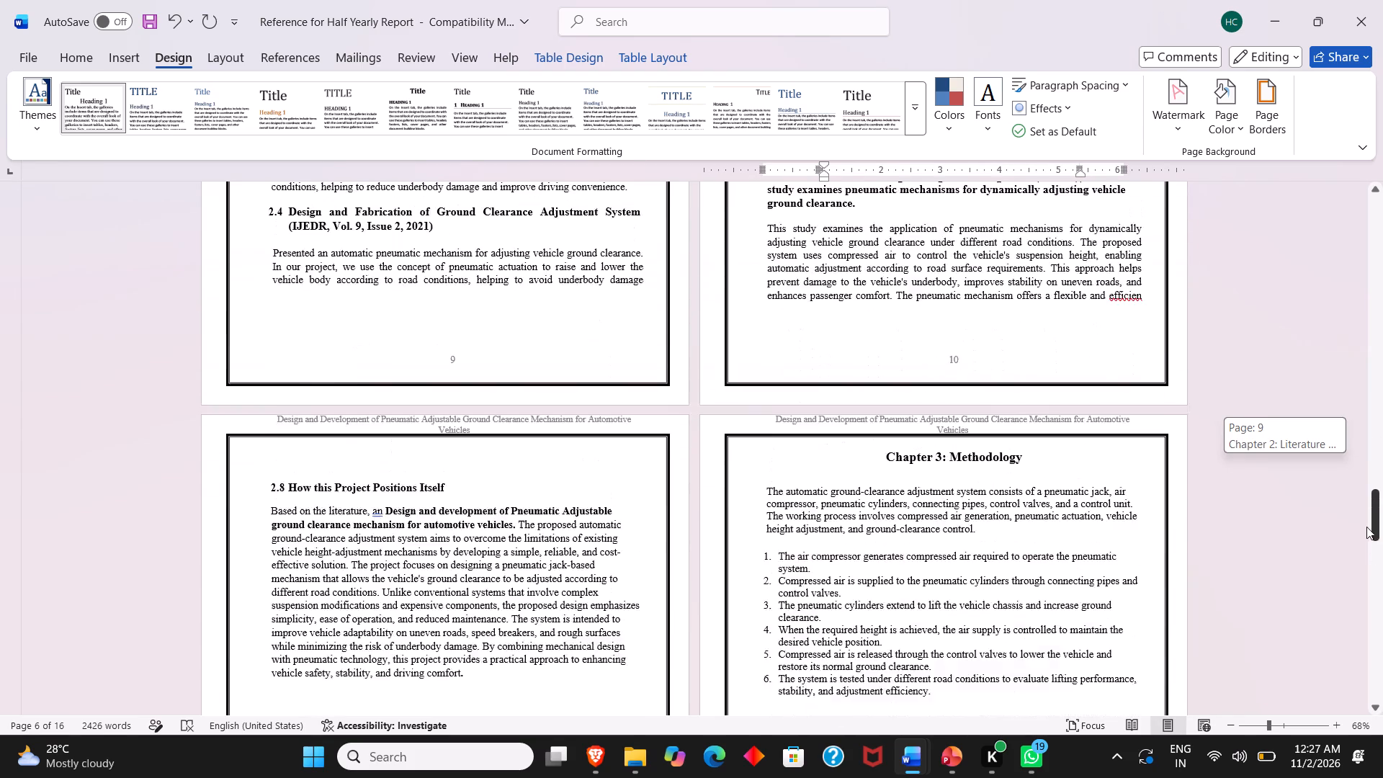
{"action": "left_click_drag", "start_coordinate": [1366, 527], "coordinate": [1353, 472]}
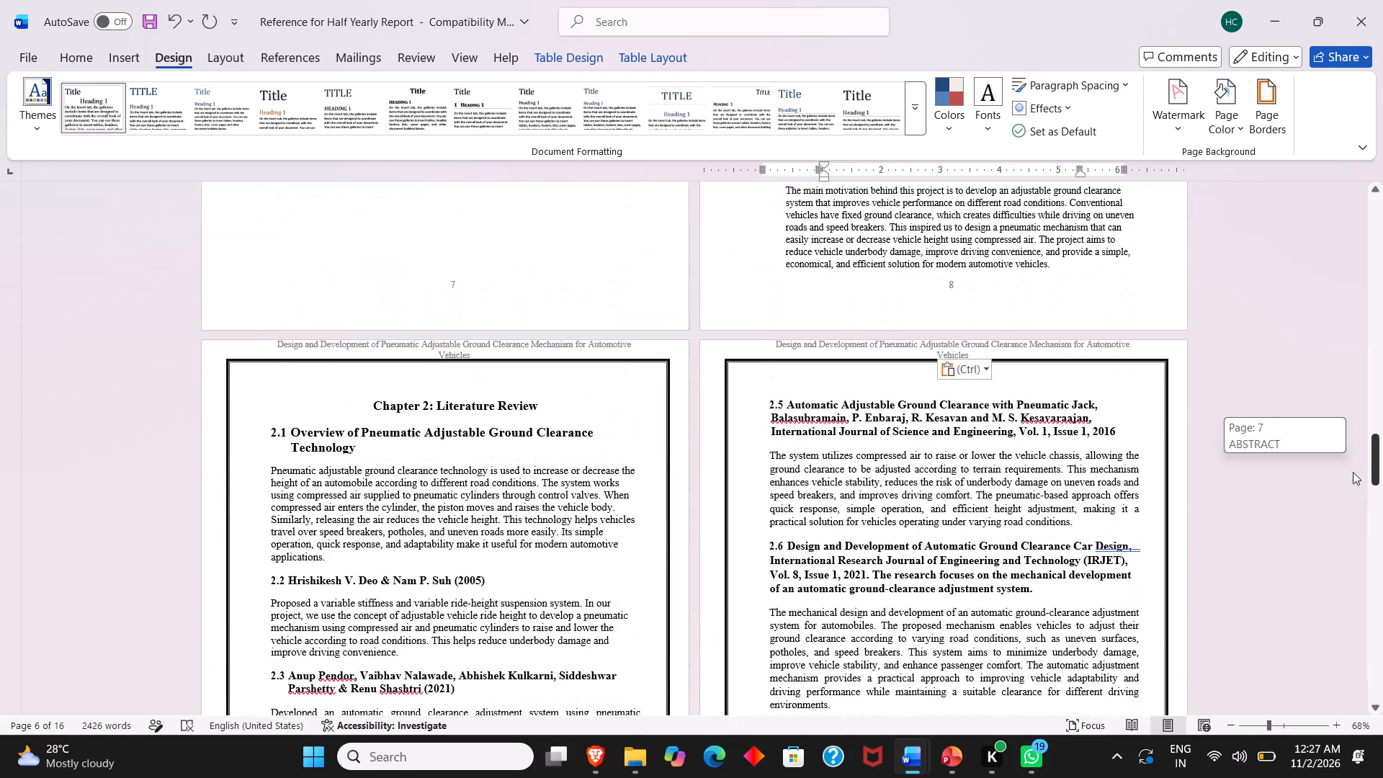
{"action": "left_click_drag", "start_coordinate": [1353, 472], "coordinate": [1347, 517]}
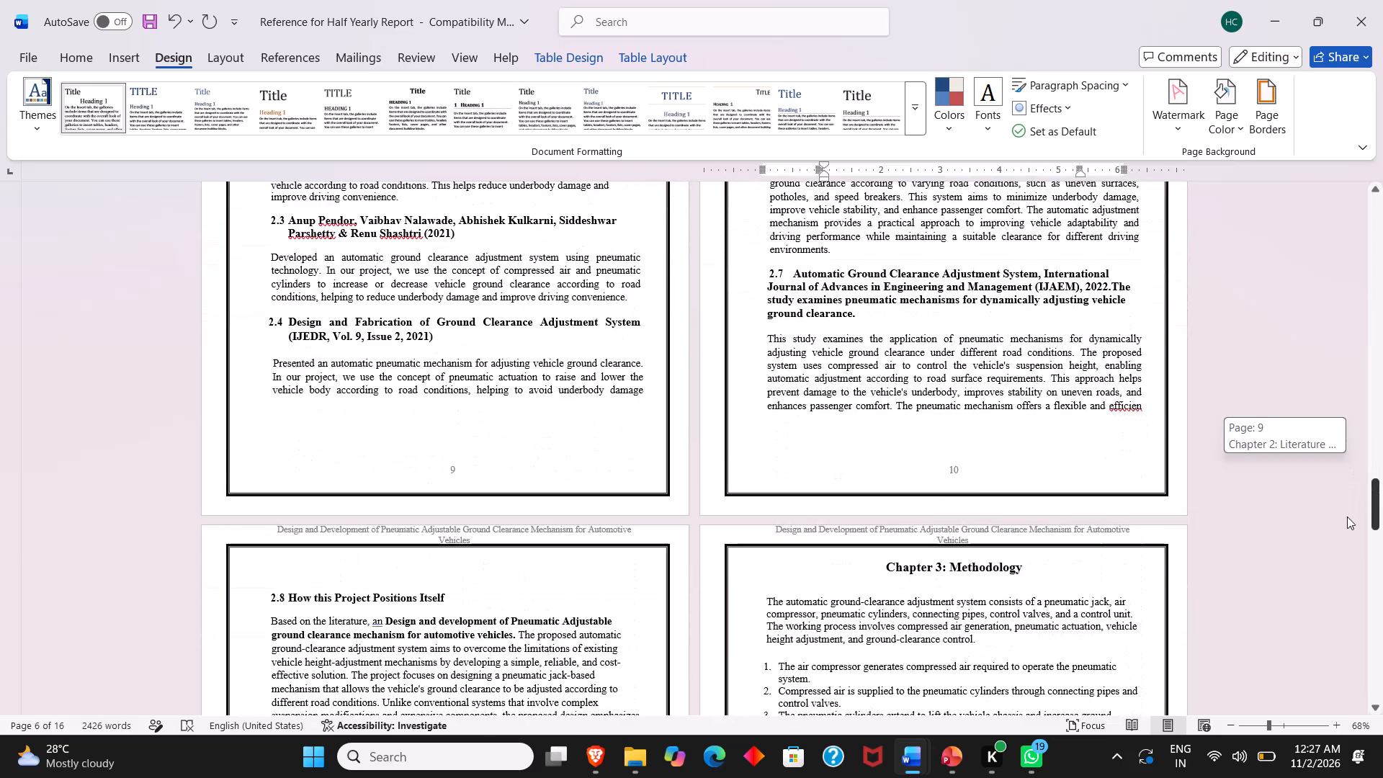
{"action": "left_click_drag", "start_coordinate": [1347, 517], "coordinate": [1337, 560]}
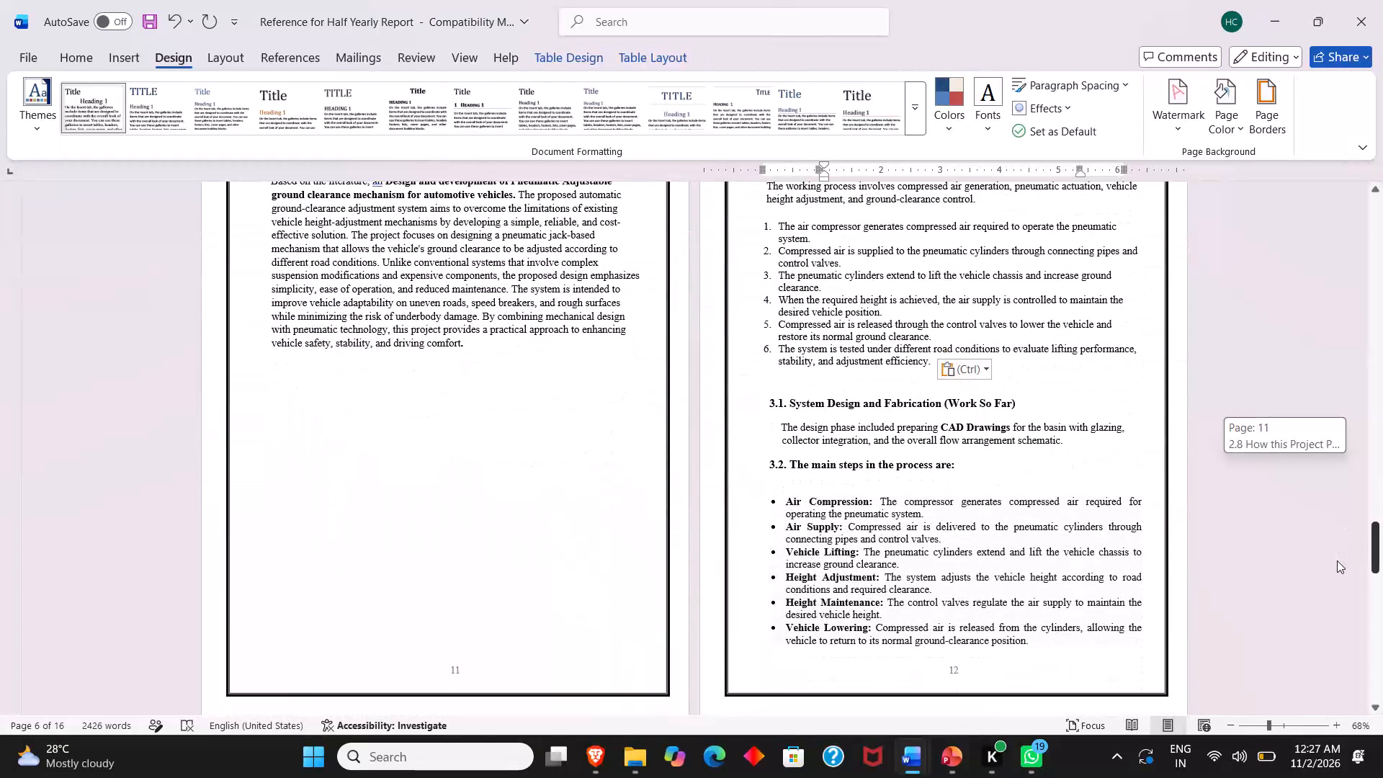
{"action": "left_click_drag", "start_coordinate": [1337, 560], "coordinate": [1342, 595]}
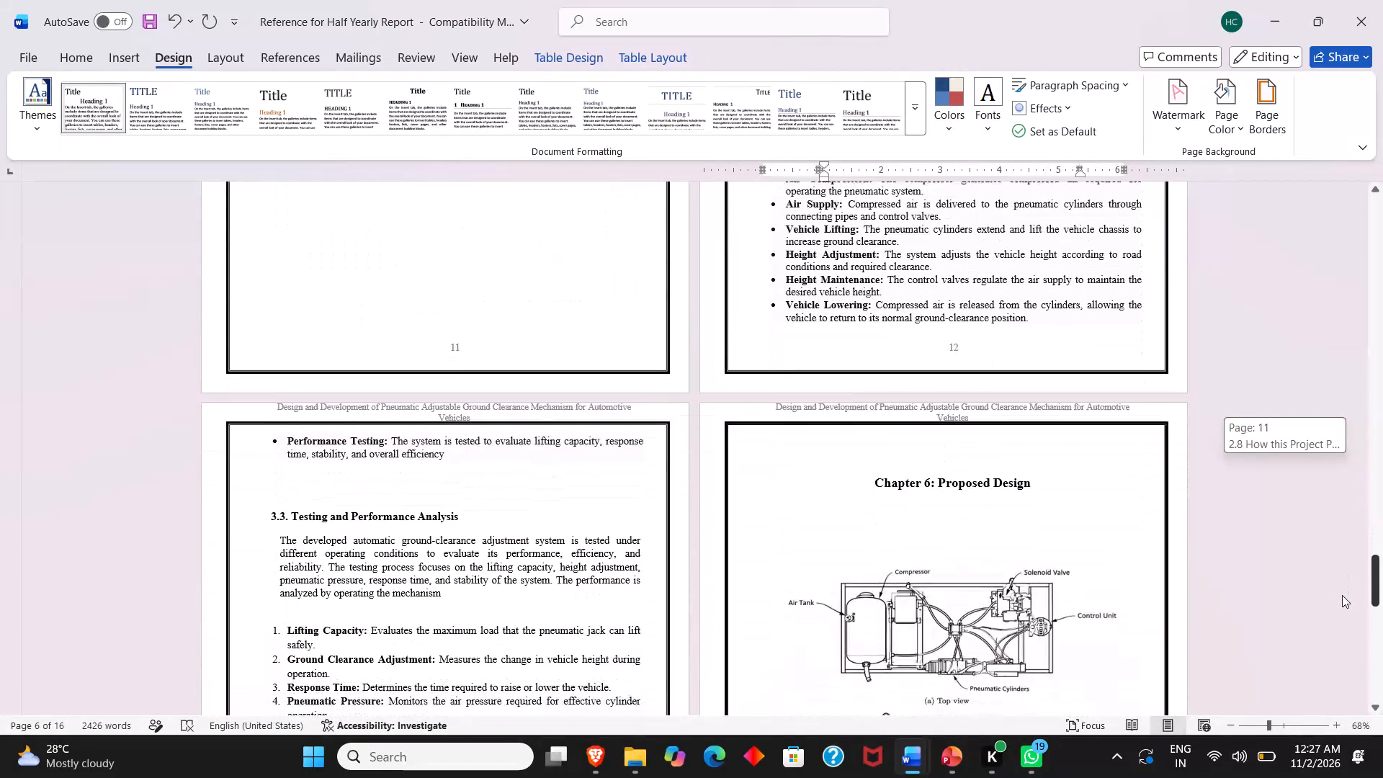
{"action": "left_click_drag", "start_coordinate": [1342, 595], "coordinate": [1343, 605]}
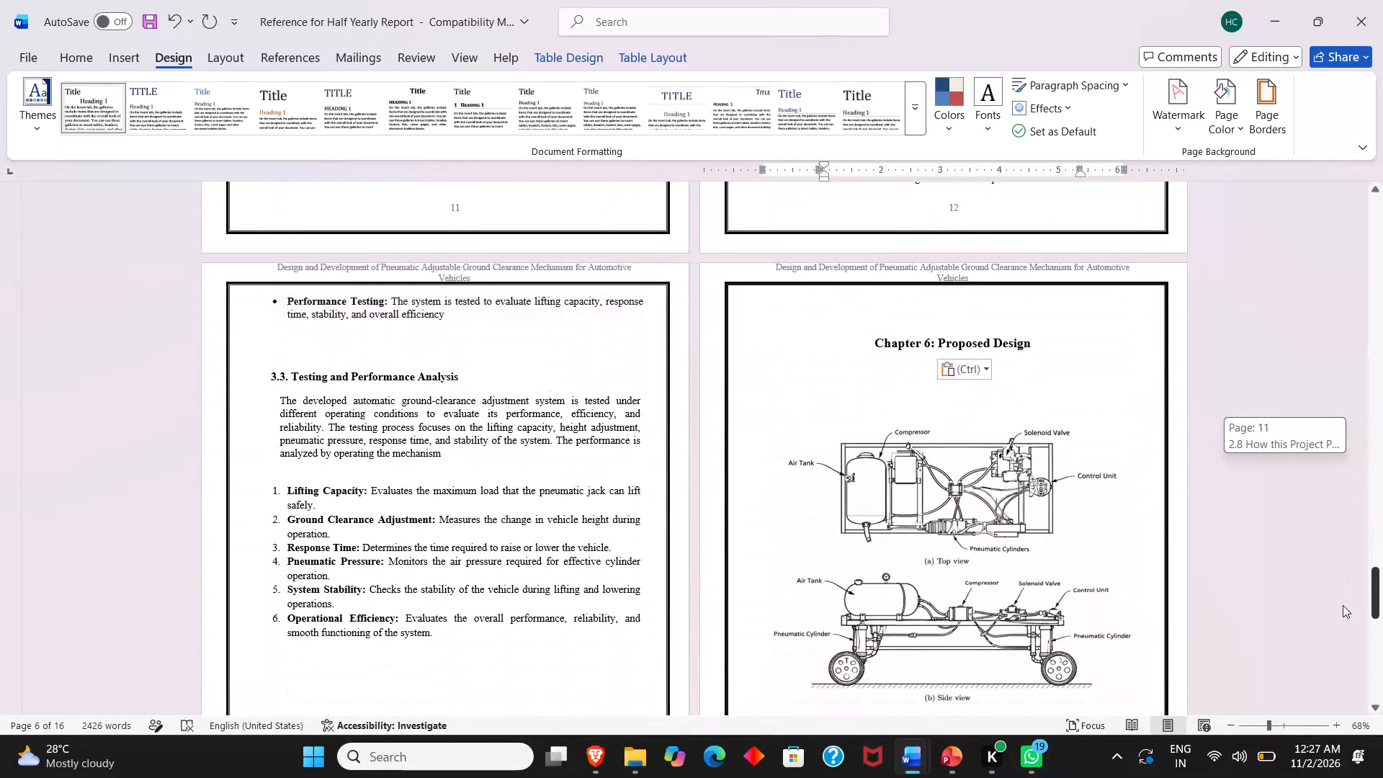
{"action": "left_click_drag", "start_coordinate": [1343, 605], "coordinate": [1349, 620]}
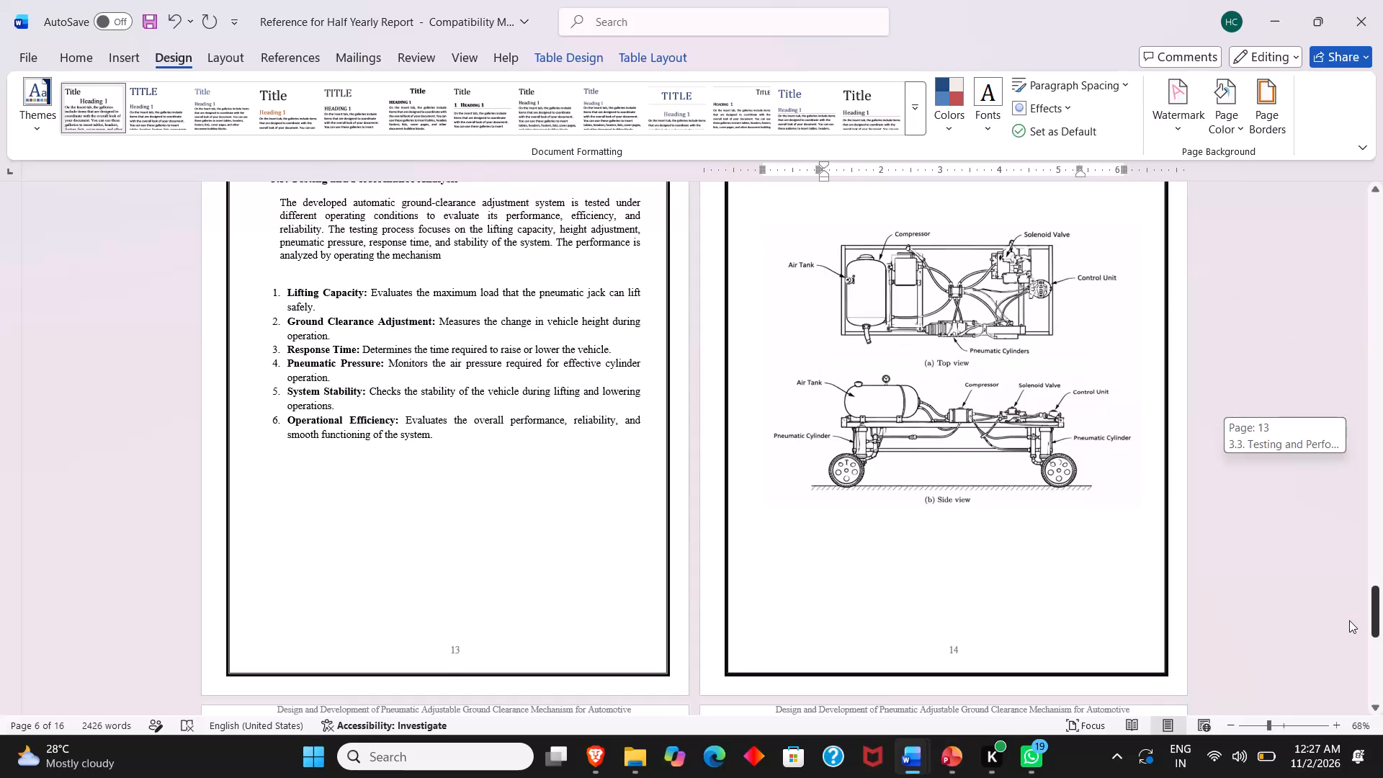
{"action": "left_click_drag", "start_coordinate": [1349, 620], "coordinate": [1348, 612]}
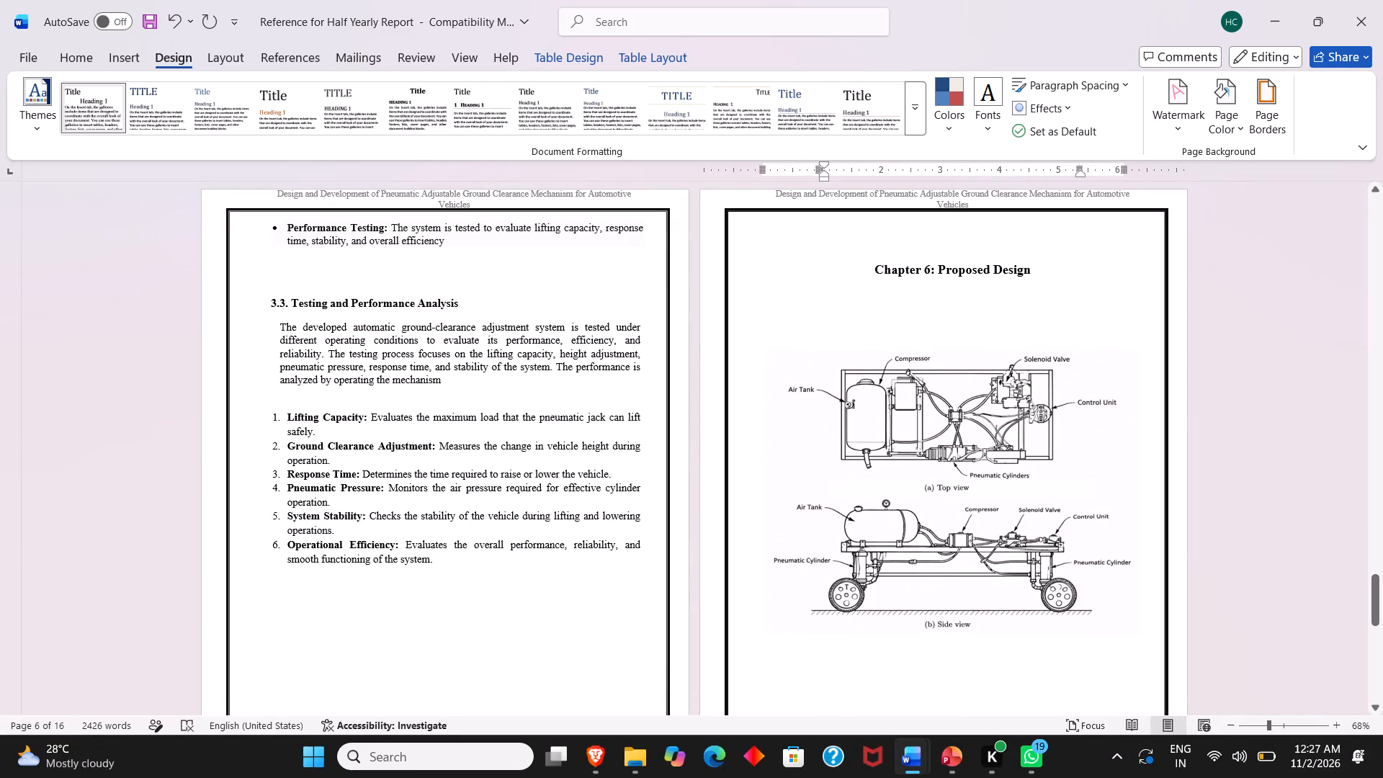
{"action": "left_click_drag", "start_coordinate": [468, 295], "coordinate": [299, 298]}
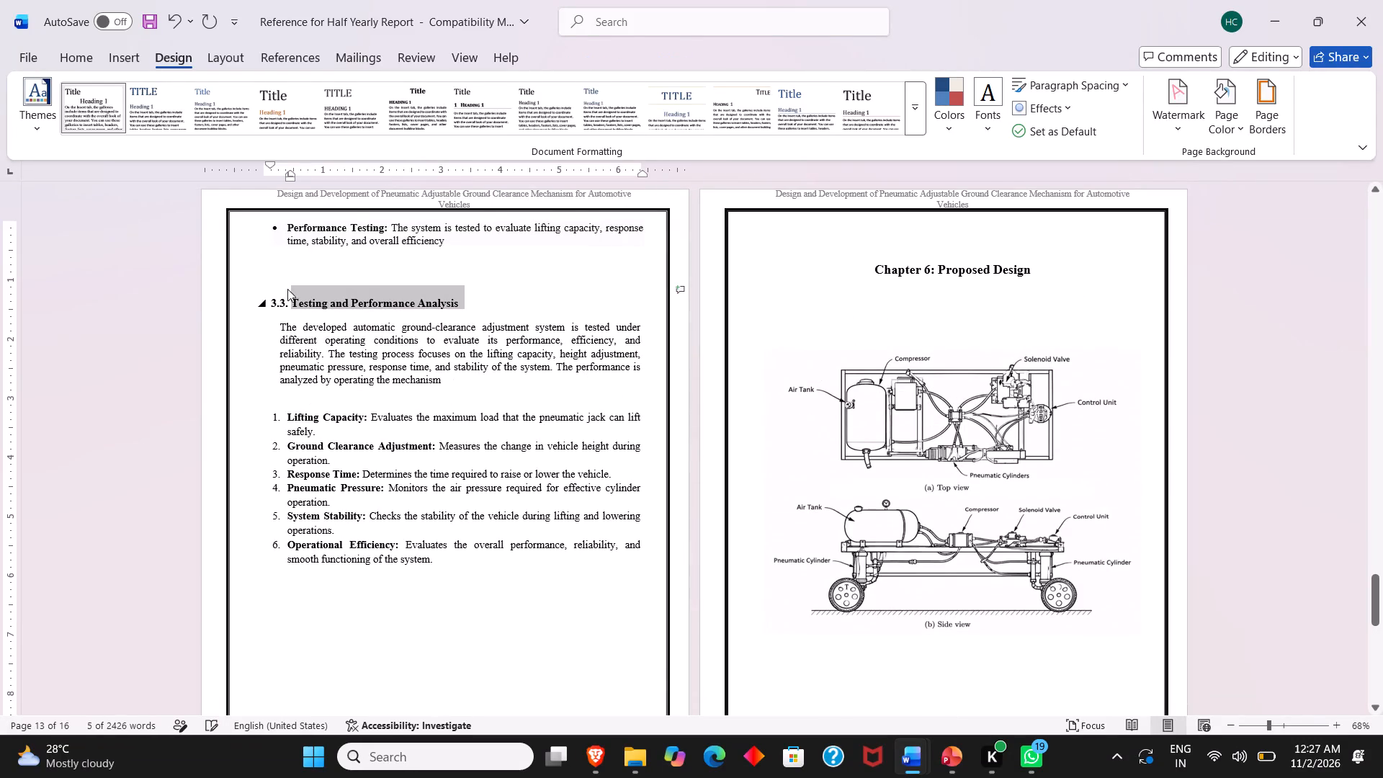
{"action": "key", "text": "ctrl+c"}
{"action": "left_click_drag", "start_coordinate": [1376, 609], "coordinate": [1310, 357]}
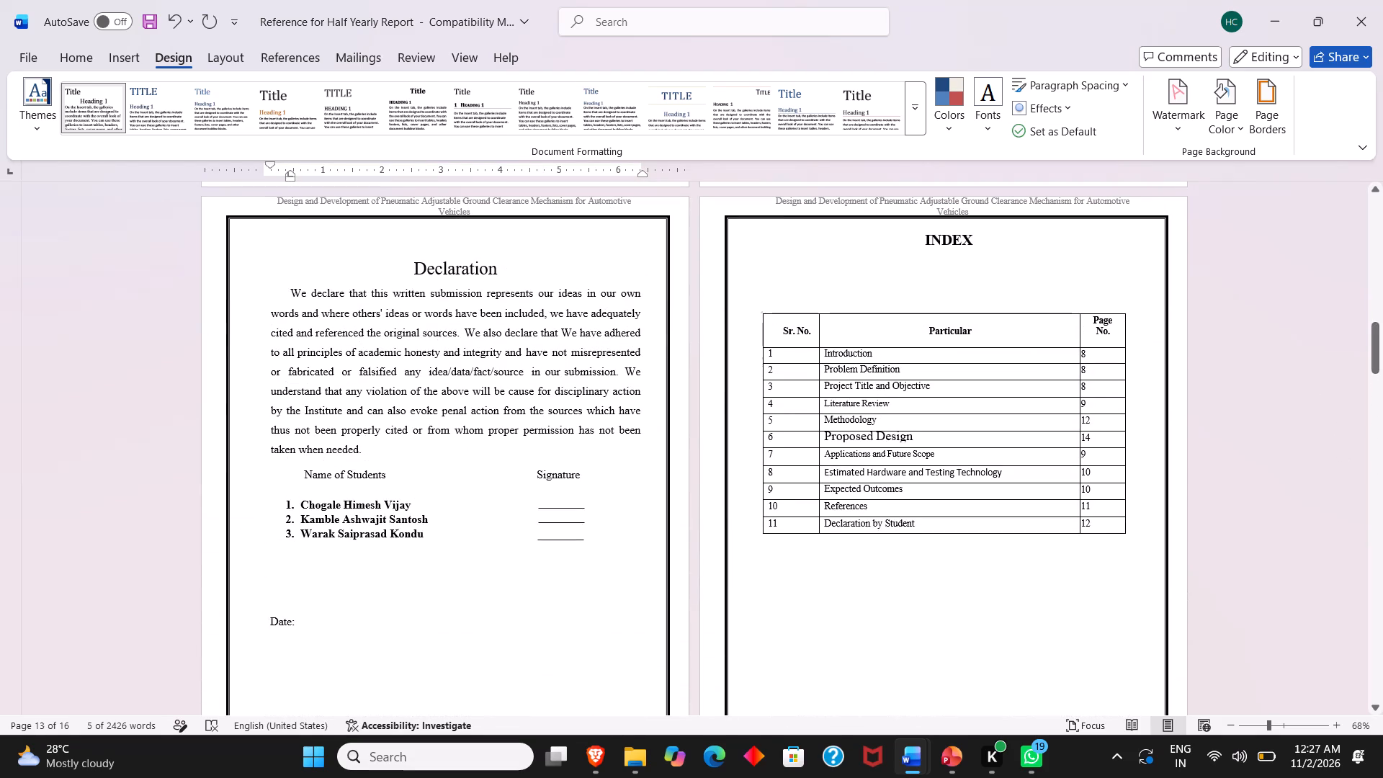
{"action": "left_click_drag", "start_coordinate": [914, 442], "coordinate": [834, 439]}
Shorten the section 3.1 heading to "System Design and Fabrication" by deleting "(Work So Far)" from its end.
{"action": "left_click_drag", "start_coordinate": [1370, 357], "coordinate": [1377, 394]}
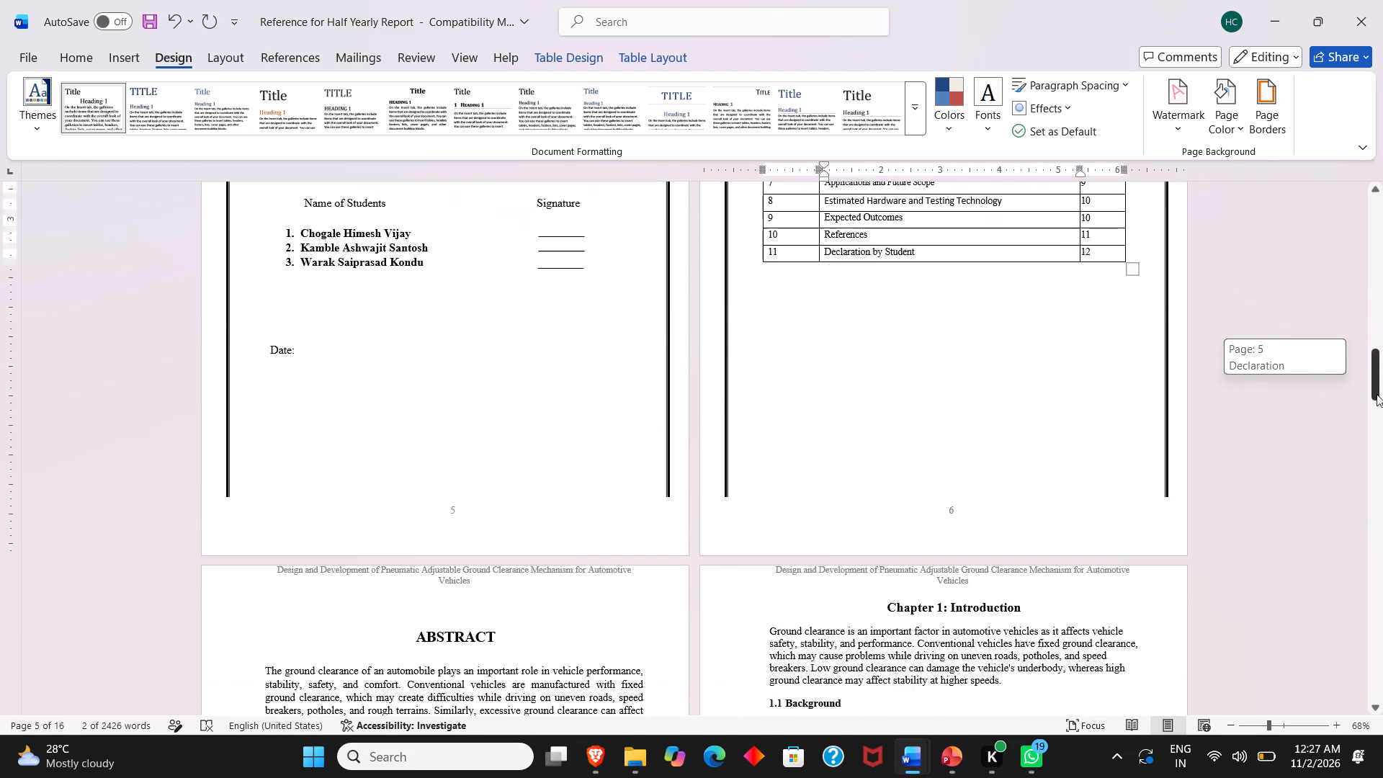
{"action": "left_click_drag", "start_coordinate": [1377, 394], "coordinate": [1382, 558]}
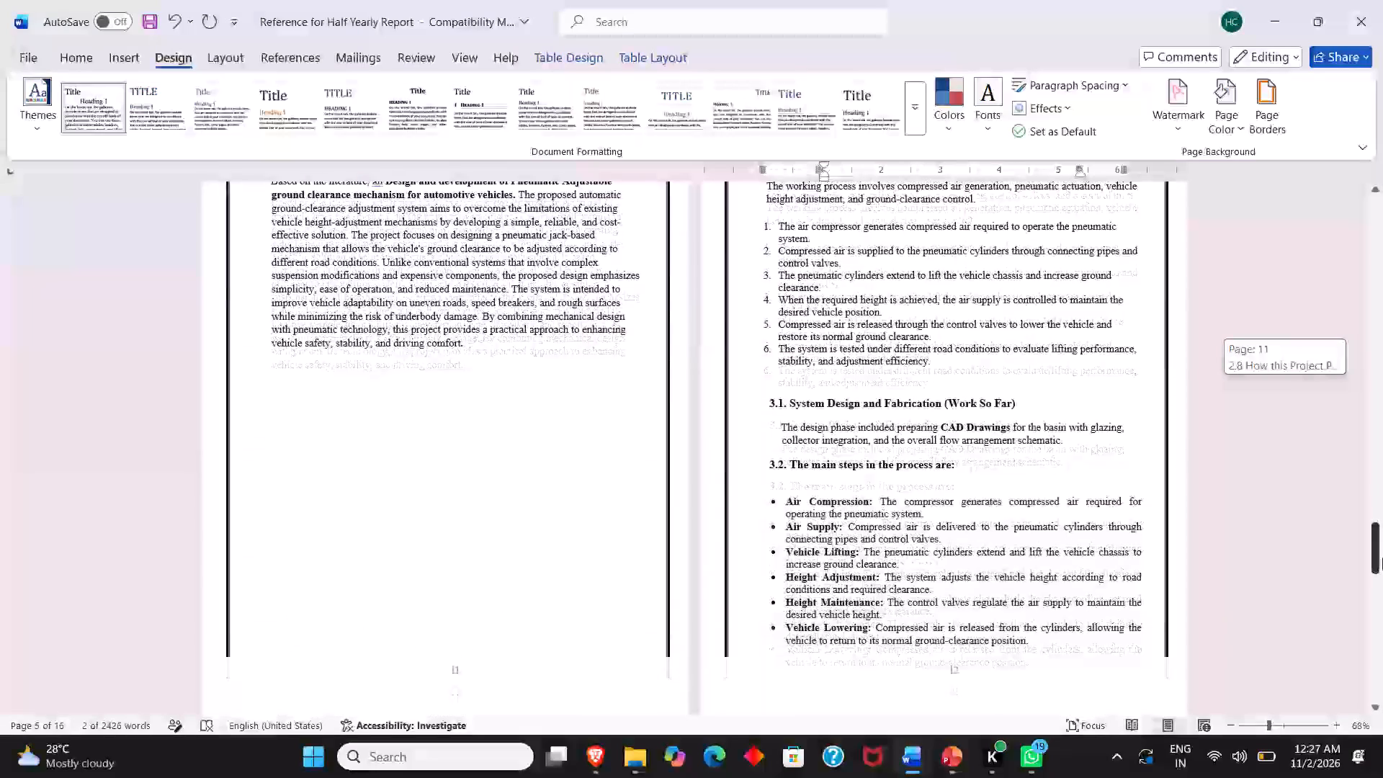
{"action": "left_click_drag", "start_coordinate": [1382, 558], "coordinate": [1380, 545]}
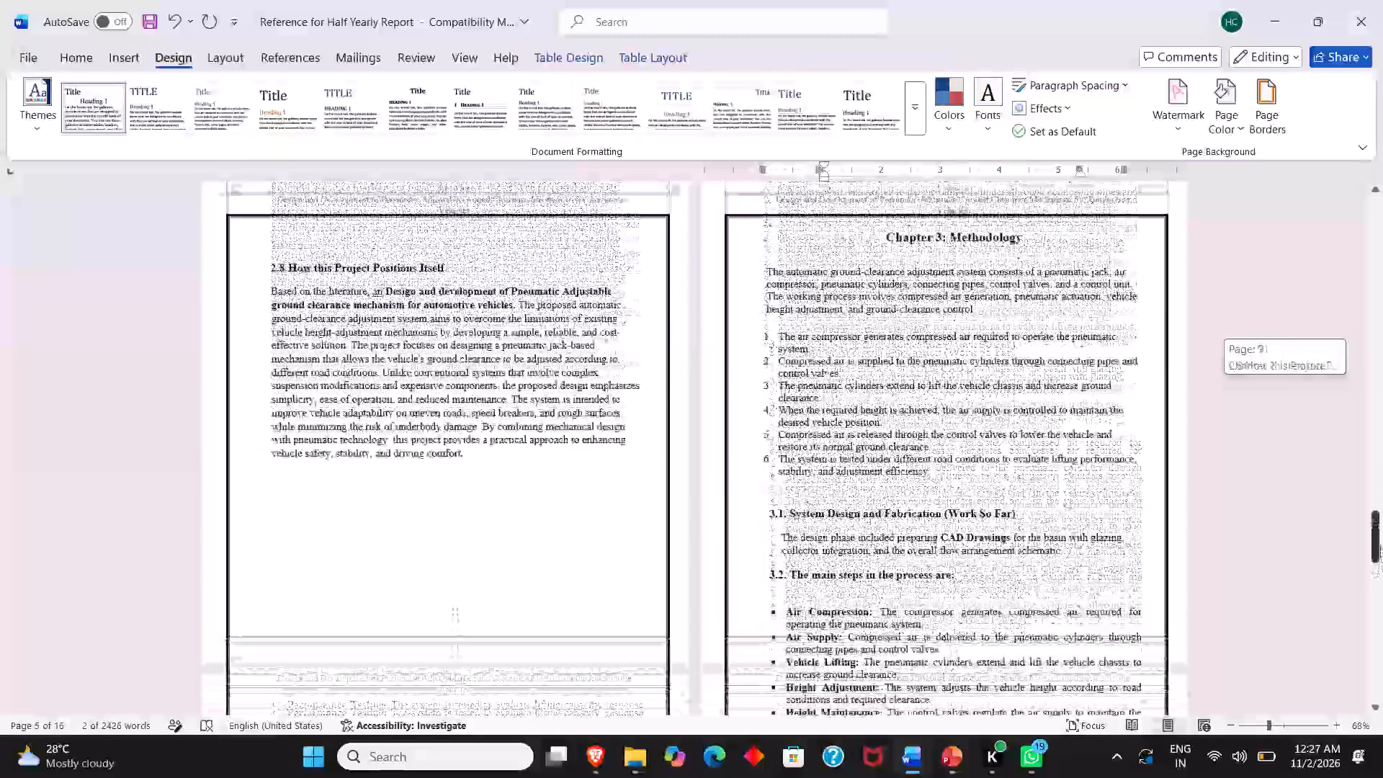
{"action": "left_click_drag", "start_coordinate": [1380, 545], "coordinate": [1382, 549]}
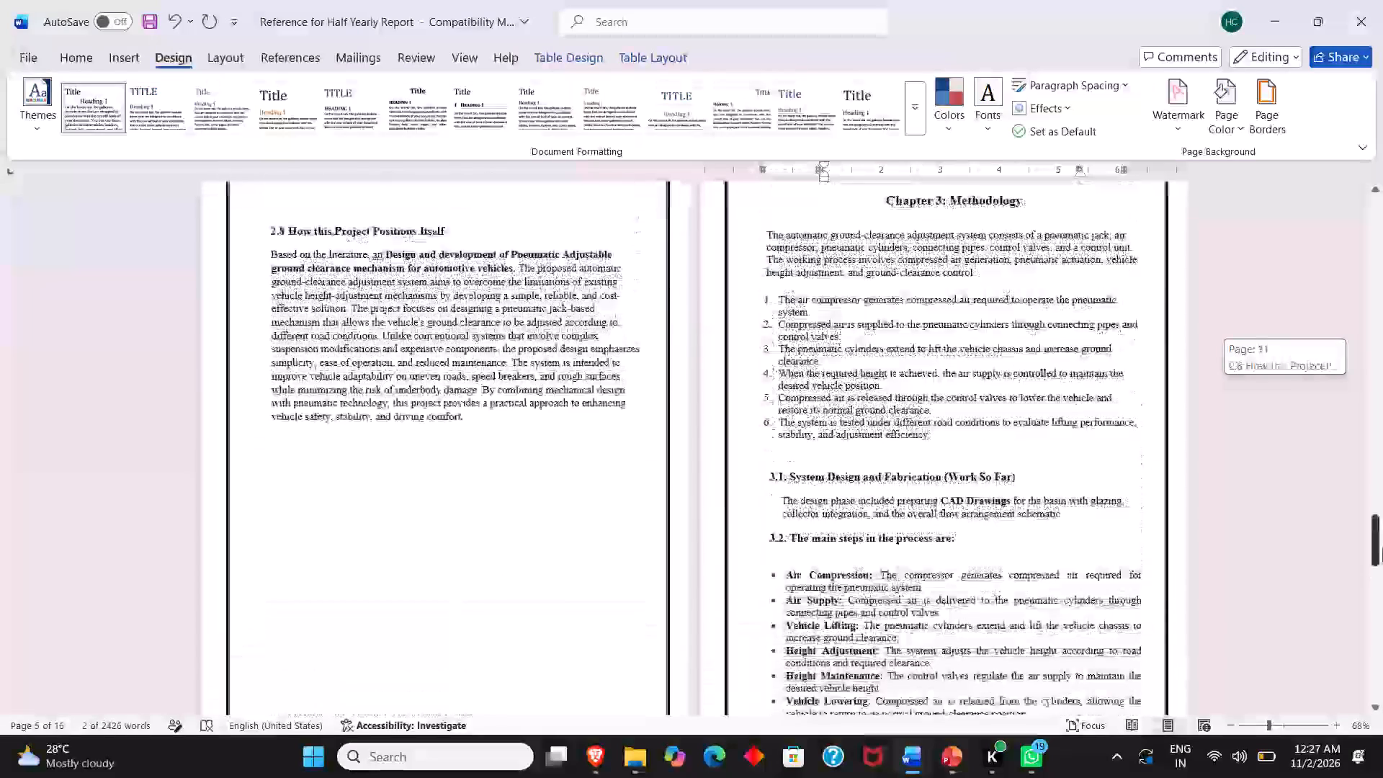
{"action": "left_click_drag", "start_coordinate": [1382, 549], "coordinate": [1377, 549]}
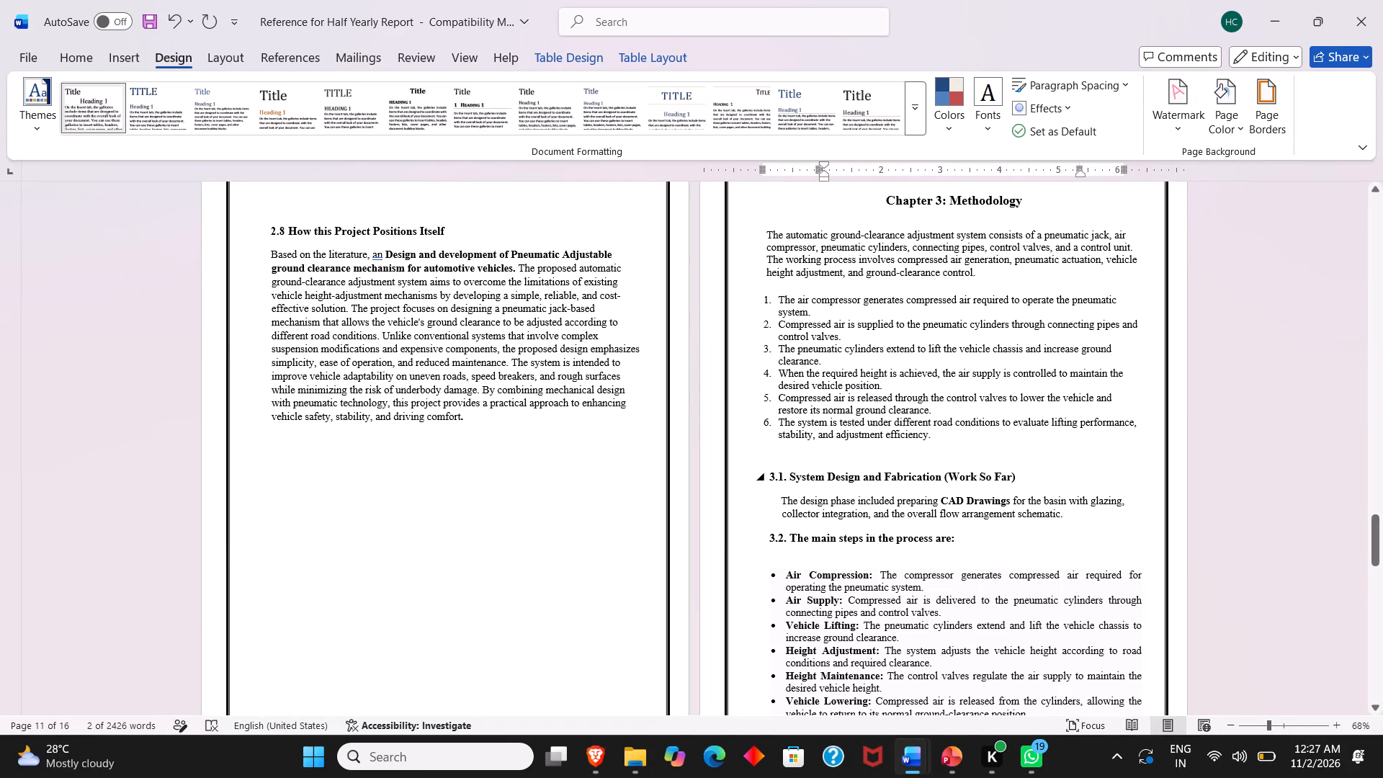
{"action": "left_click_drag", "start_coordinate": [790, 473], "coordinate": [941, 463]}
{"action": "left_click_drag", "start_coordinate": [1014, 473], "coordinate": [1021, 476]}
{"action": "key", "text": "BackSpace"}
{"action": "key", "text": "BackSpace"}
{"action": "key", "text": "BackSpace"}
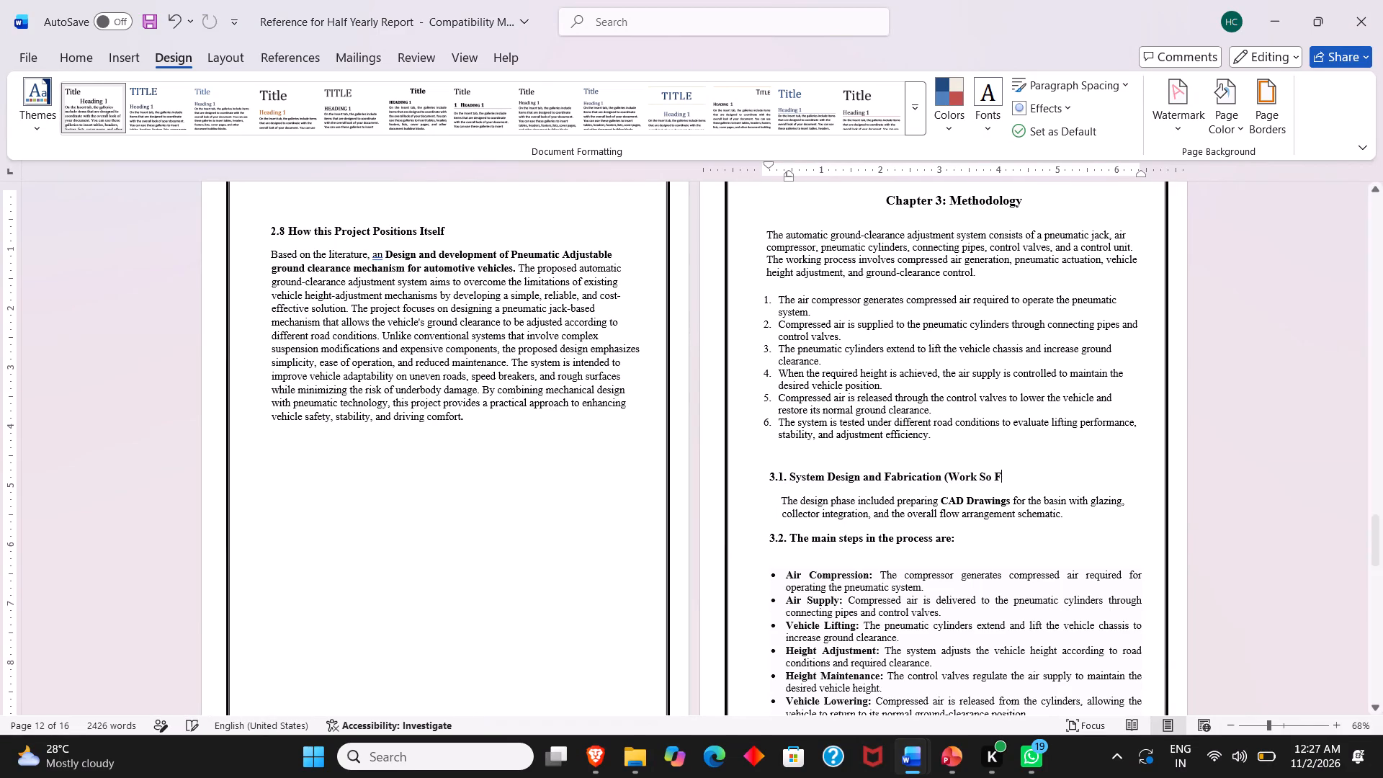
{"action": "key", "text": "BackSpace"}
{"action": "key", "text": "BackSpace"}
{"action": "key", "text": "BackSpace"}
{"action": "key", "text": "BackSpace"}
{"action": "key", "text": "BackSpace"}
{"action": "key", "text": "BackSpace"}
{"action": "key", "text": "BackSpace"}
{"action": "key", "text": "BackSpace"}
{"action": "key", "text": "BackSpace"}
{"action": "key", "text": "BackSpace"}
Replace the "Proposed Design" entry in the index table with "System Design and Fabrication" copied from the section 3.1 heading.
{"action": "left_click_drag", "start_coordinate": [941, 475], "coordinate": [805, 474]}
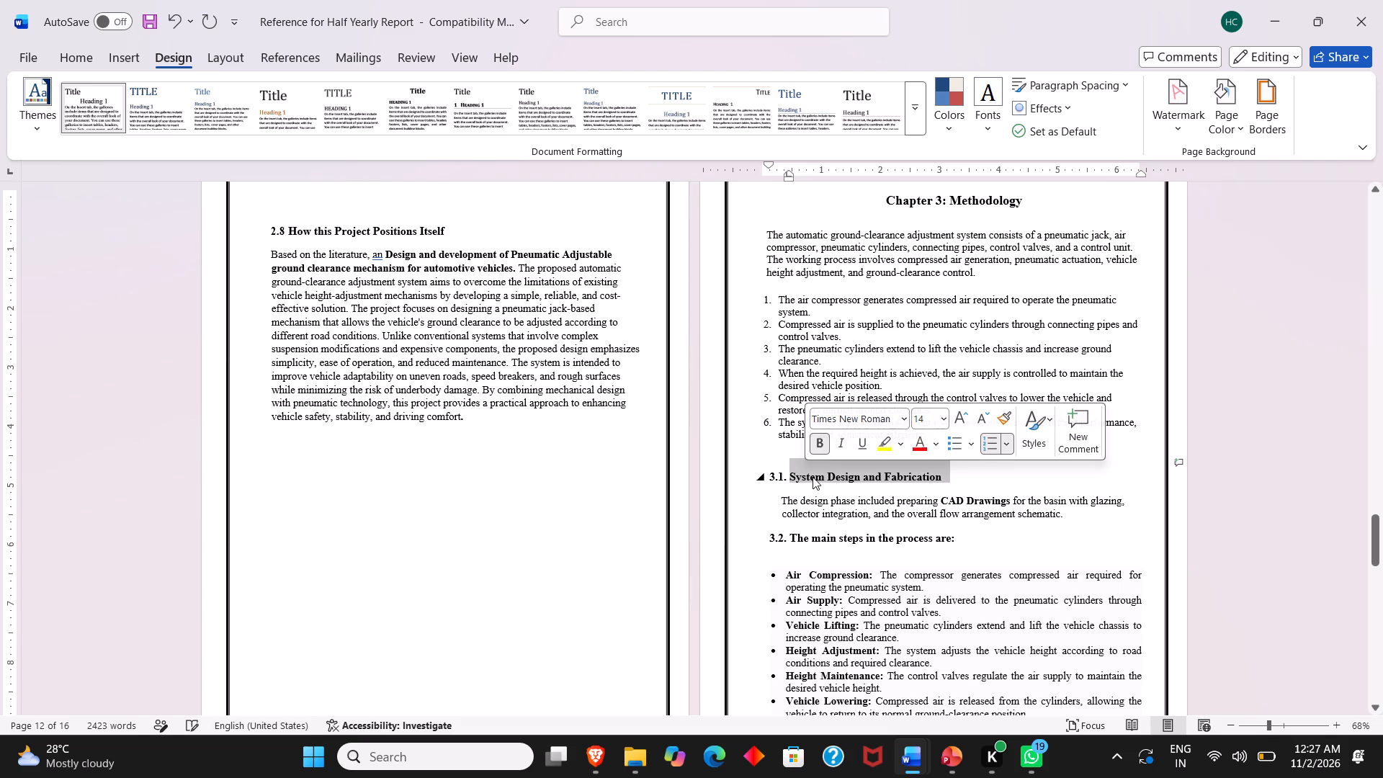
{"action": "key", "text": "ctrl+c"}
{"action": "left_click_drag", "start_coordinate": [1382, 550], "coordinate": [1349, 494]}
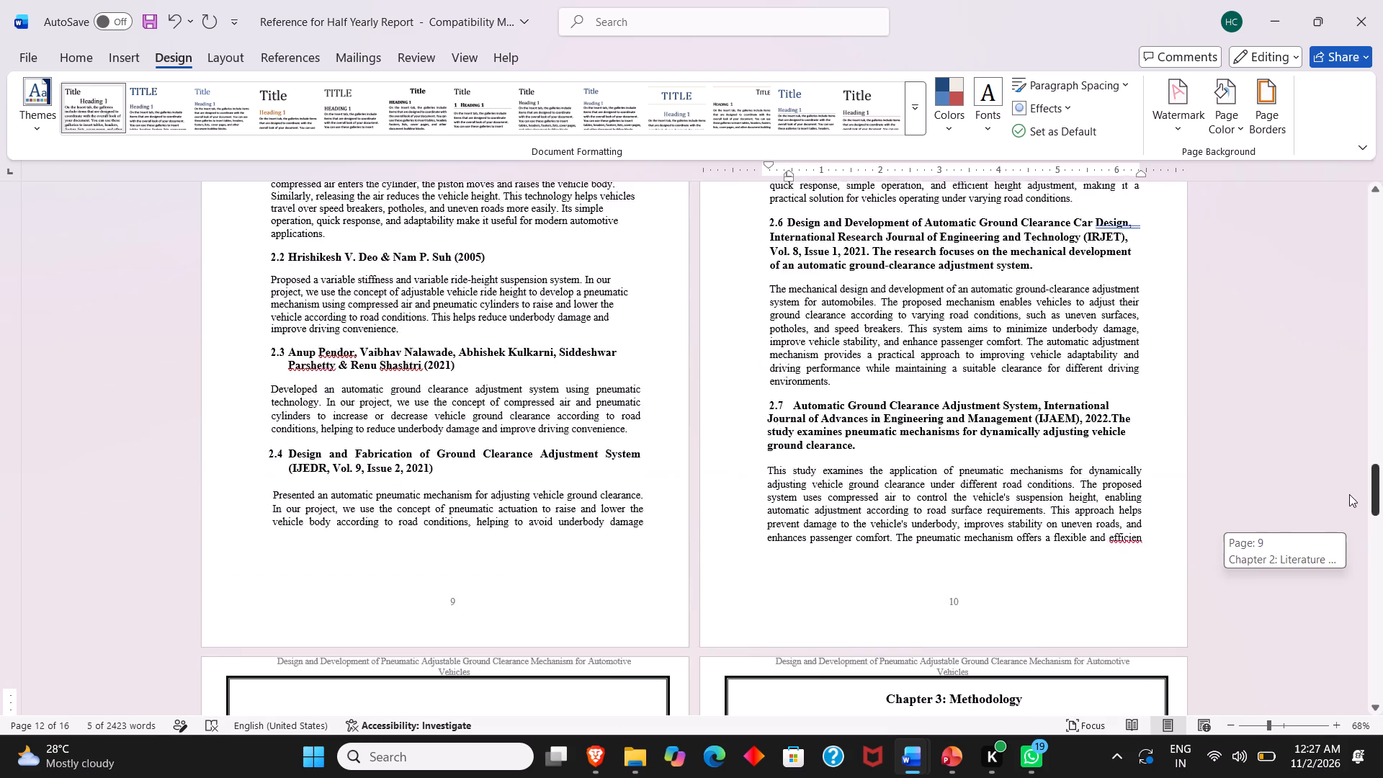
{"action": "left_click_drag", "start_coordinate": [1349, 494], "coordinate": [1325, 358]}
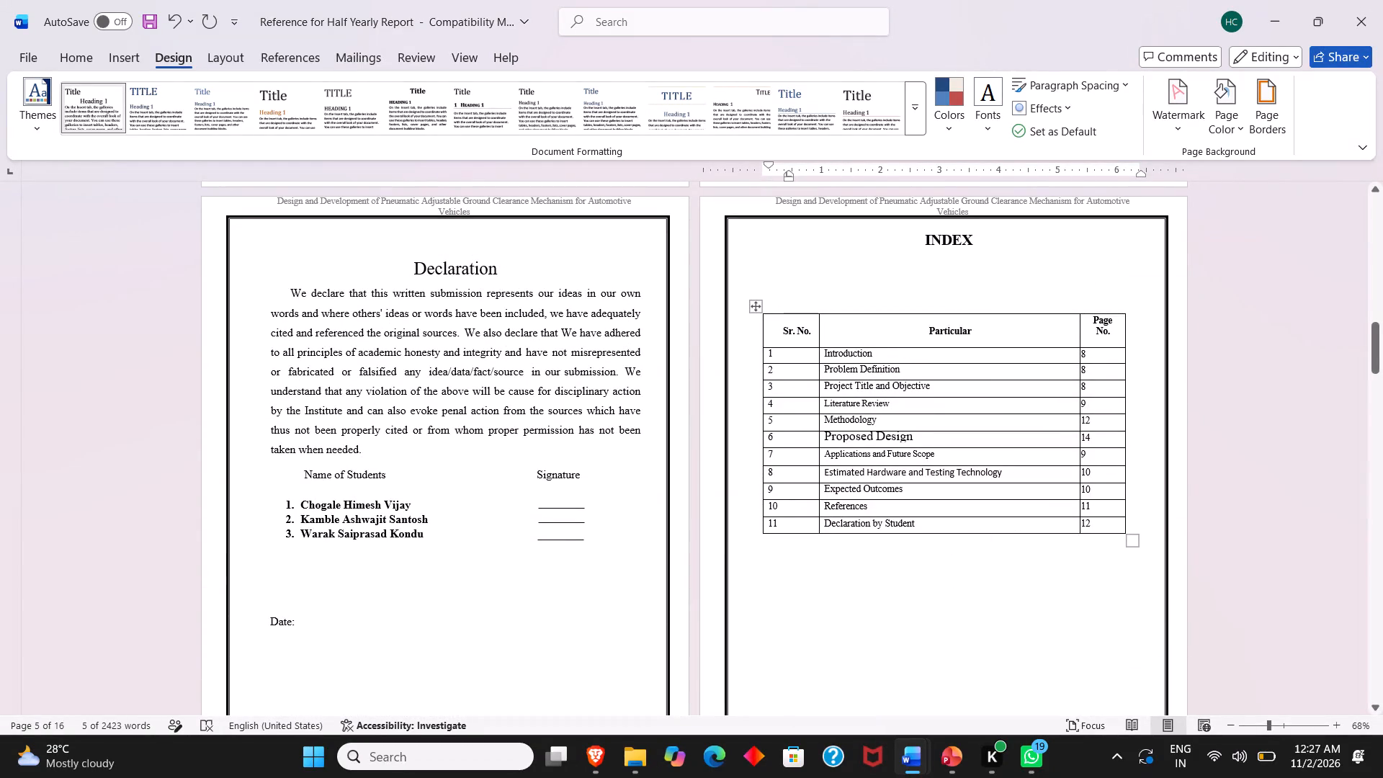
{"action": "left_click_drag", "start_coordinate": [923, 439], "coordinate": [846, 437]}
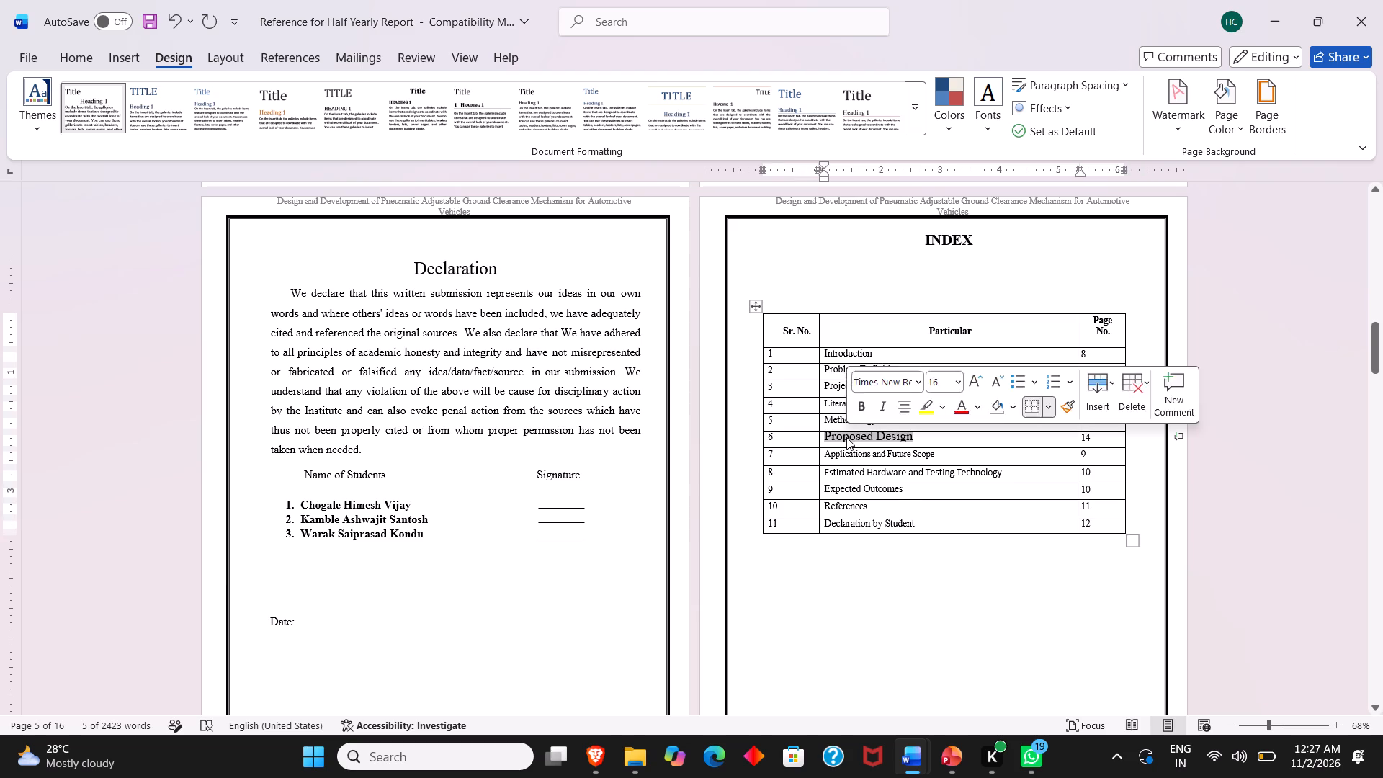
{"action": "key", "text": "ctrl+v"}
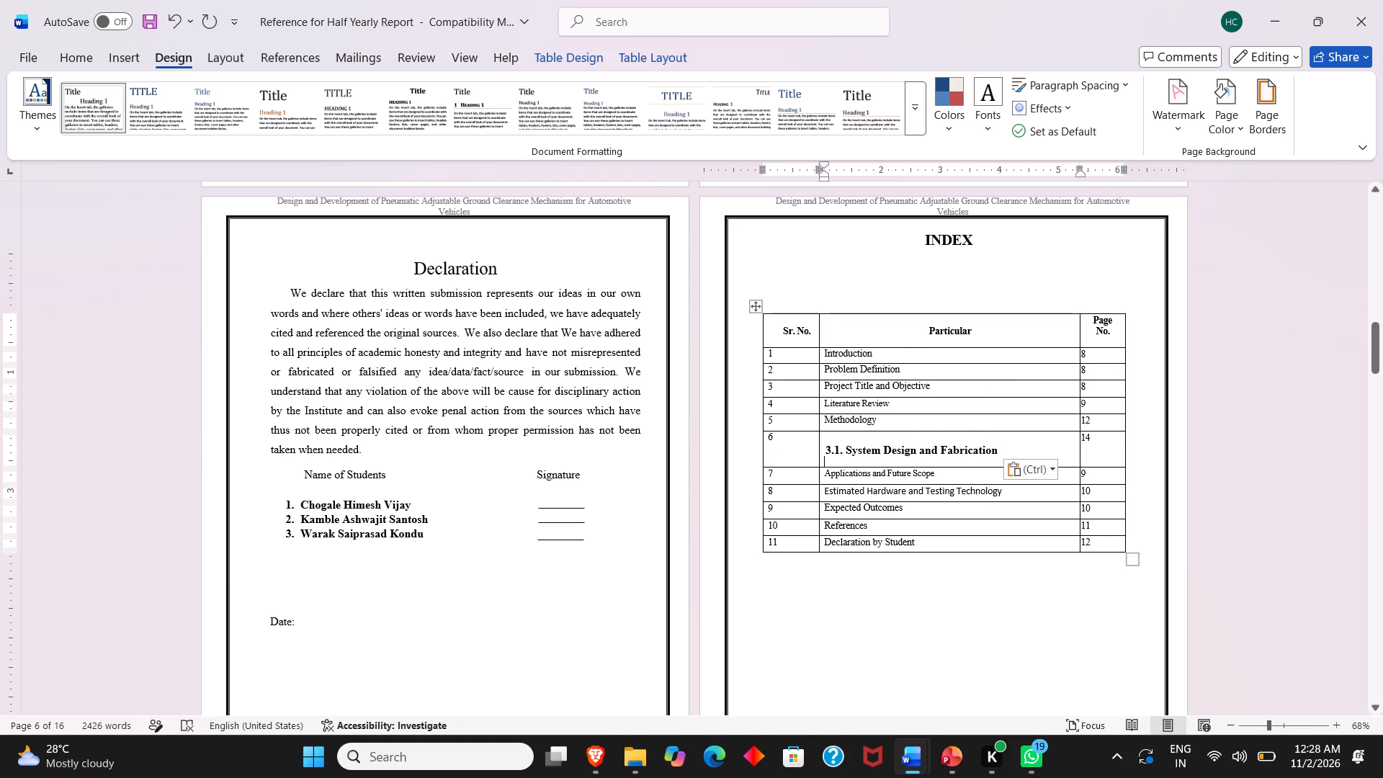
Remove the "3.1." numbering from the pasted "System Design and Fabrication" entry and undo the extra indent changes.
{"action": "left_click", "coordinate": [848, 447]}
{"action": "key", "text": "BackSpace"}
{"action": "key", "text": "BackSpace"}
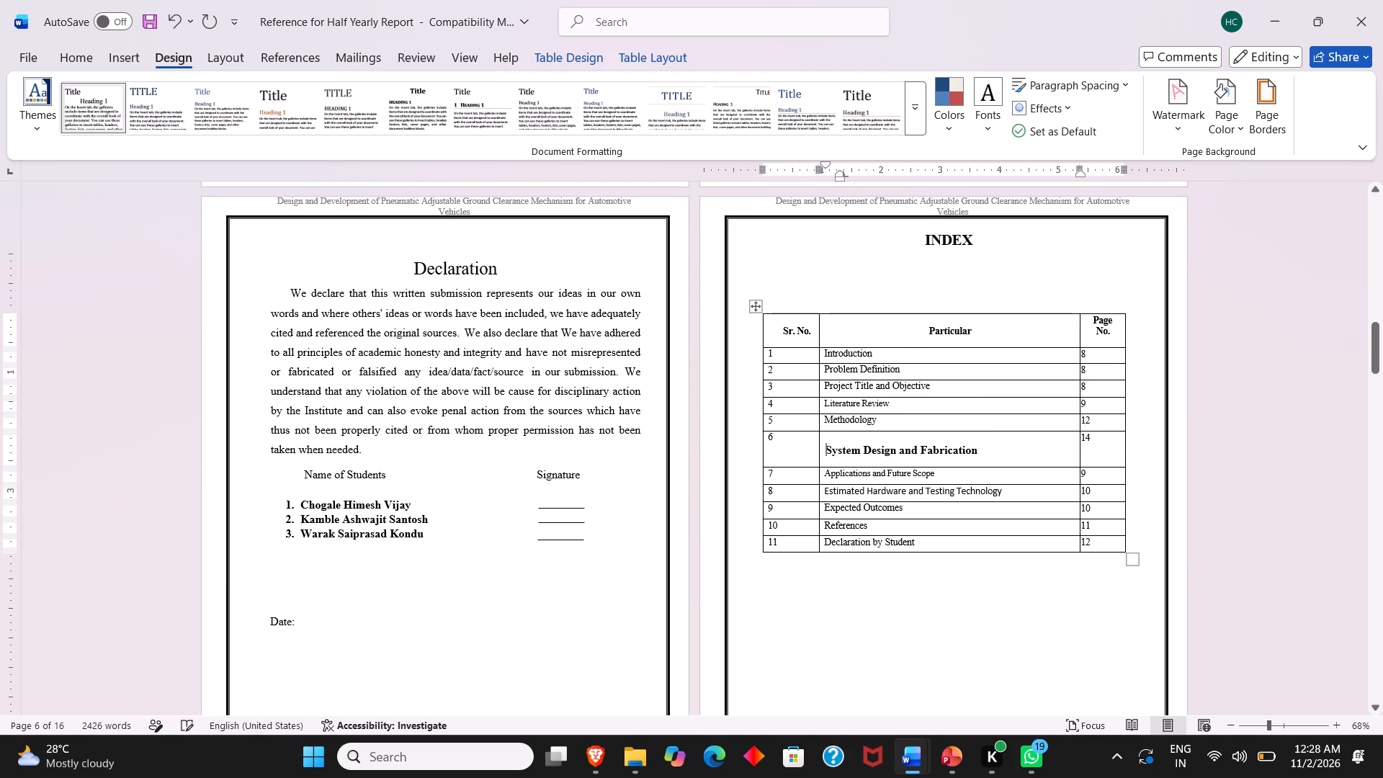
{"action": "key", "text": "BackSpace"}
{"action": "key", "text": "BackSpace"}
{"action": "key", "text": "BackSpace"}
{"action": "left_click", "coordinate": [900, 430]}
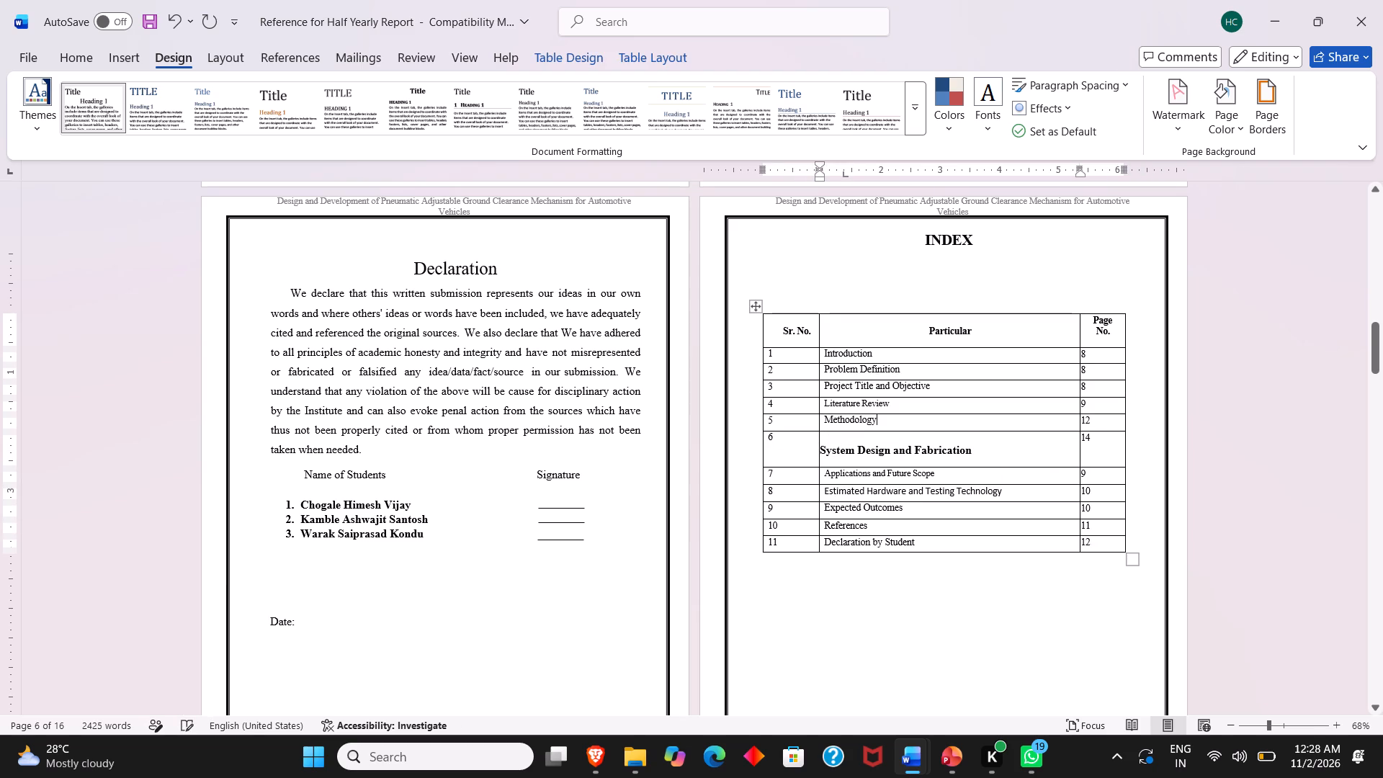
{"action": "left_click", "coordinate": [903, 439]}
{"action": "key", "text": "ctrl+z"}
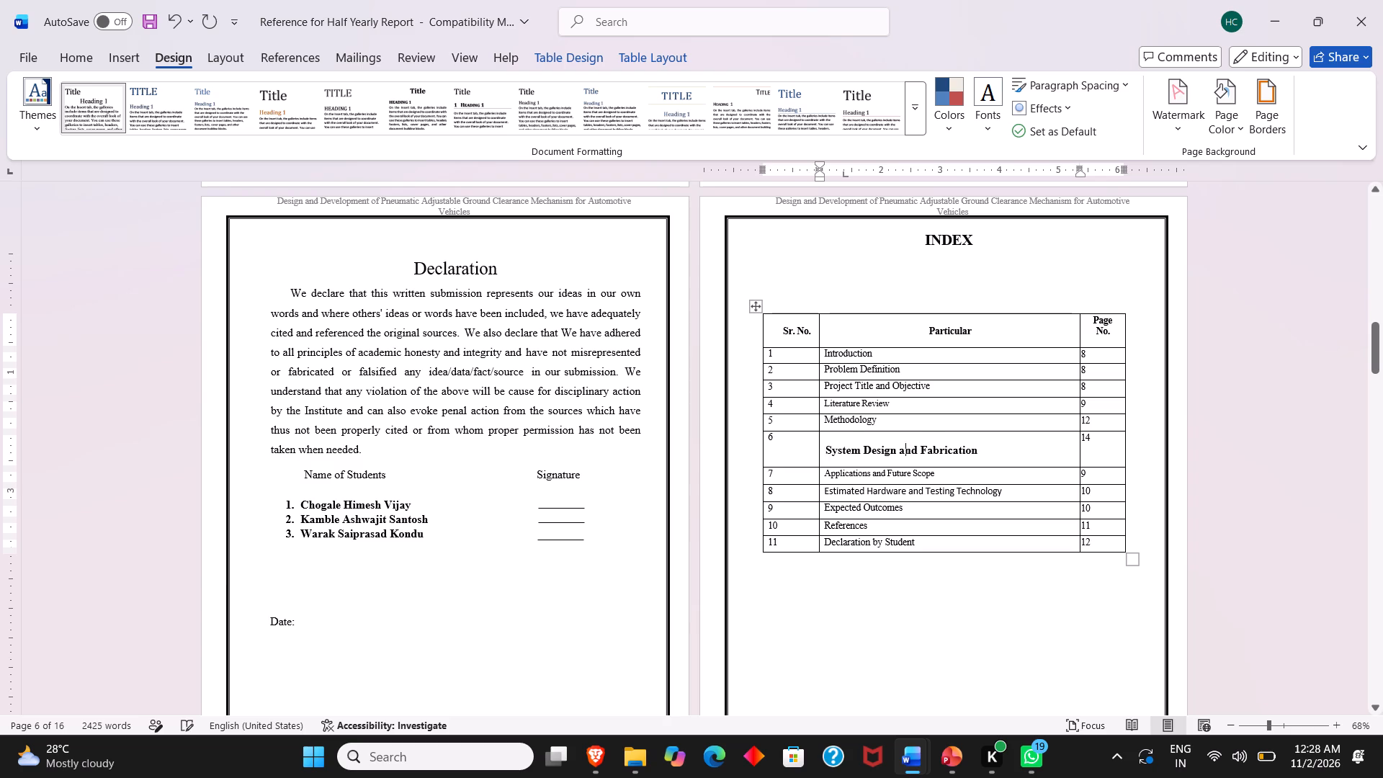
{"action": "key", "text": "ctrl+z"}
{"action": "left_click_drag", "start_coordinate": [996, 450], "coordinate": [805, 437]}
{"action": "left_click", "coordinate": [810, 403]}
{"action": "left_click", "coordinate": [859, 448]}
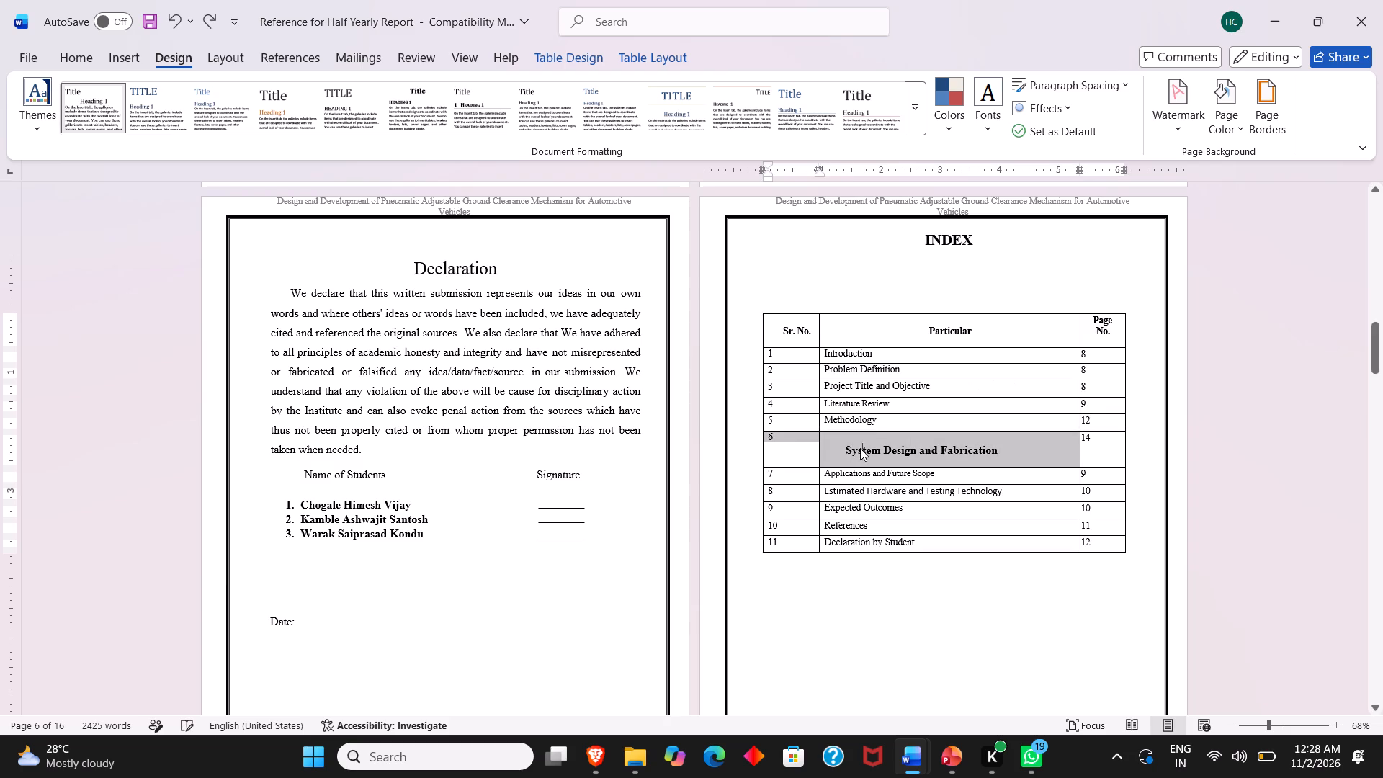
Remove the bold formatting from the "System Design and Fabrication" index entry.
{"action": "left_click_drag", "start_coordinate": [844, 448], "coordinate": [977, 454]}
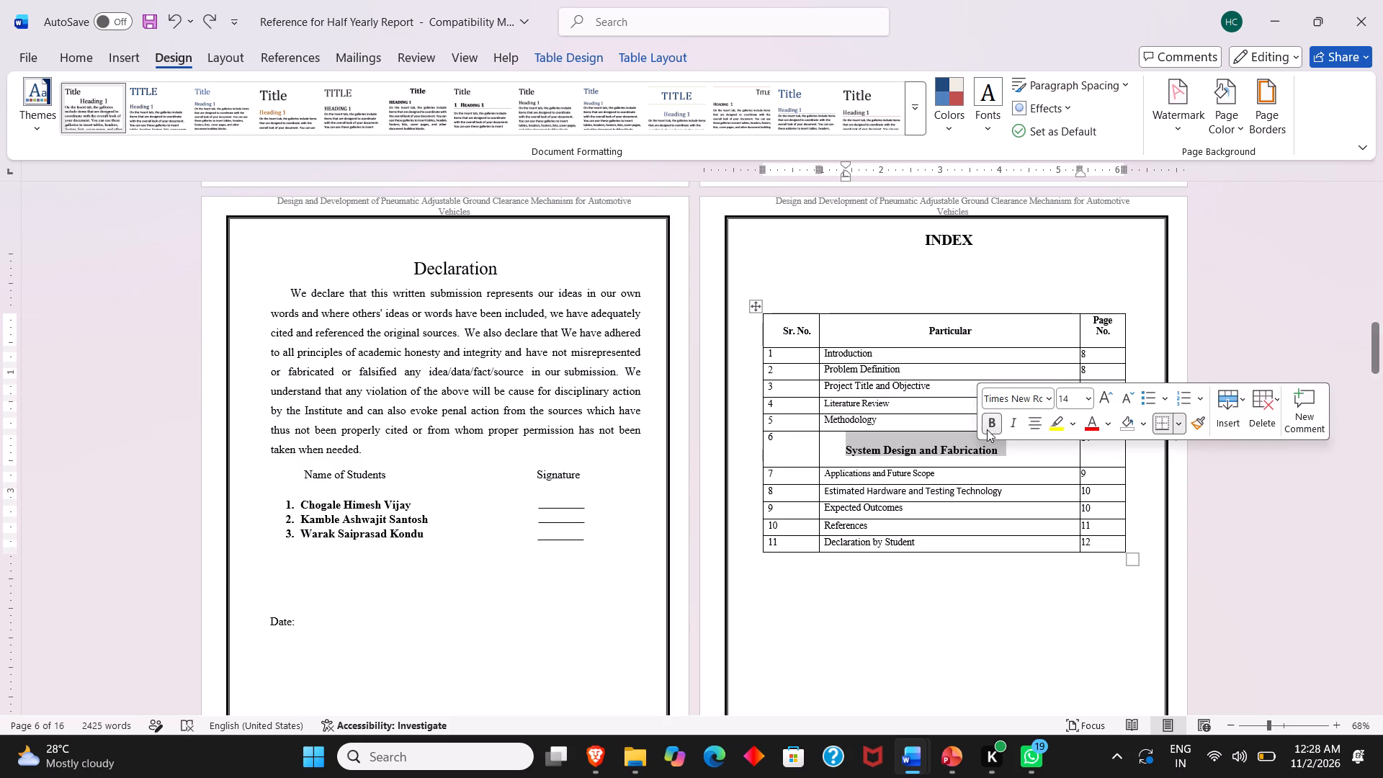
{"action": "left_click", "coordinate": [992, 424]}
{"action": "left_click", "coordinate": [848, 448]}
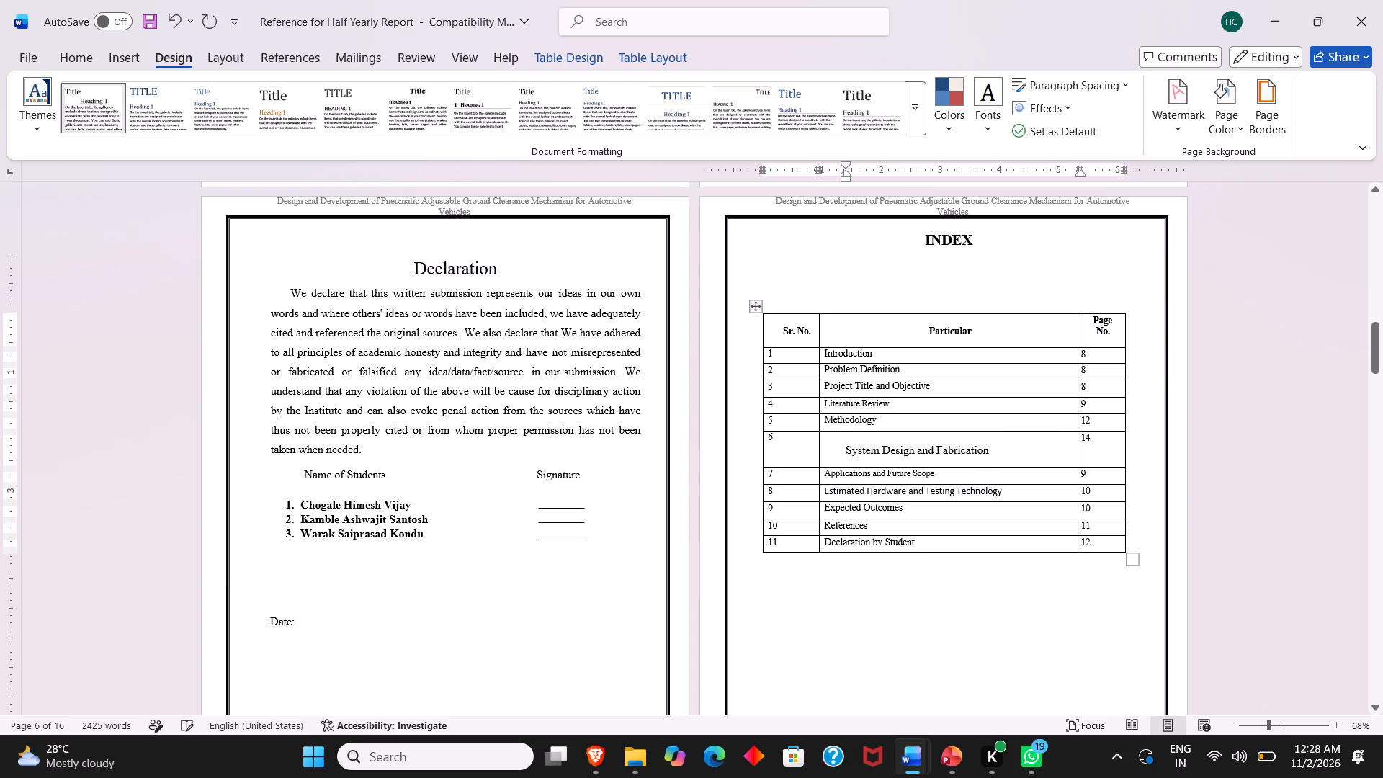
Copy the unbolded "System Design and Fabrication" text, undo back to the "Proposed Design" entry, and replace that entry with the copied text.
{"action": "left_click_drag", "start_coordinate": [990, 447], "coordinate": [868, 443]}
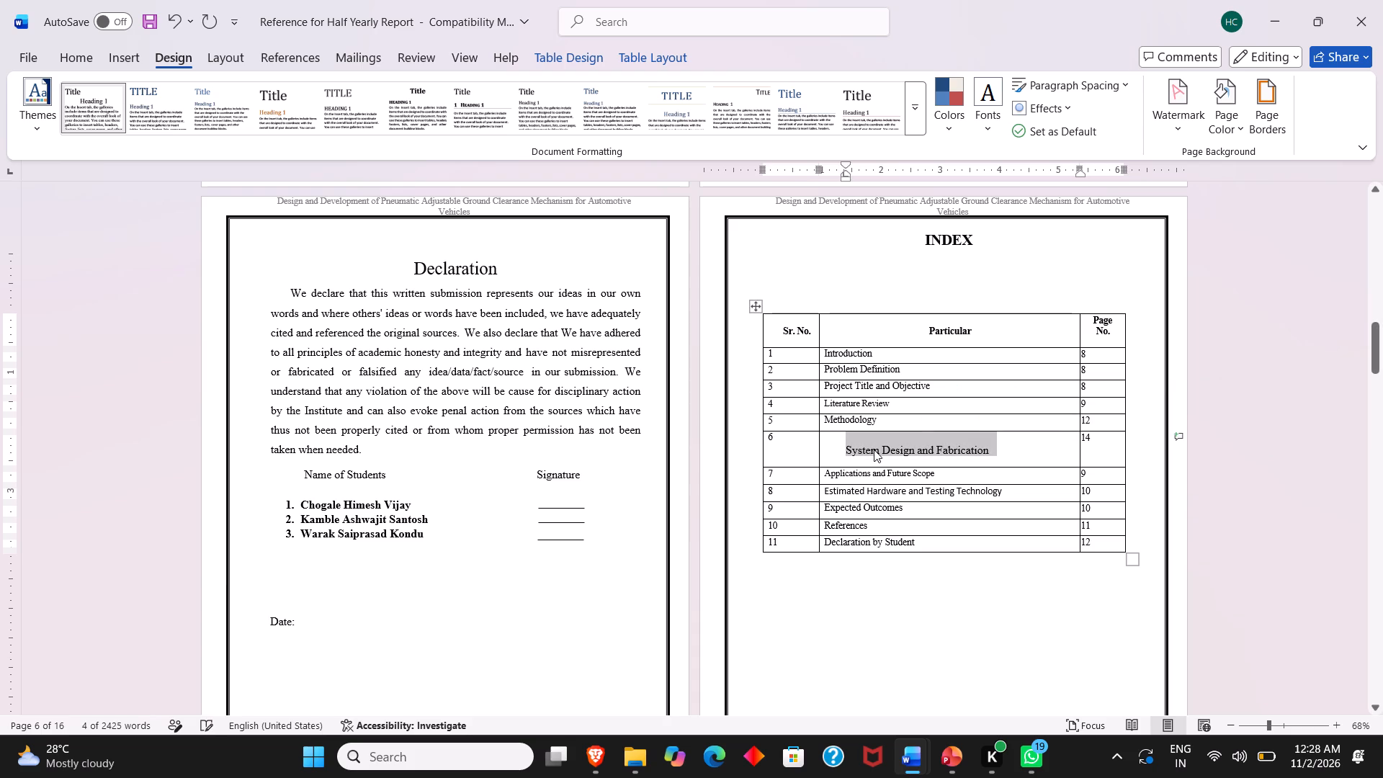
{"action": "key", "text": "ctrl+c"}
{"action": "key", "text": "ctrl+z"}
{"action": "key", "text": "ctrl+z"}
{"action": "key", "text": "ctrl+z"}
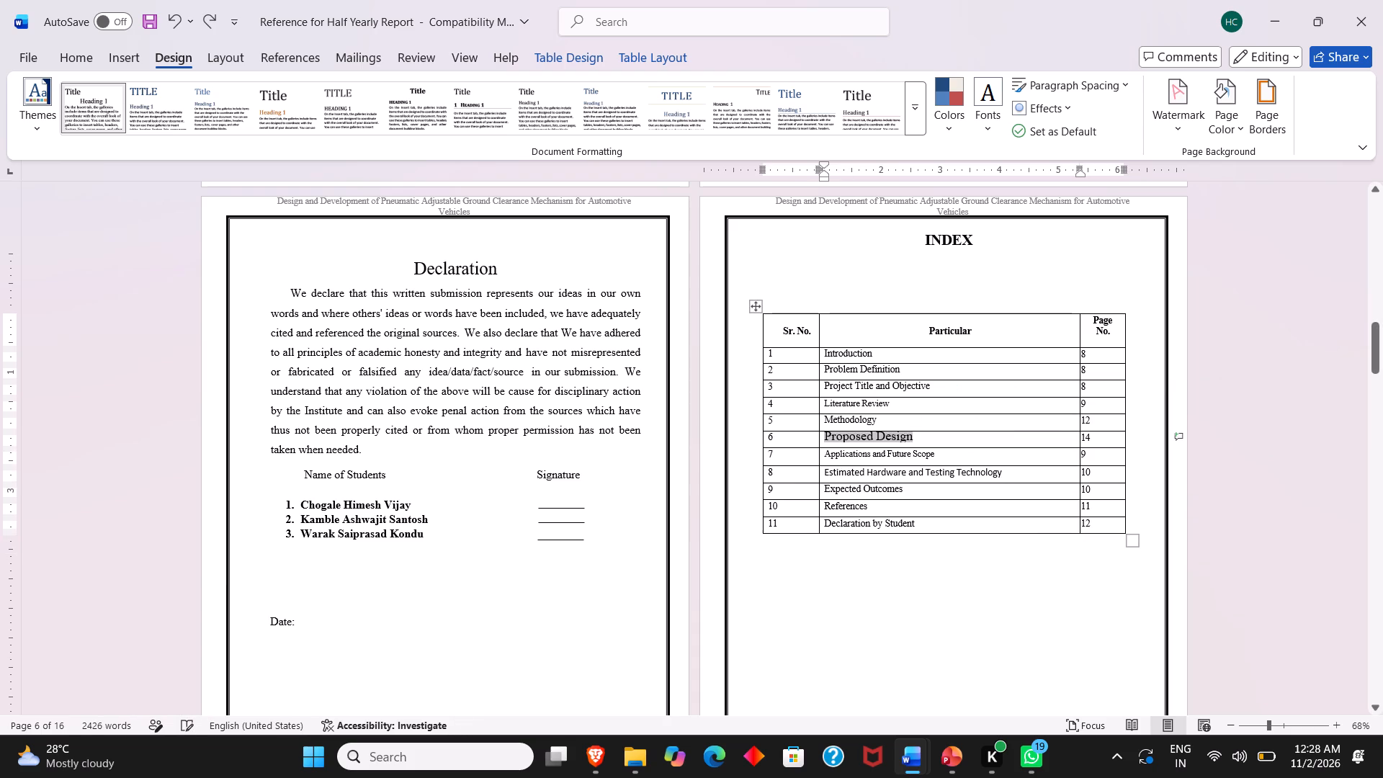
{"action": "key", "text": "BackSpace"}
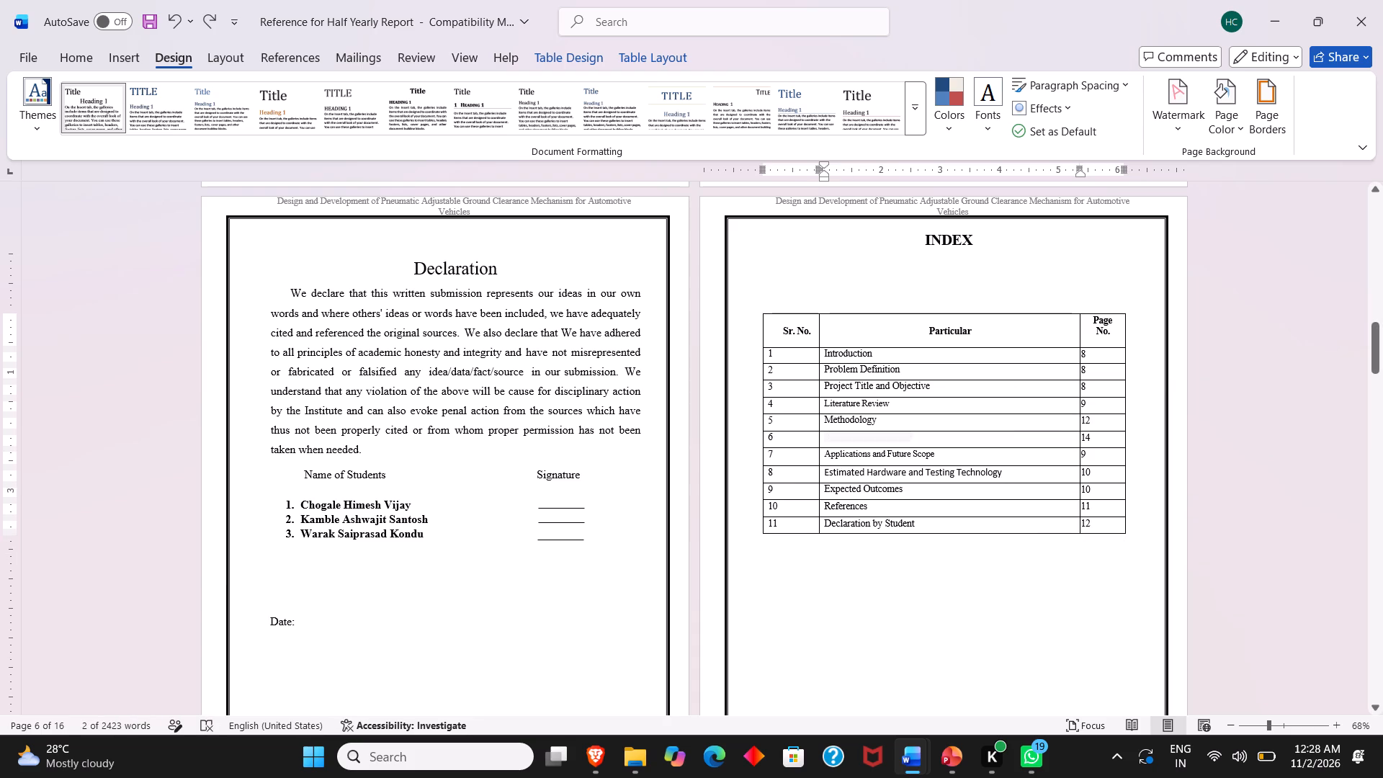
{"action": "key", "text": "ctrl+v"}
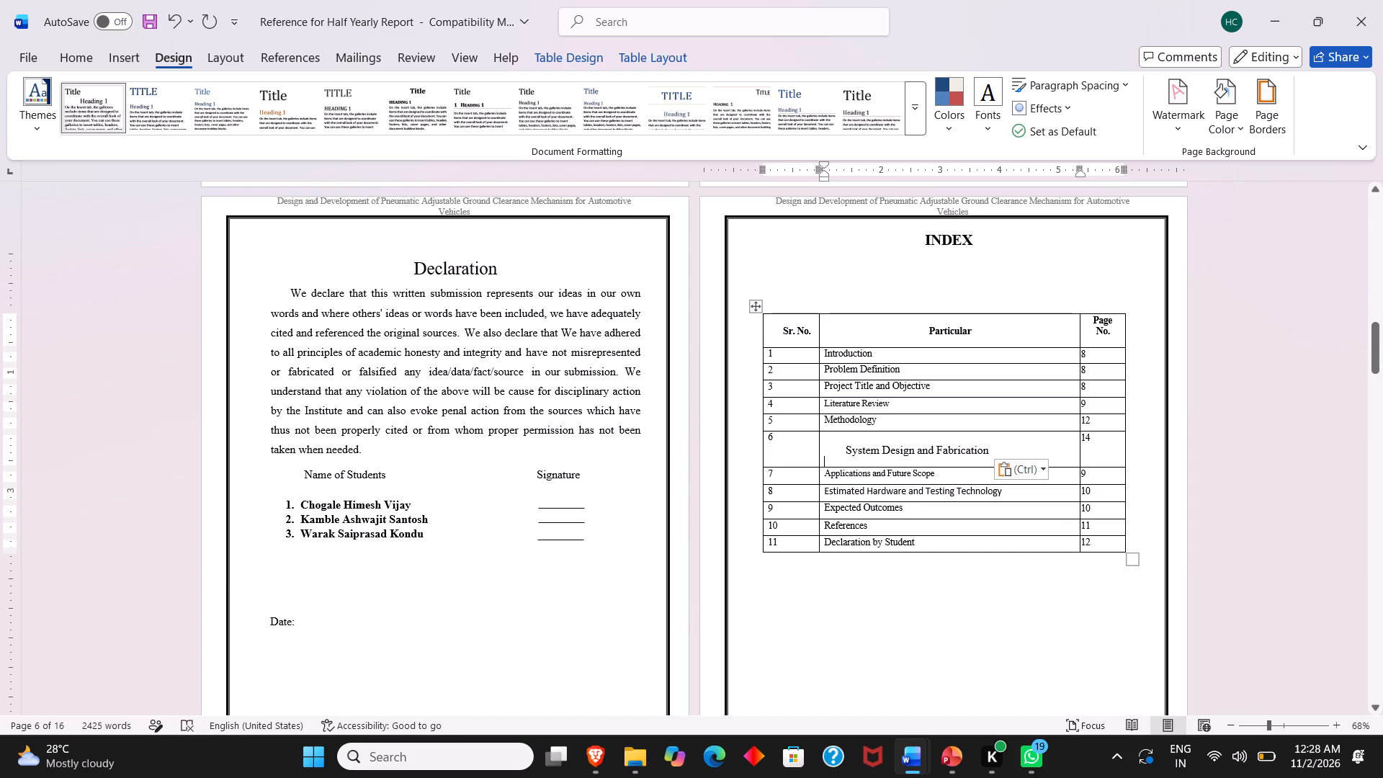
Remove the space before the paragraph in the "System Design and Fabrication" index entry.
{"action": "left_click_drag", "start_coordinate": [849, 449], "coordinate": [991, 449]}
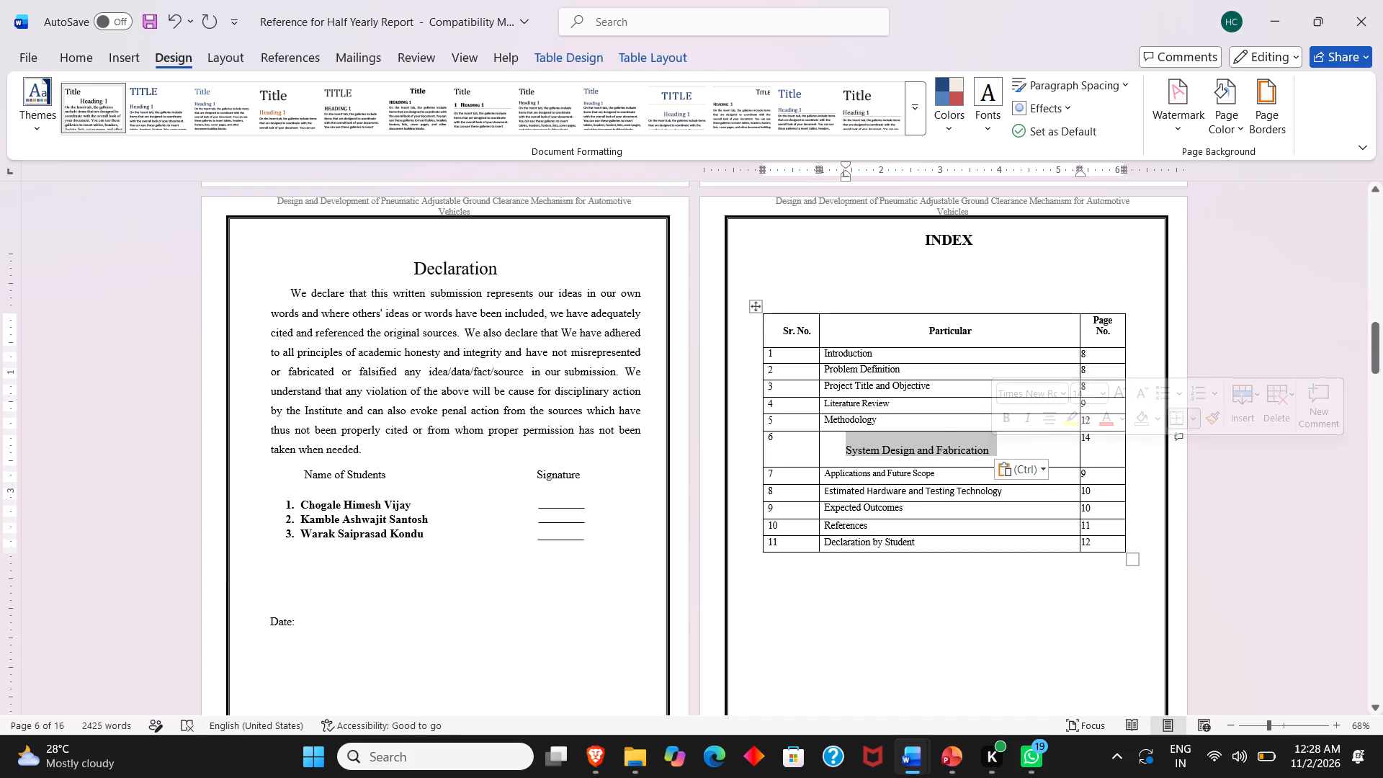
{"action": "left_click", "coordinate": [1212, 395]}
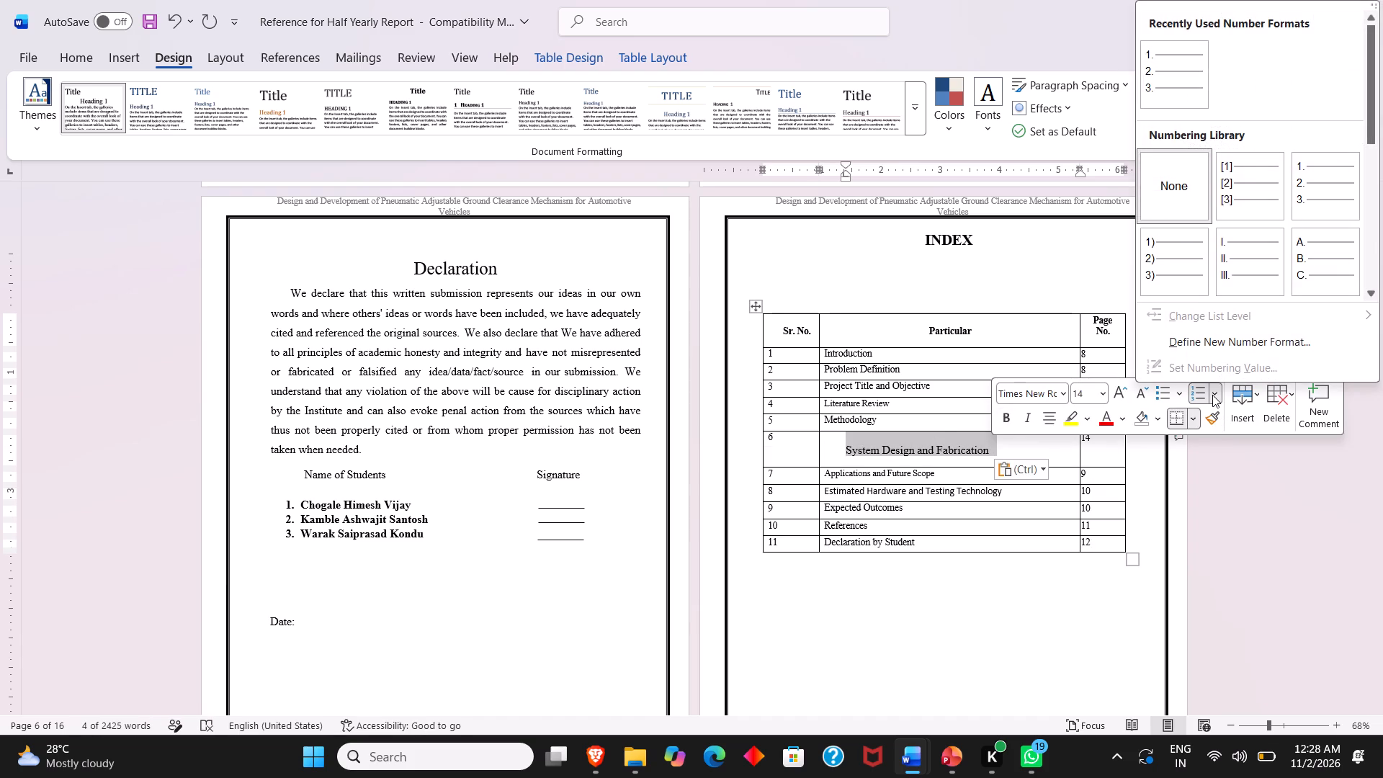
{"action": "left_click", "coordinate": [1212, 395]}
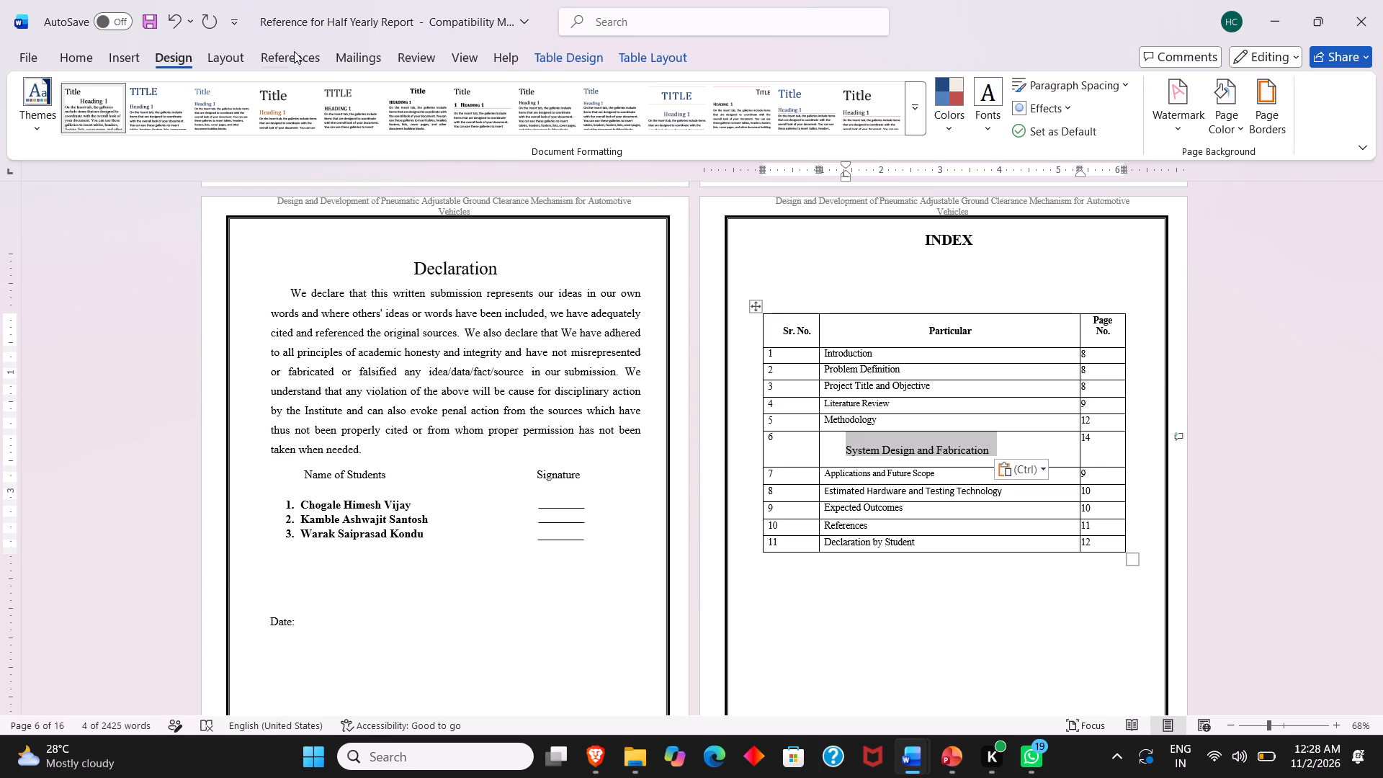
{"action": "left_click", "coordinate": [115, 65]}
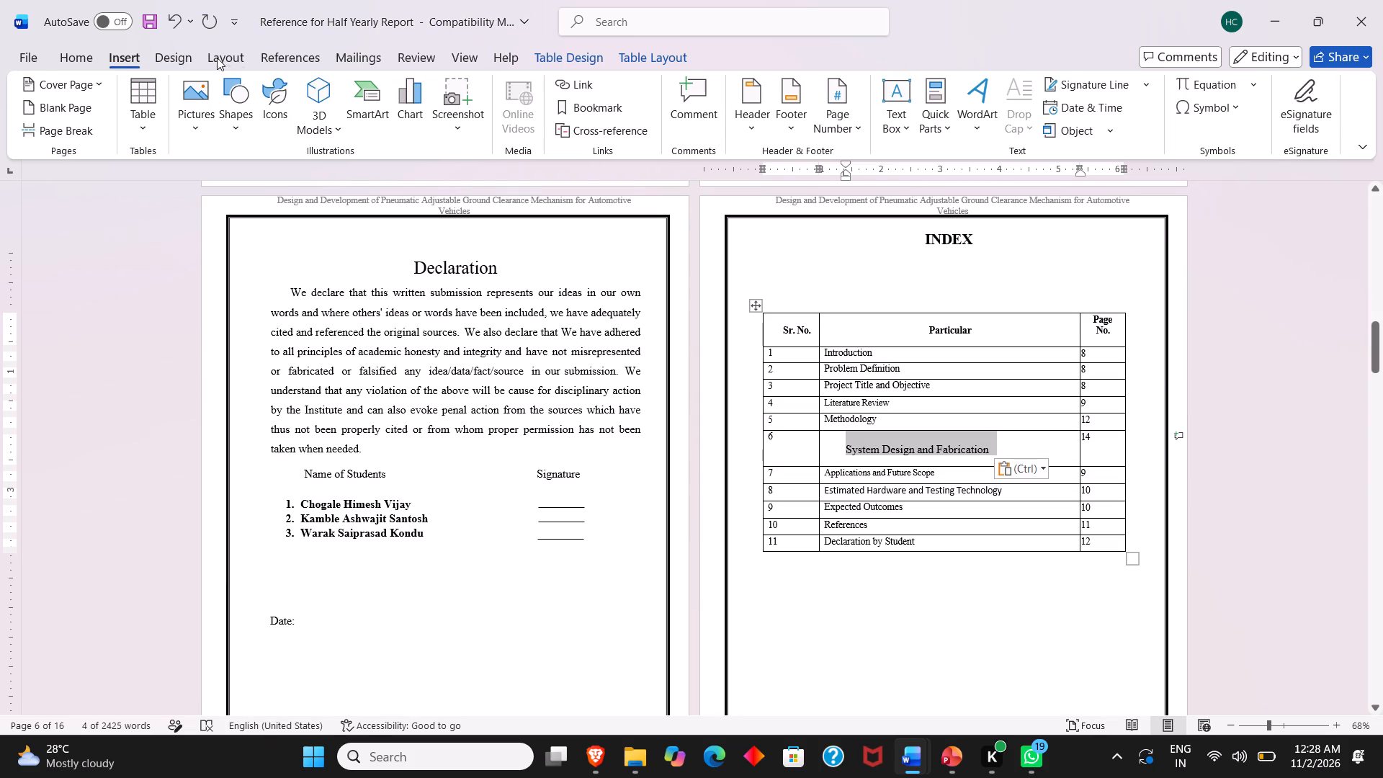
{"action": "left_click", "coordinate": [55, 54]}
{"action": "left_click", "coordinate": [570, 118]}
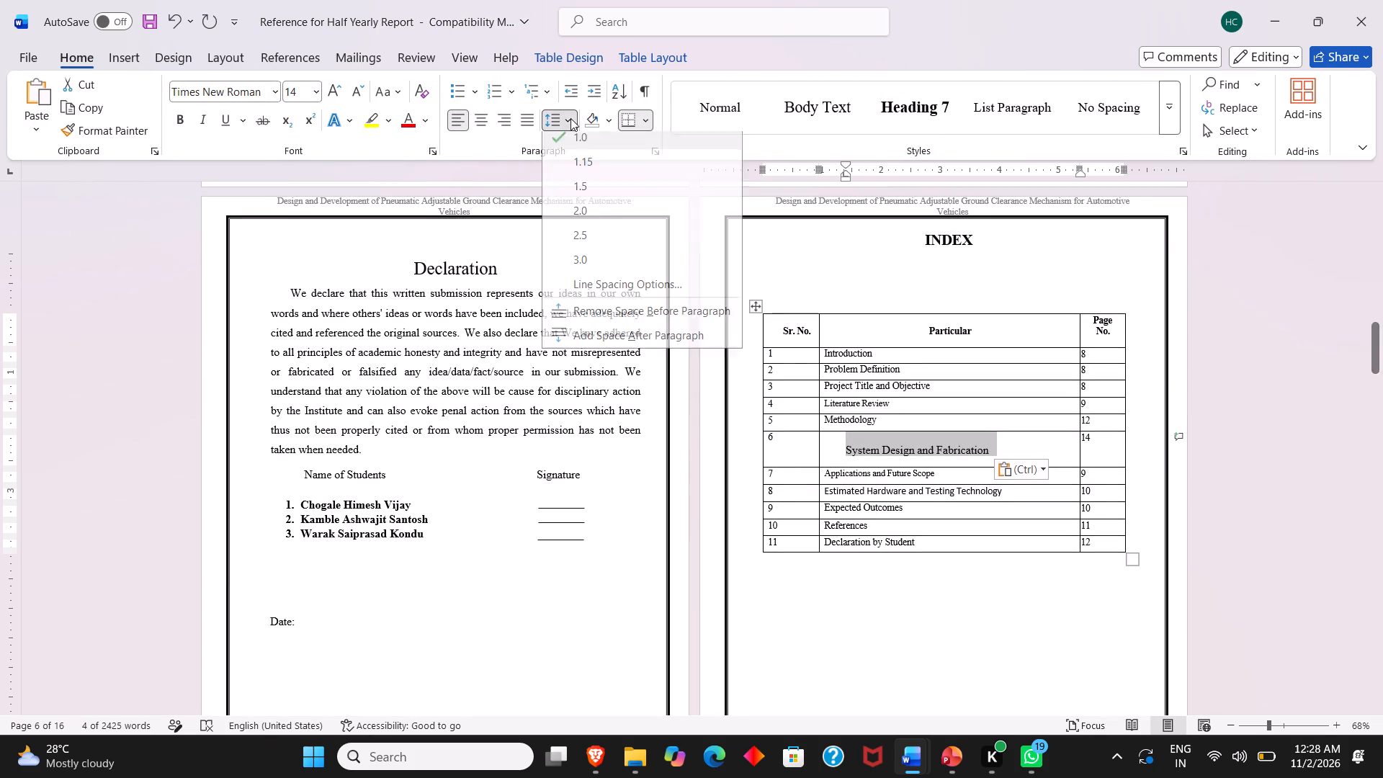
{"action": "left_click", "coordinate": [604, 318]}
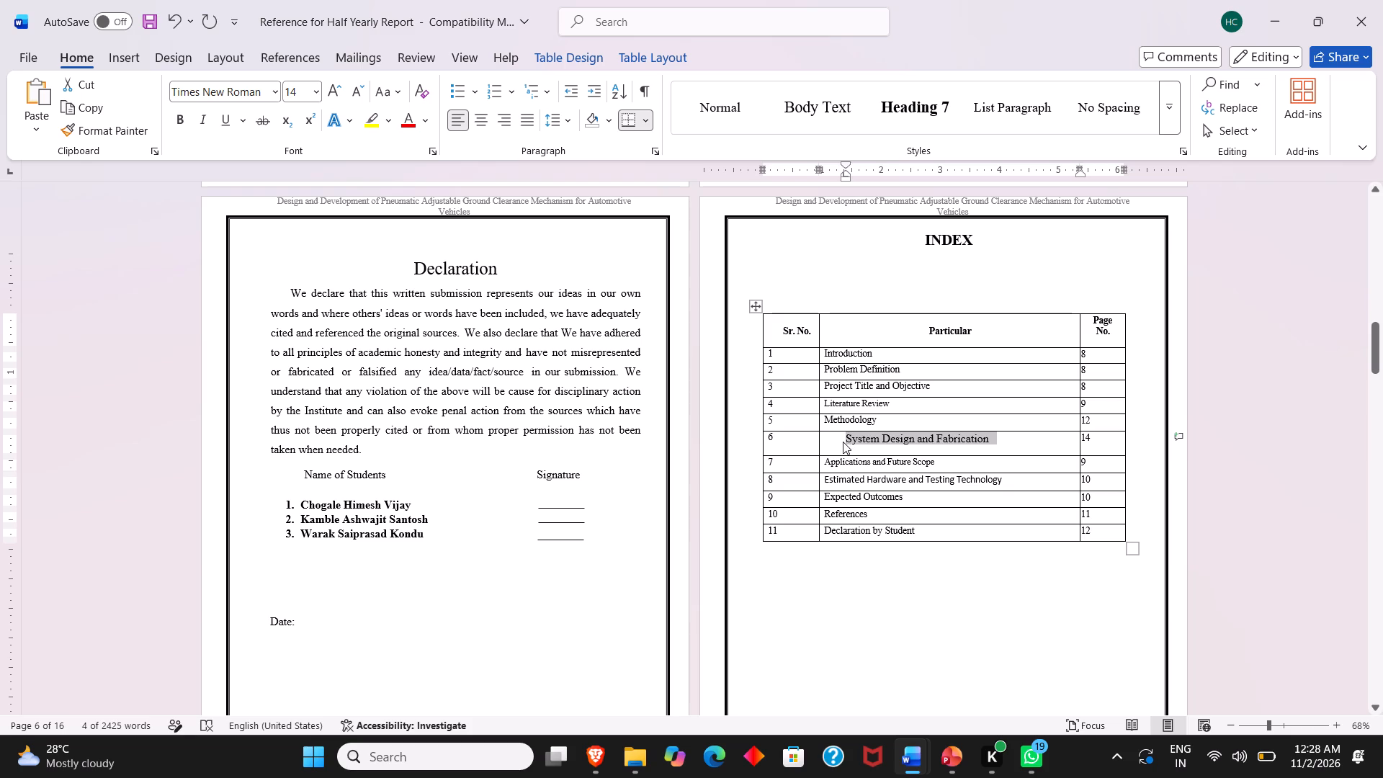
Remove the indent of the "System Design and Fabrication" entry and add two leading spaces to align it with the other index entries.
{"action": "left_click", "coordinate": [842, 442]}
{"action": "key", "text": "BackSpace"}
{"action": "key", "text": "BackSpace"}
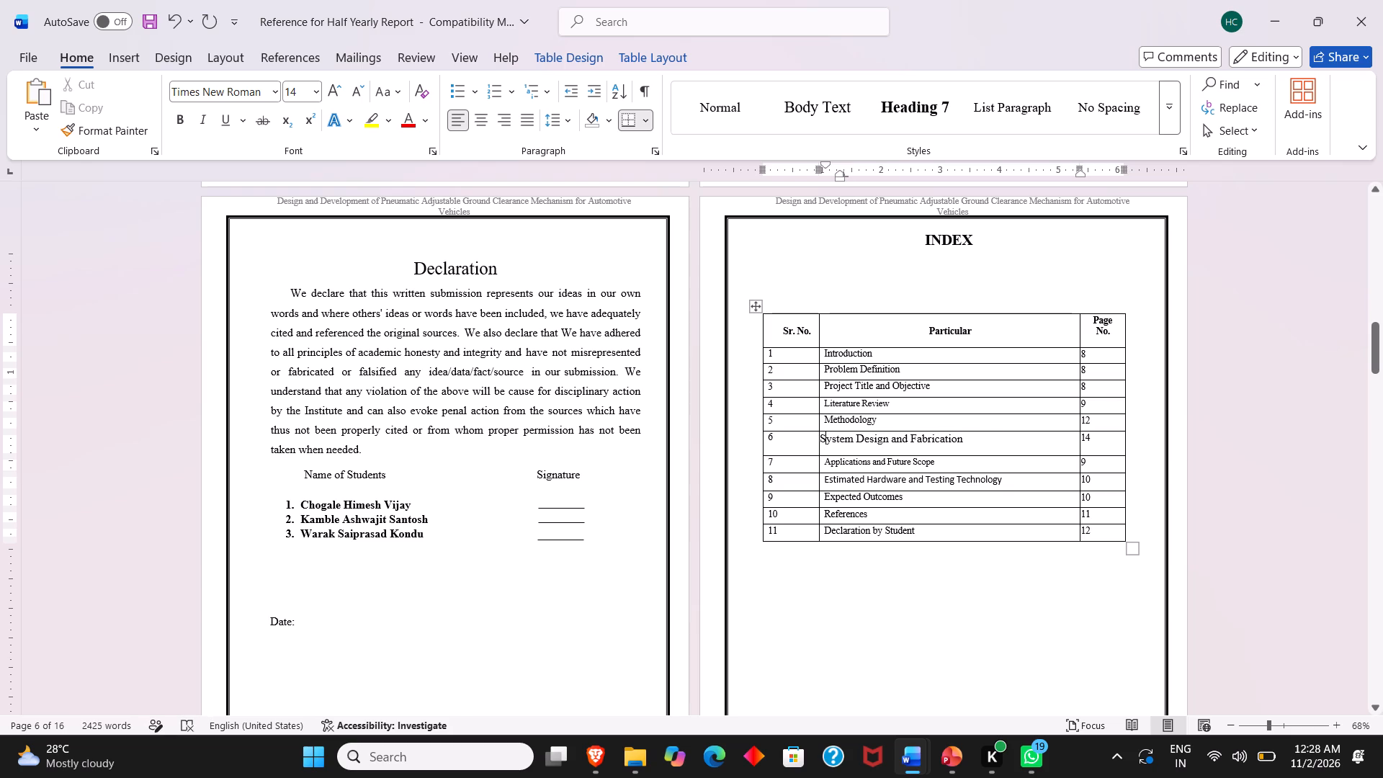
{"action": "key", "text": "space"}
{"action": "key", "text": "space"}
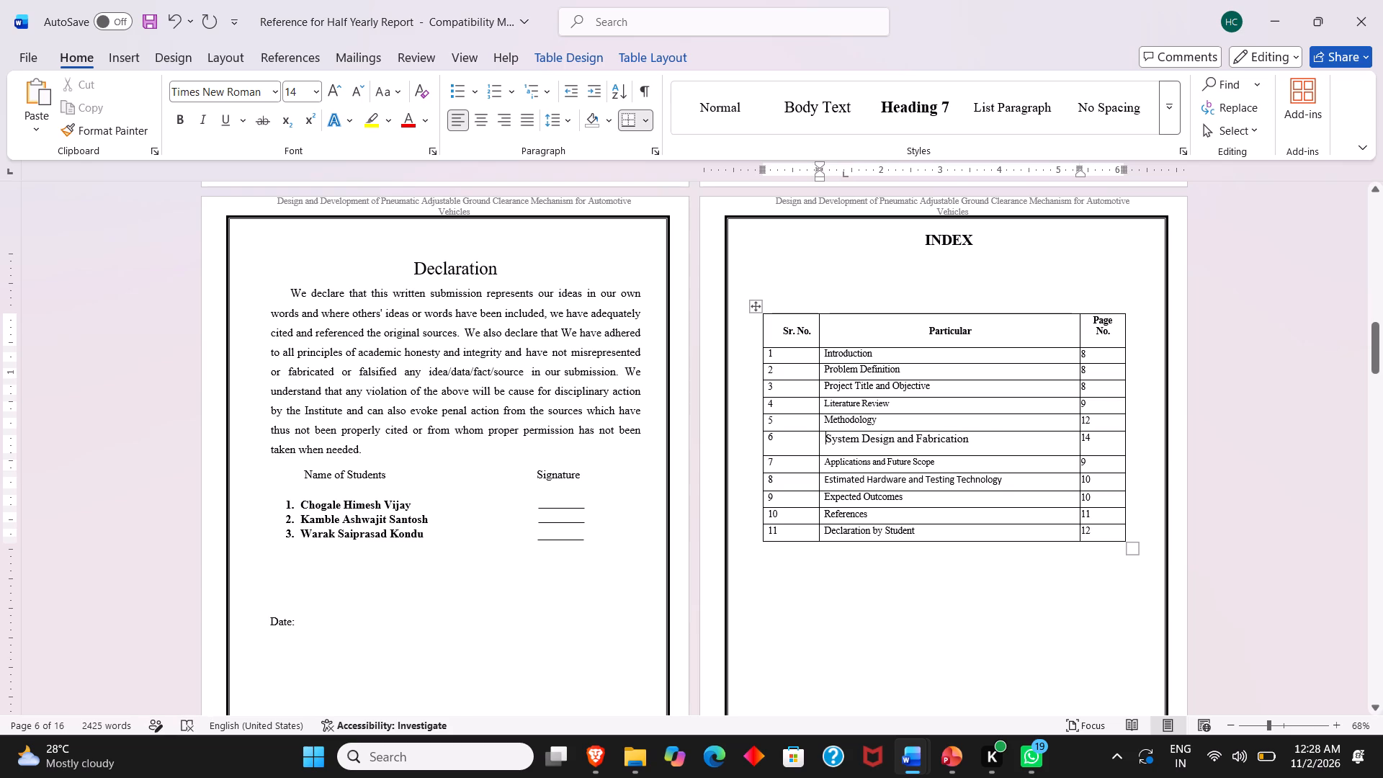
{"action": "left_click", "coordinate": [1008, 456]}
Check the page of section 3.1 and set the page number of the "System Design and Fabrication" index entry to 12.
{"action": "left_click_drag", "start_coordinate": [1372, 346], "coordinate": [1369, 368]}
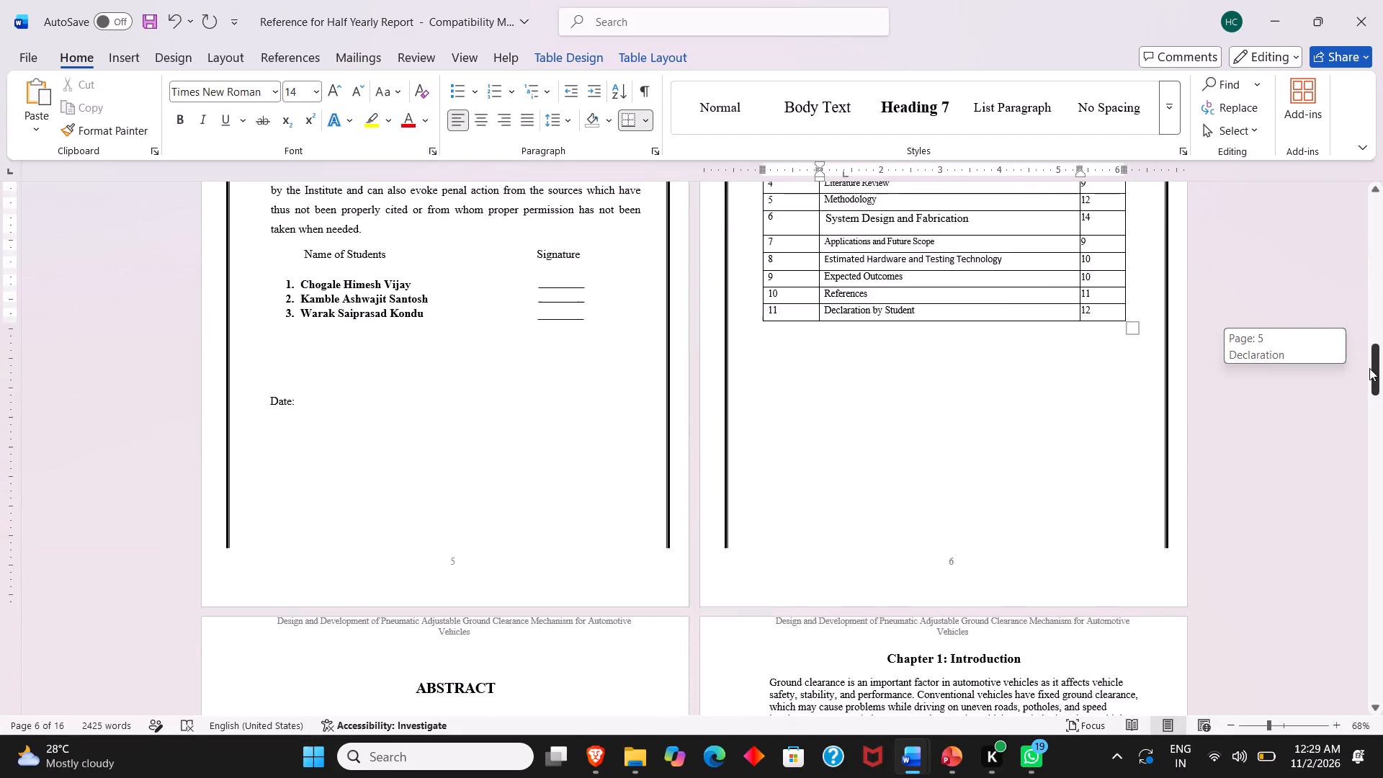
{"action": "left_click_drag", "start_coordinate": [1369, 368], "coordinate": [1369, 531]}
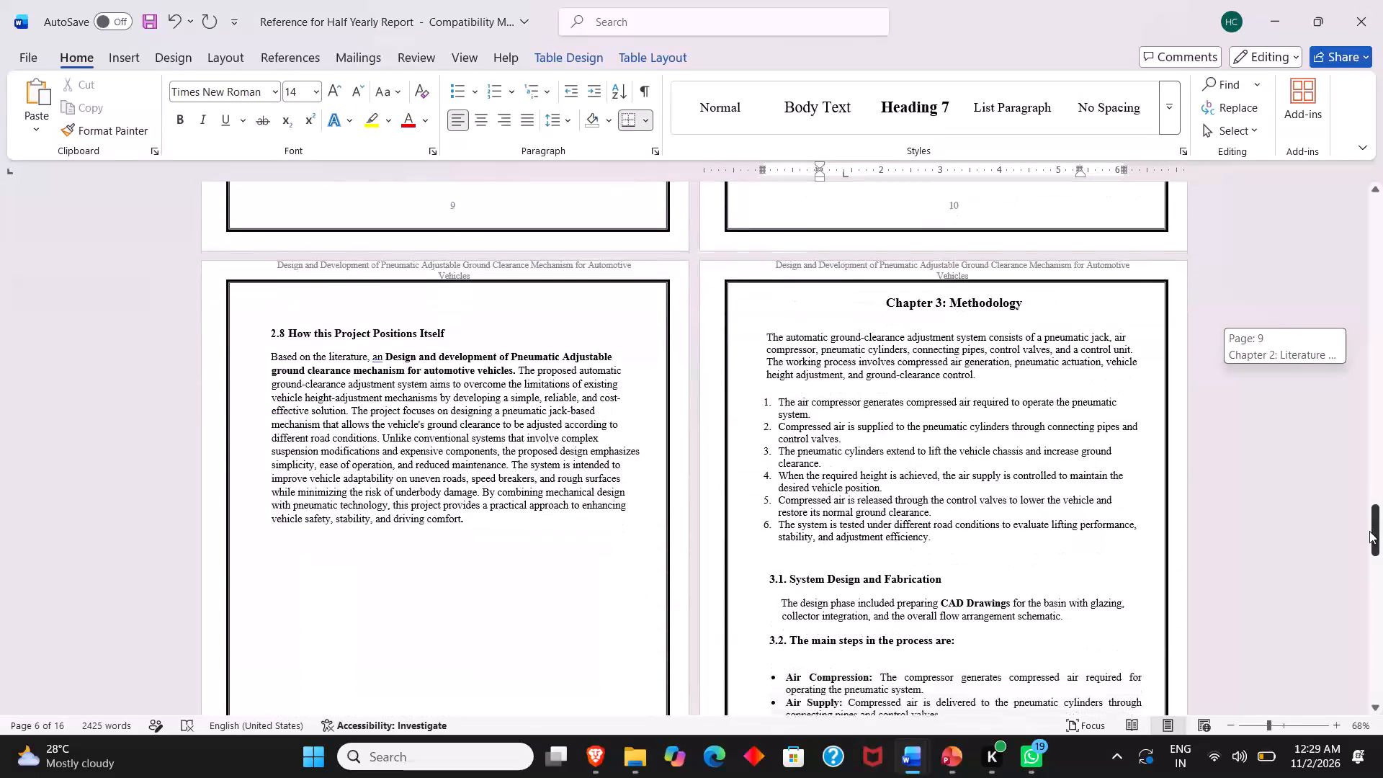
{"action": "left_click_drag", "start_coordinate": [1369, 531], "coordinate": [1364, 526]}
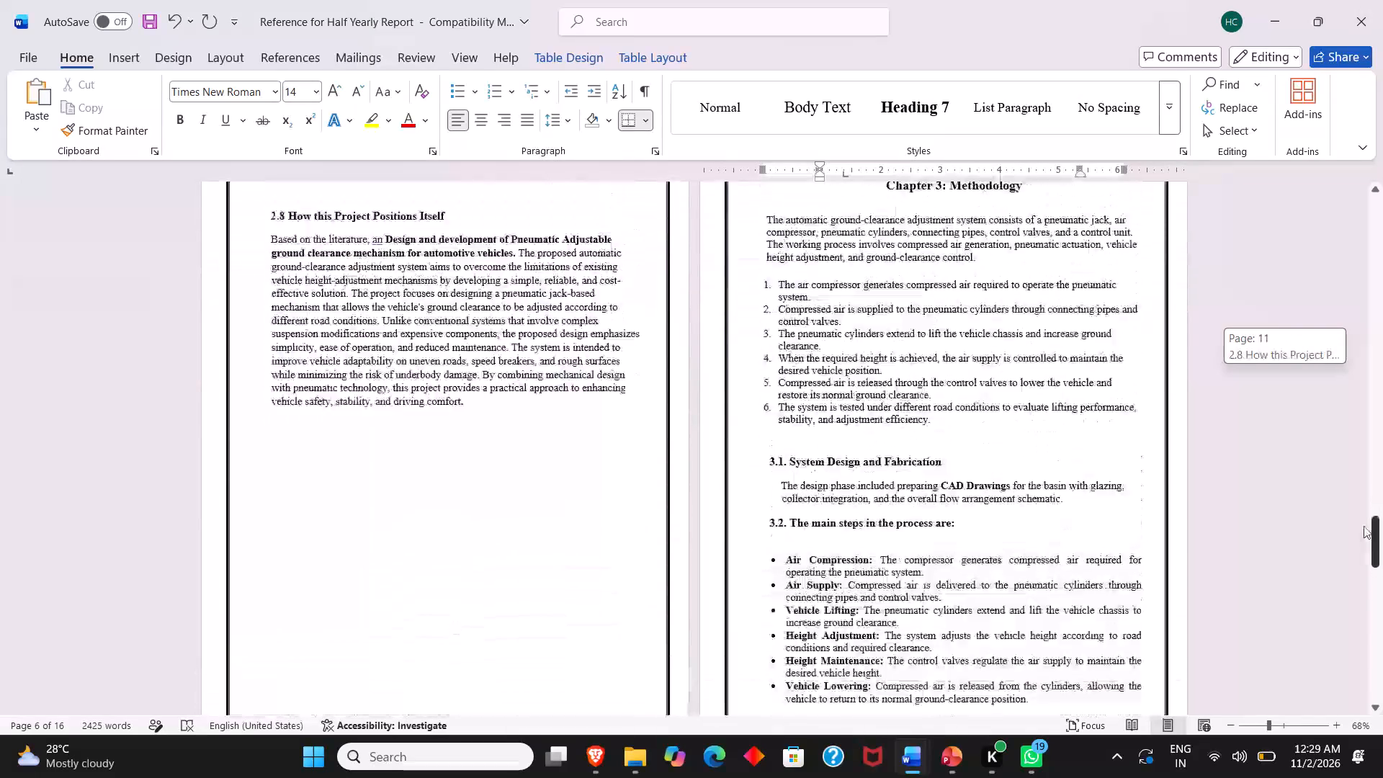
{"action": "left_click_drag", "start_coordinate": [1364, 526], "coordinate": [1307, 354]}
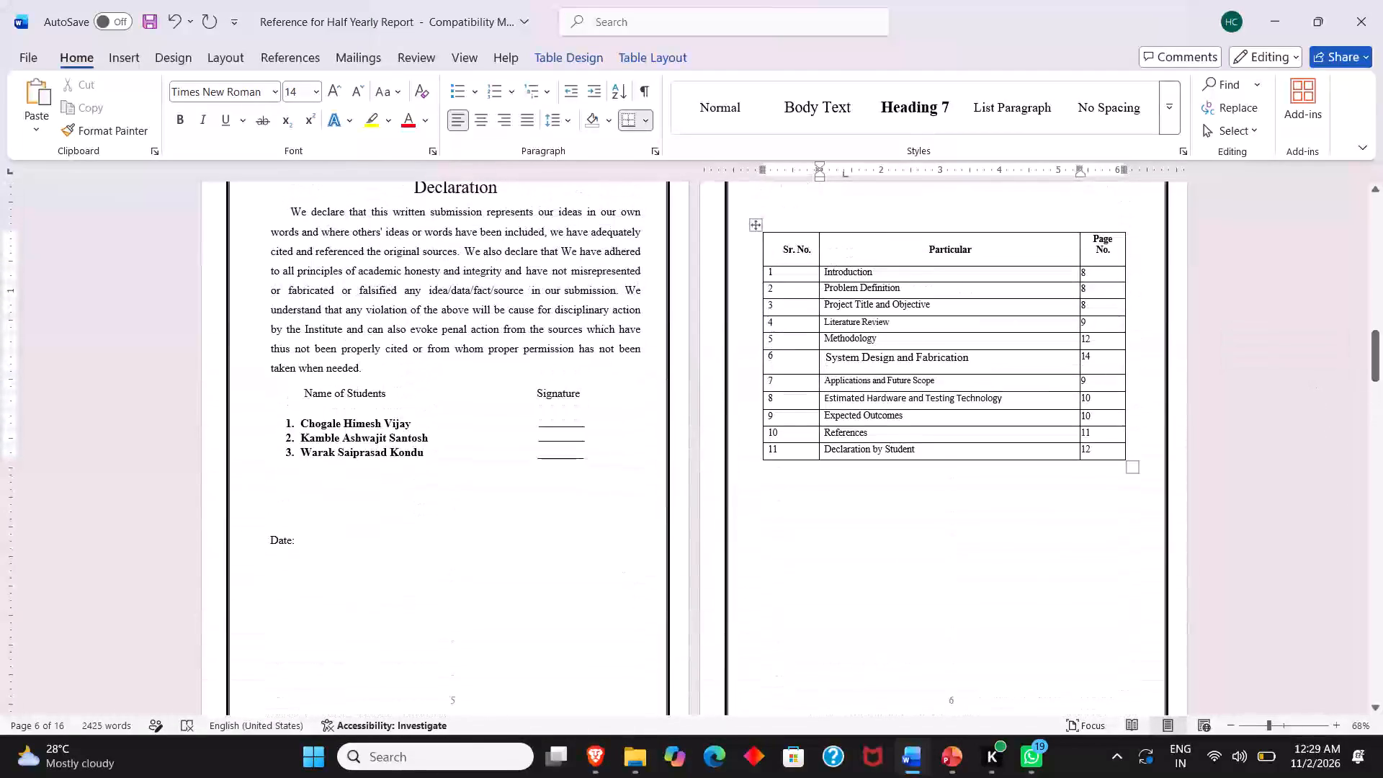
{"action": "left_click", "coordinate": [1108, 359]}
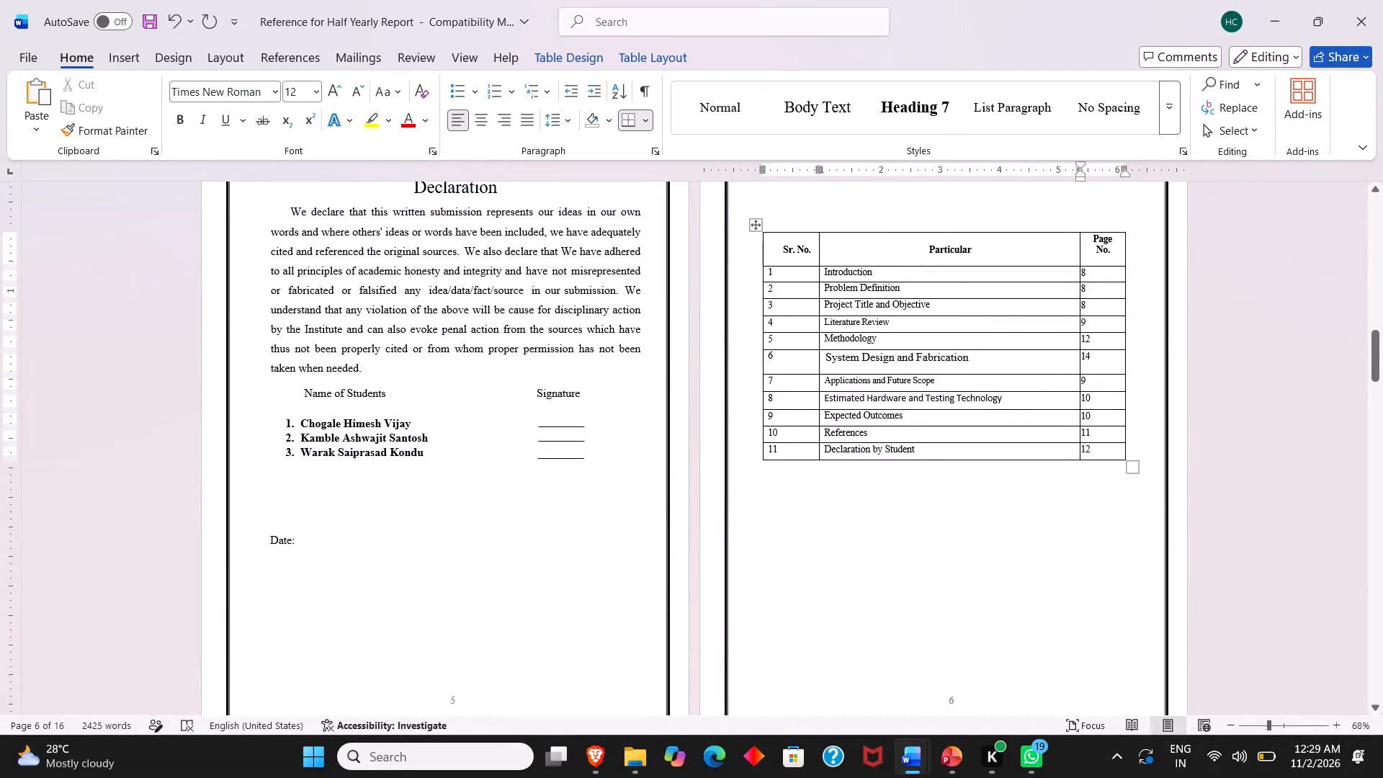
{"action": "key", "text": "BackSpace"}
{"action": "key", "text": "2"}
Copy "Proposed Design" from the Chapter 6 heading and replace the "Applications and Future Scope" entry in index row 7 with it.
{"action": "left_click_drag", "start_coordinate": [1371, 366], "coordinate": [1353, 521]}
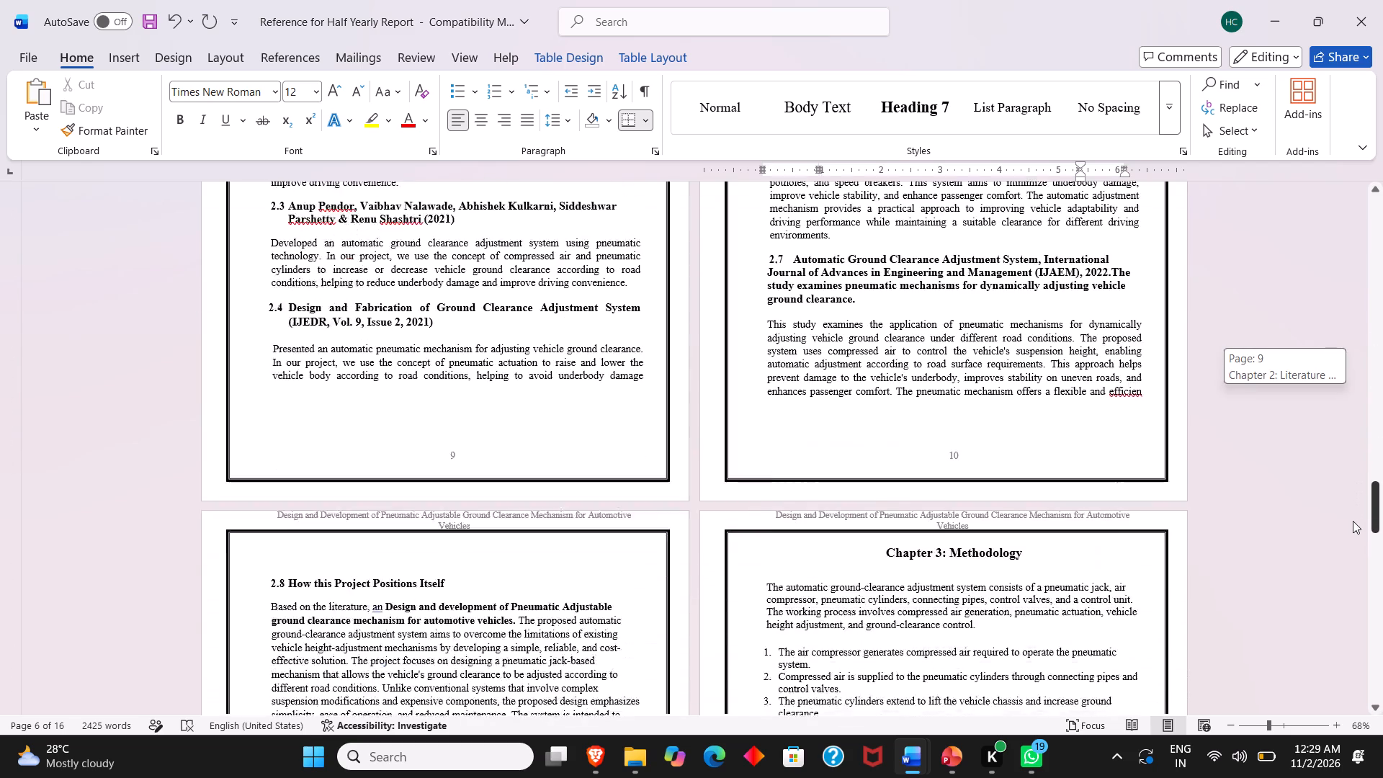
{"action": "left_click_drag", "start_coordinate": [1353, 521], "coordinate": [1351, 539]}
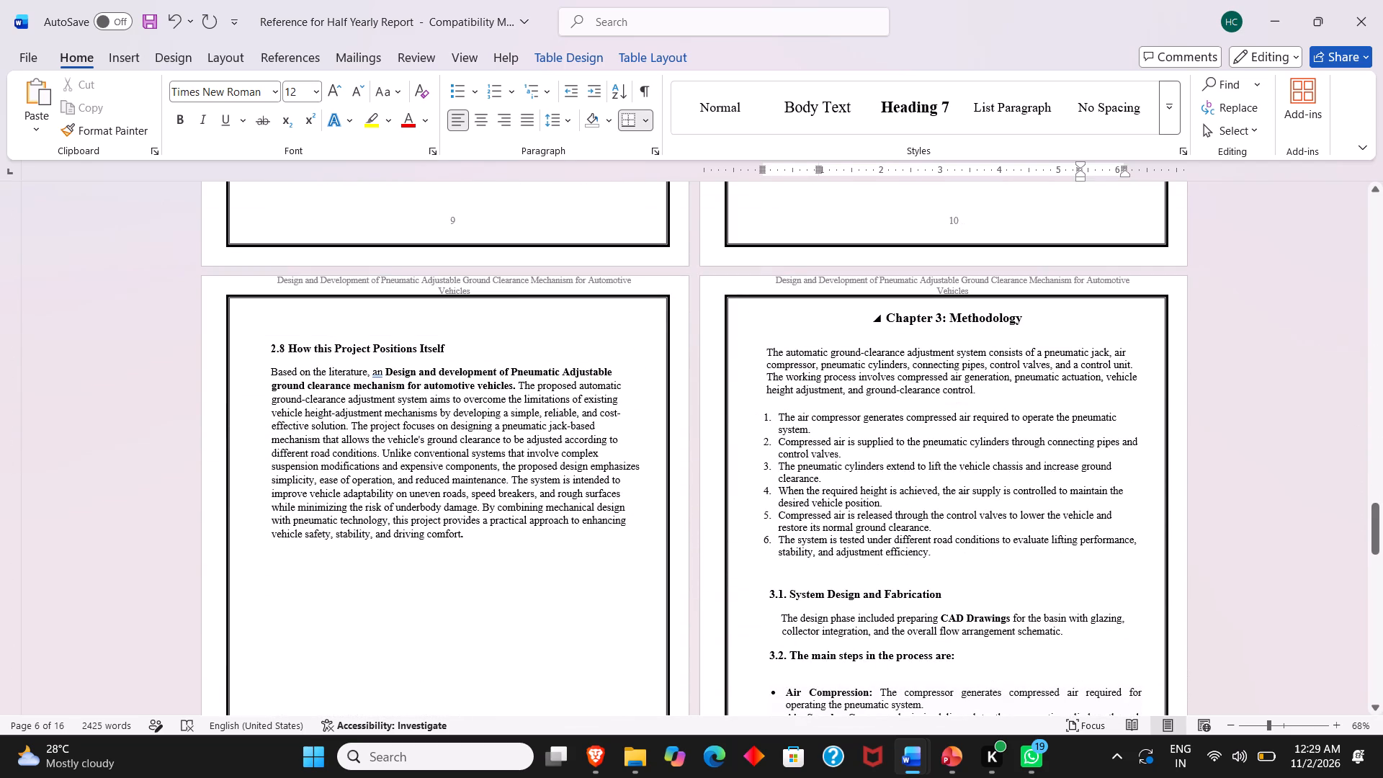
{"action": "left_click_drag", "start_coordinate": [951, 319], "coordinate": [1024, 323]}
{"action": "left_click", "coordinate": [1233, 487]}
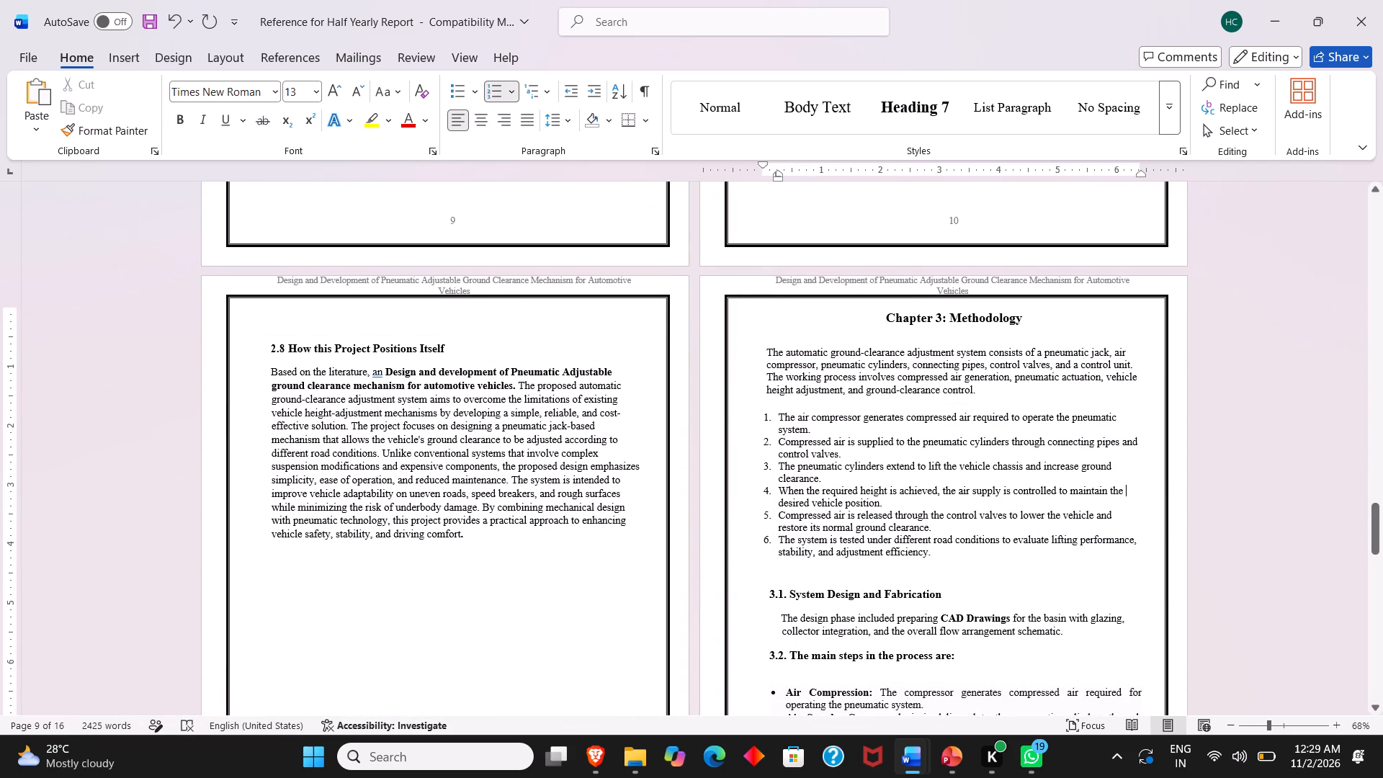
{"action": "scroll", "coordinate": [1013, 522], "scroll_direction": "down", "scroll_amount": 20}
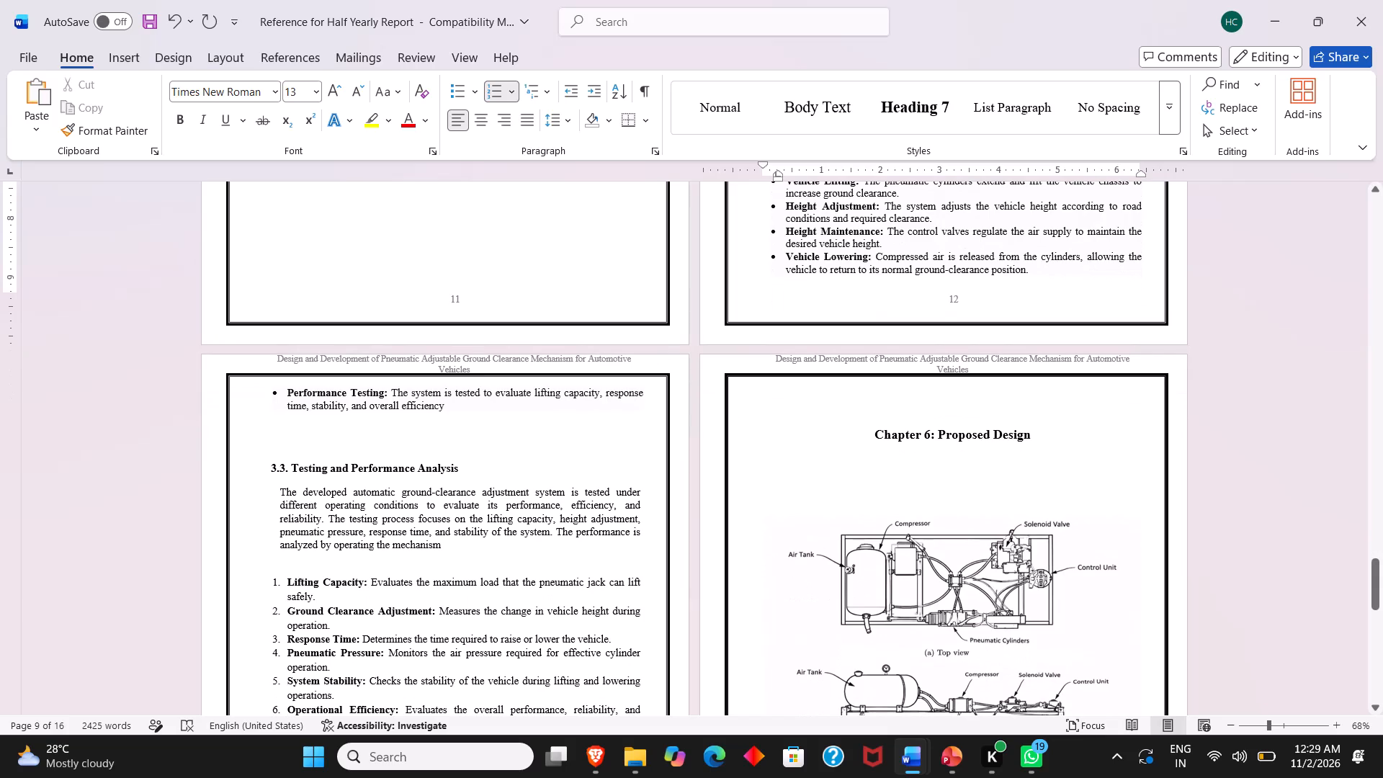
{"action": "left_click_drag", "start_coordinate": [936, 432], "coordinate": [1026, 448]}
{"action": "left_click", "coordinate": [1040, 440]}
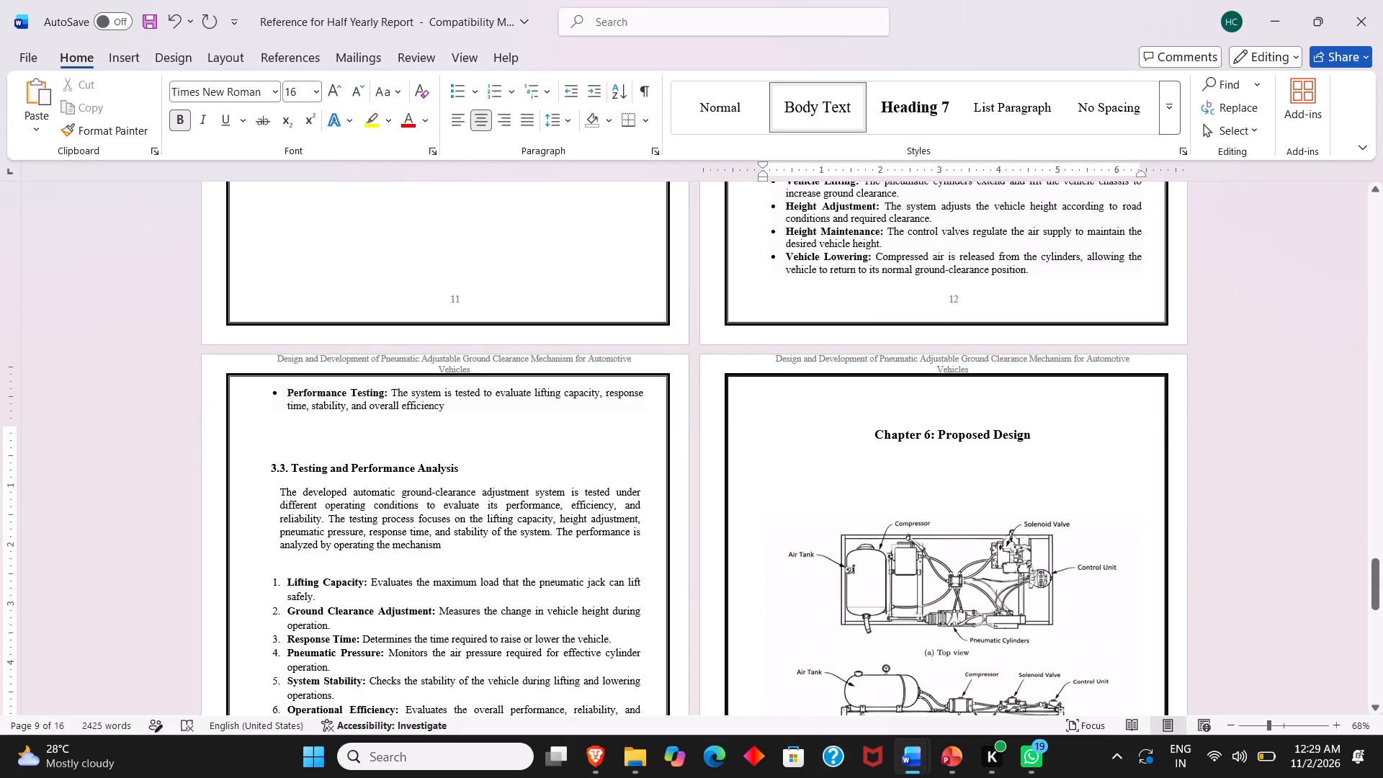
{"action": "left_click_drag", "start_coordinate": [1027, 433], "coordinate": [954, 428]}
{"action": "key", "text": "ctrl+c"}
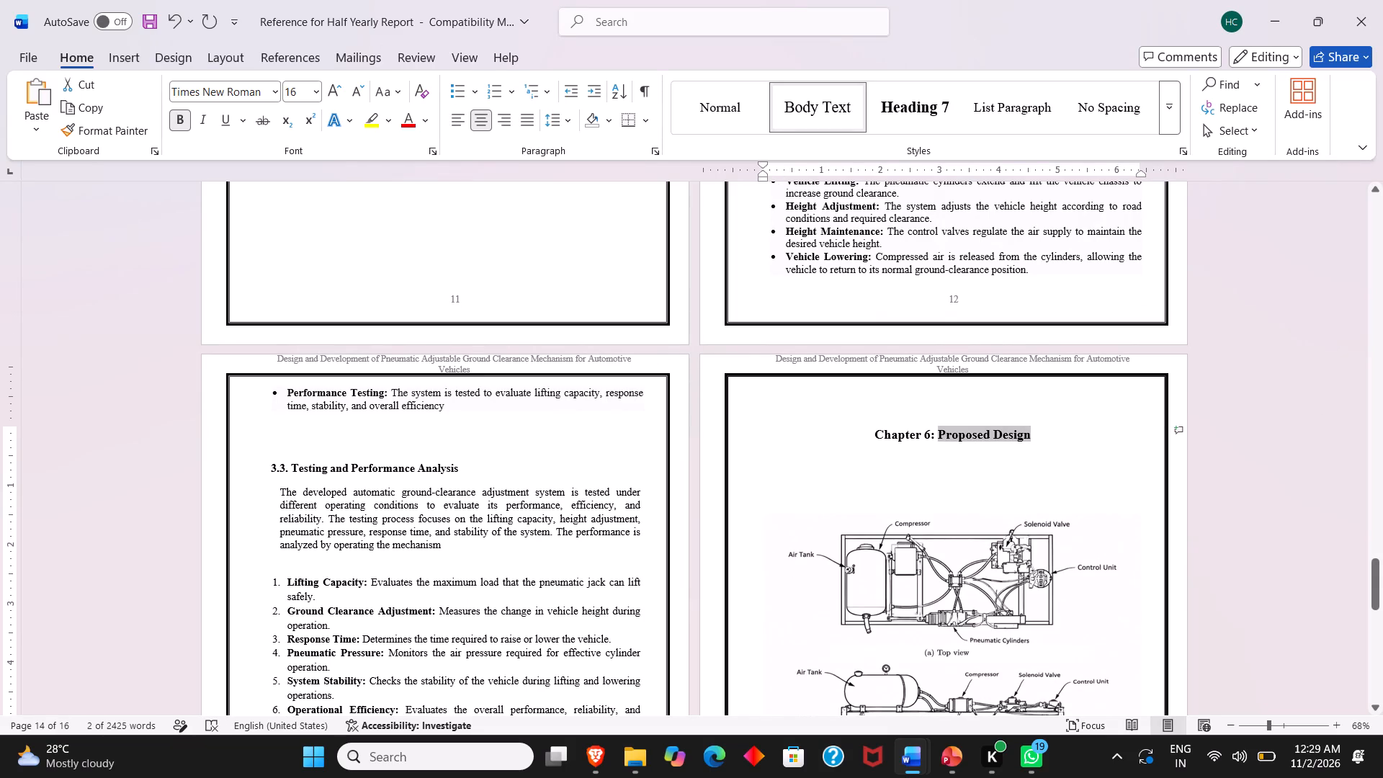
{"action": "left_click_drag", "start_coordinate": [1374, 602], "coordinate": [1348, 453]}
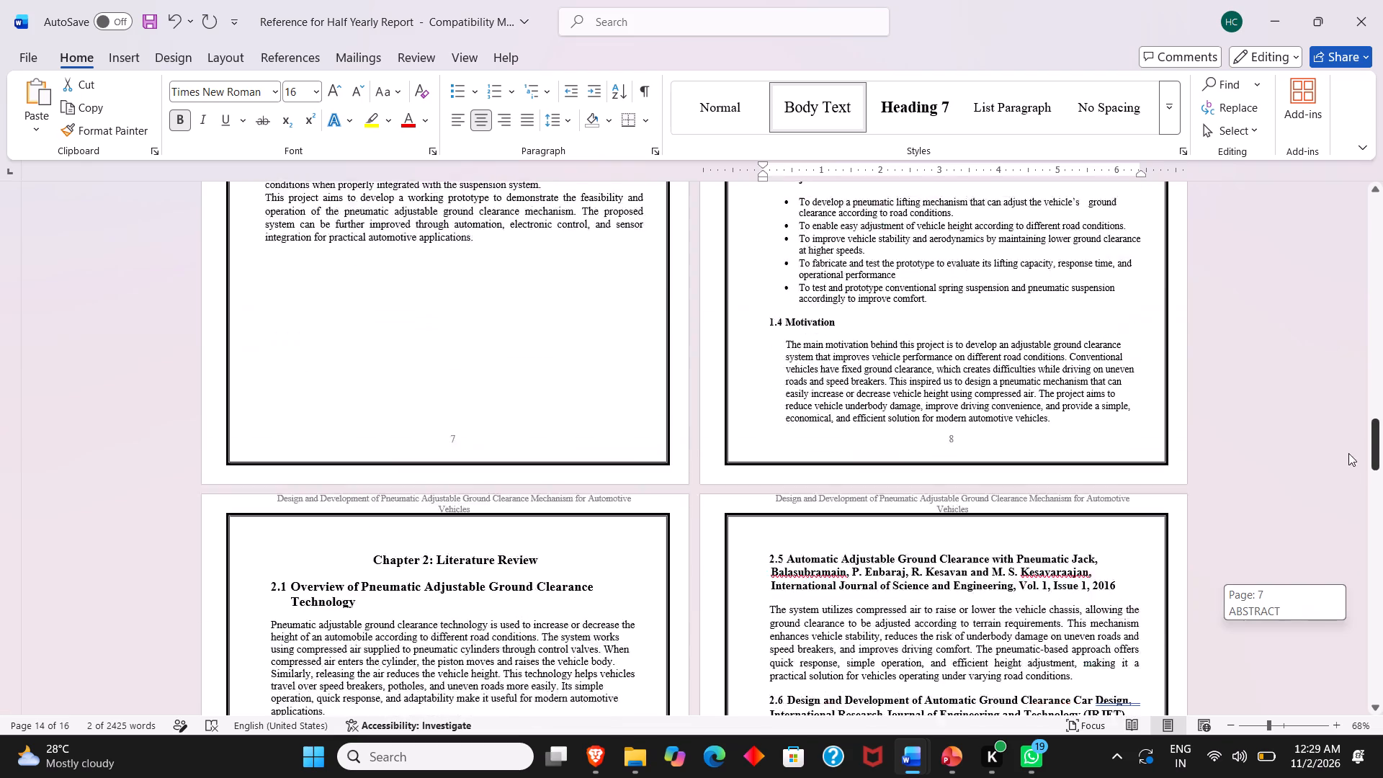
{"action": "left_click_drag", "start_coordinate": [1348, 453], "coordinate": [1325, 370]}
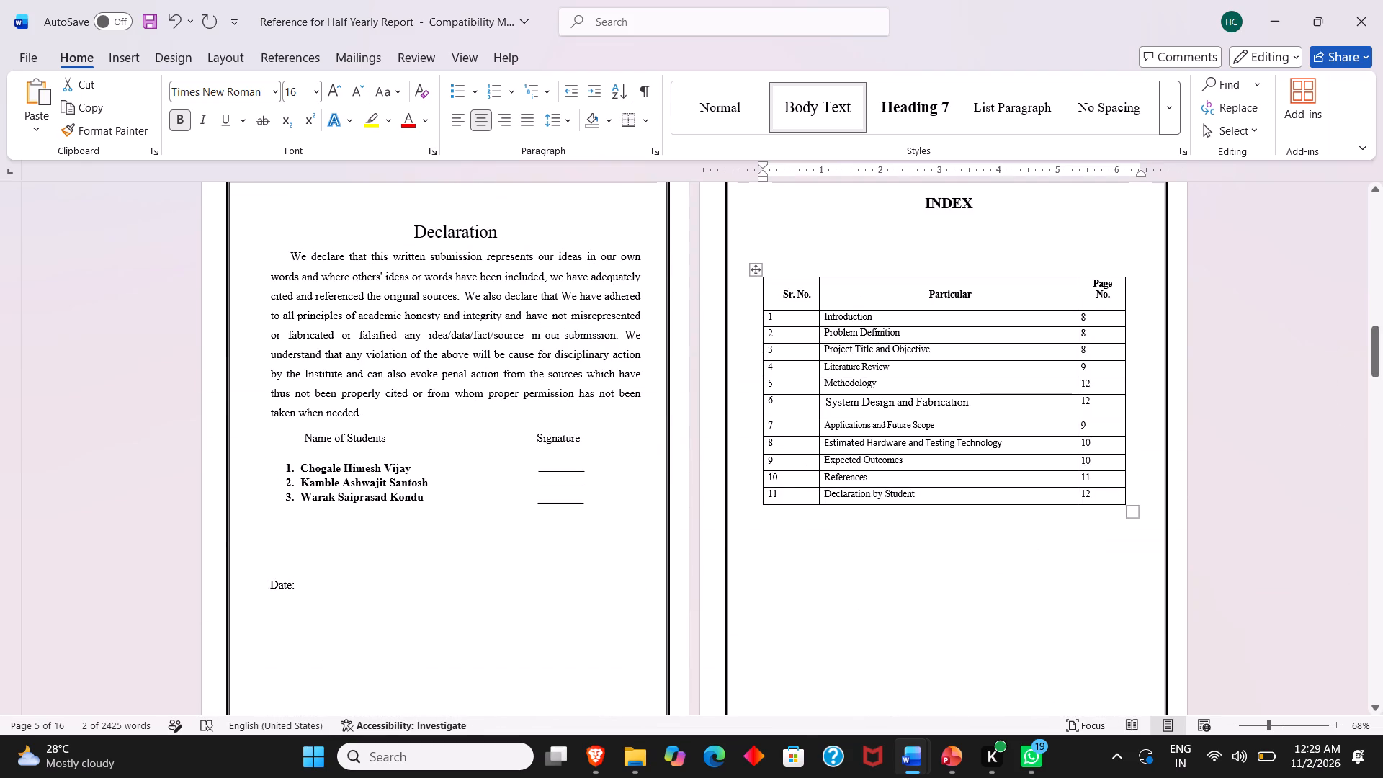
{"action": "left_click_drag", "start_coordinate": [824, 425], "coordinate": [918, 422]}
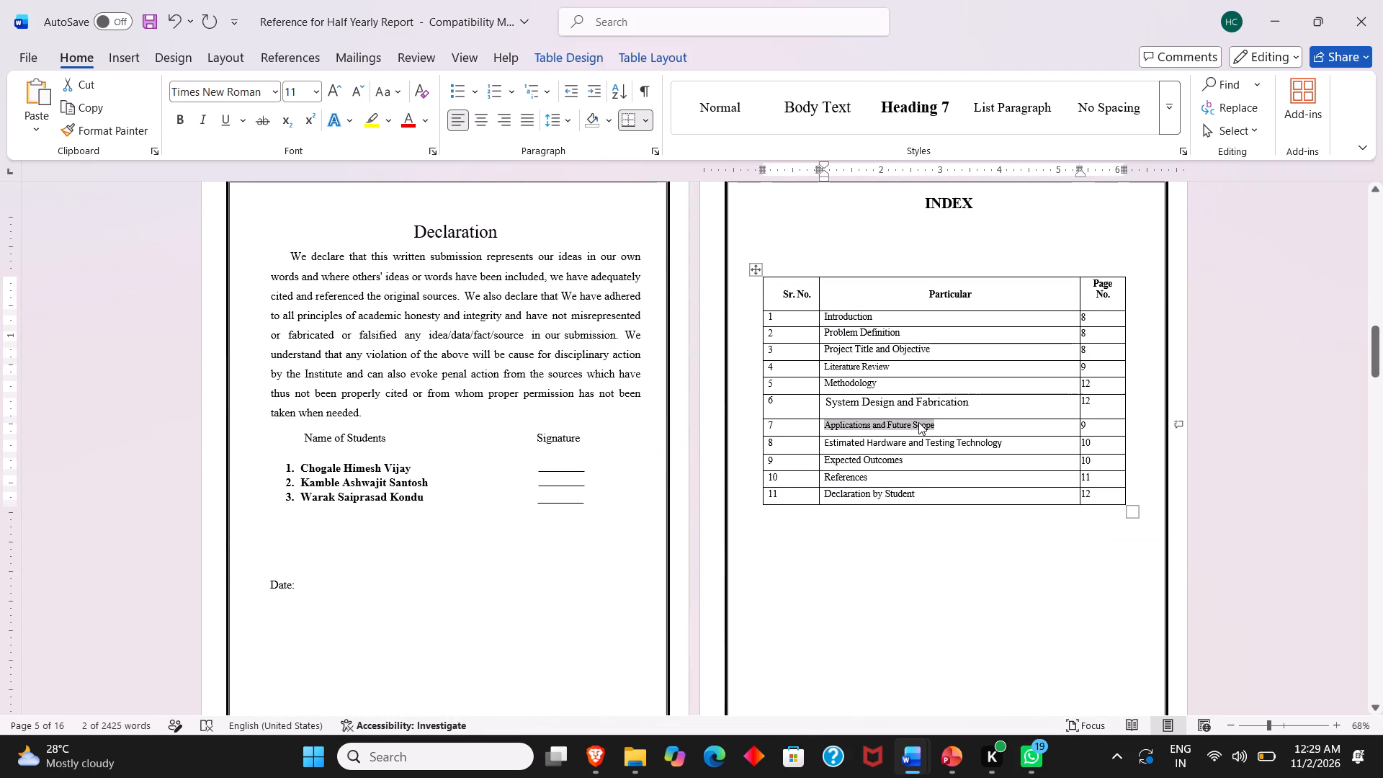
{"action": "key", "text": "ctrl+v"}
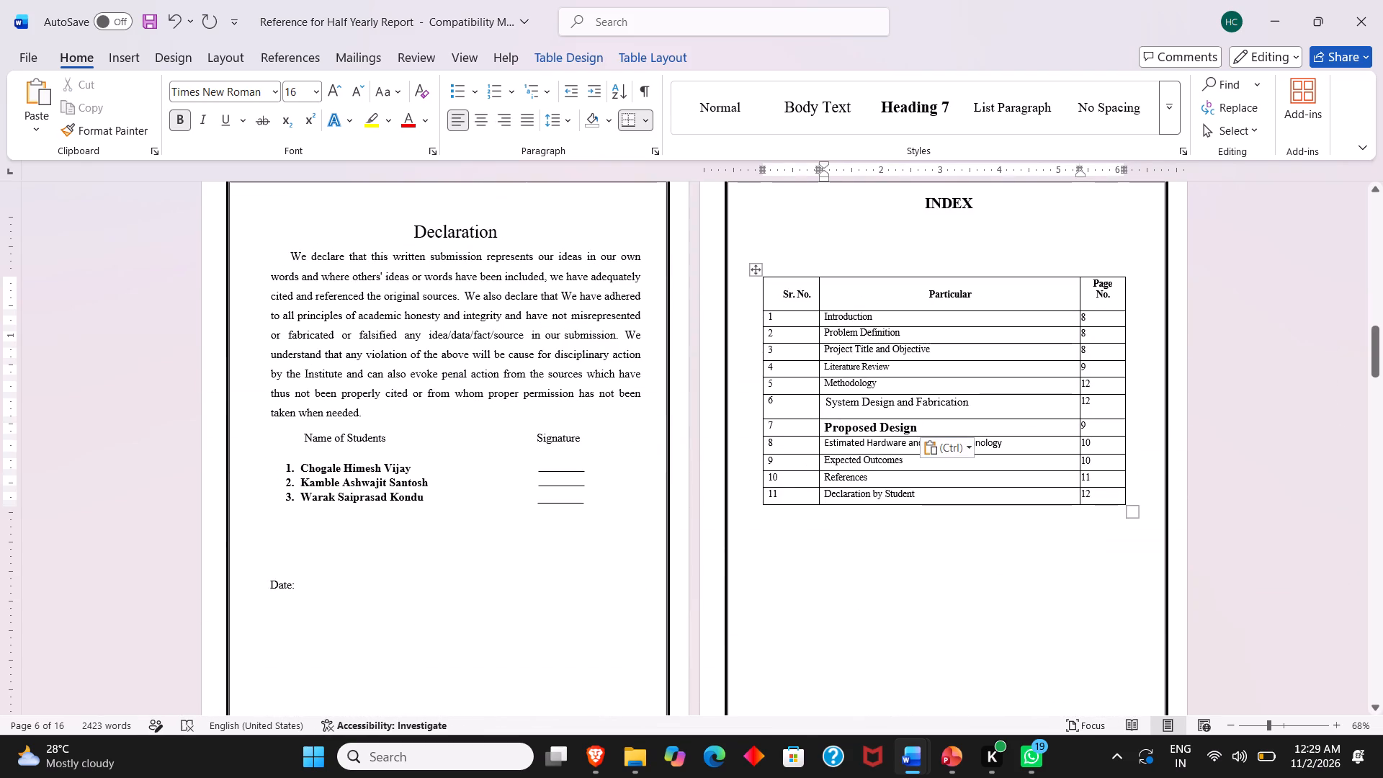
Remove the bold formatting from the "Proposed Design" entry in the index table.
{"action": "left_click_drag", "start_coordinate": [900, 429], "coordinate": [835, 429]}
{"action": "left_click", "coordinate": [844, 398]}
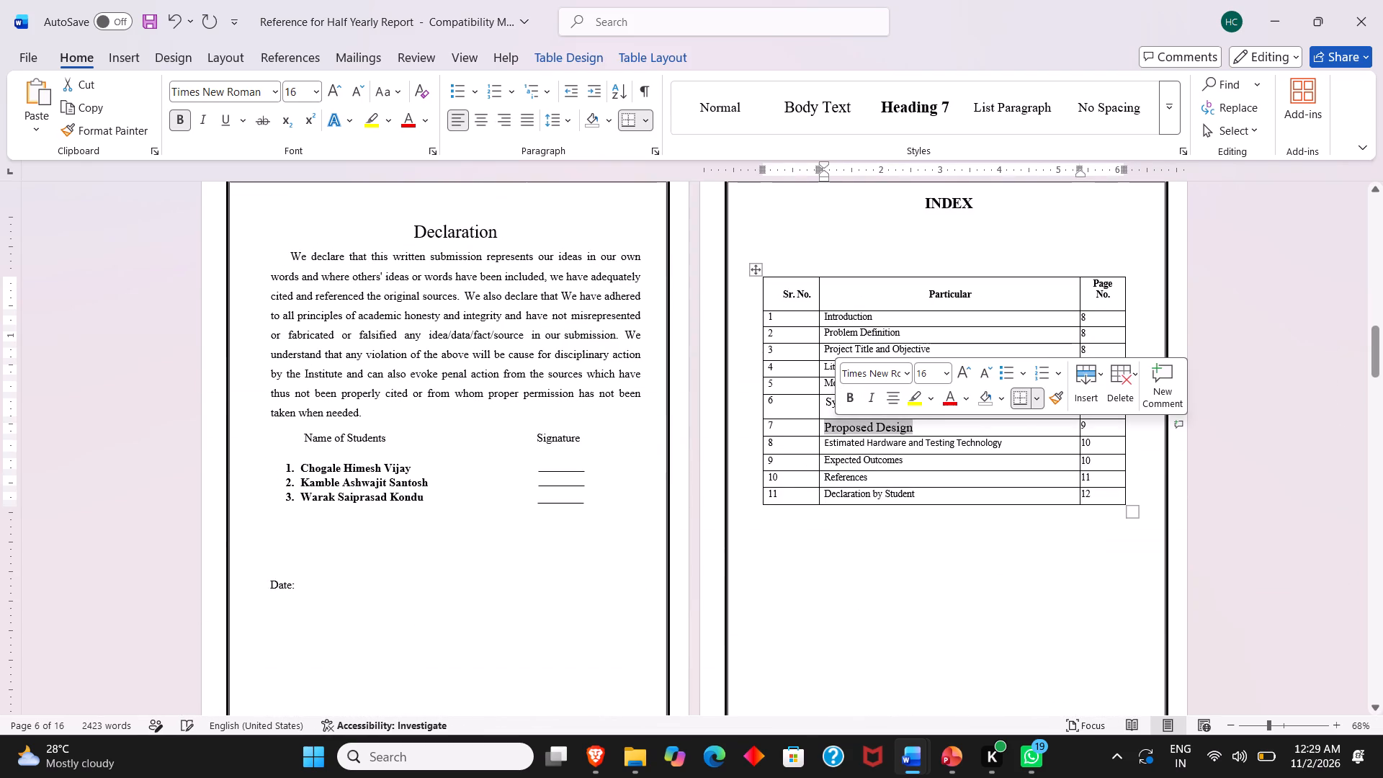
{"action": "left_click", "coordinate": [1221, 505]}
Check the page of Chapter 6 and set the page number of the "Proposed Design" index entry to 14.
{"action": "left_click_drag", "start_coordinate": [1373, 365], "coordinate": [1370, 408]}
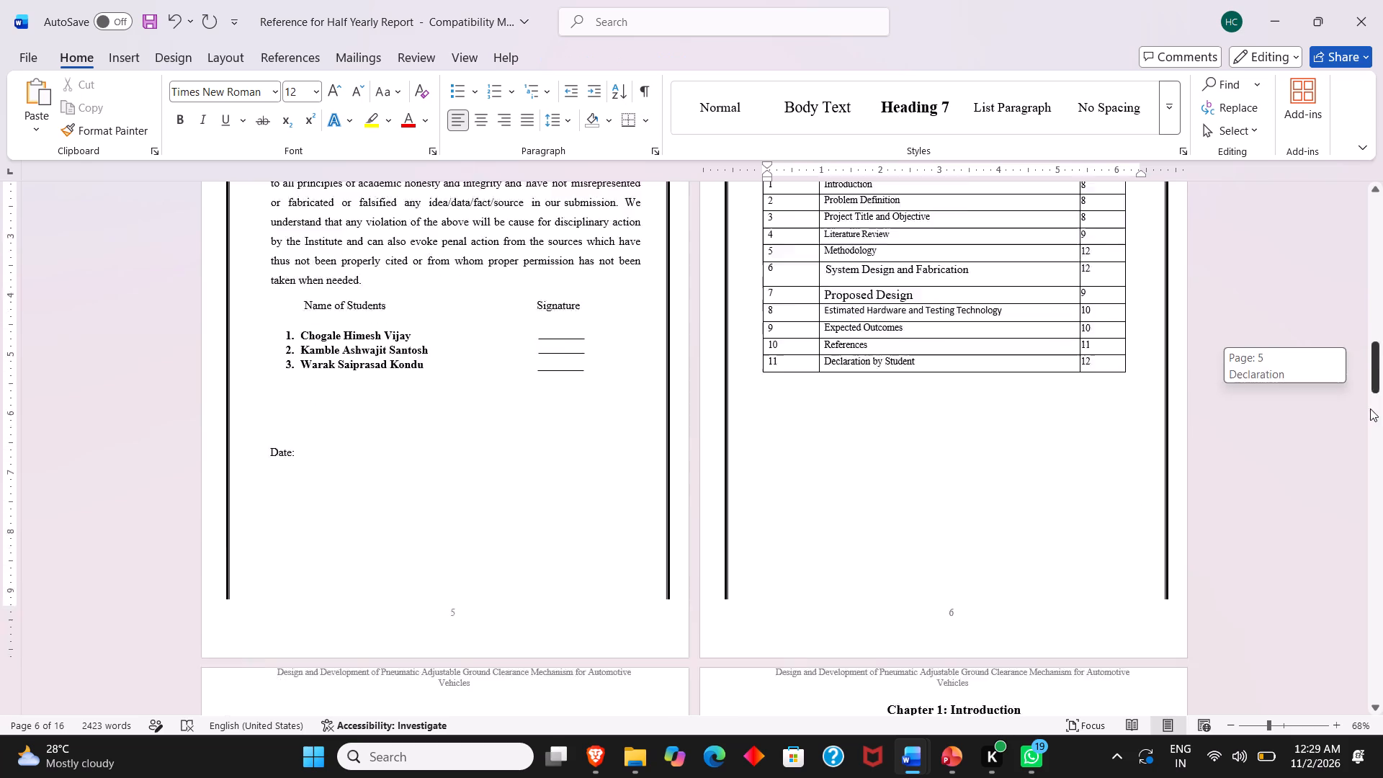
{"action": "left_click_drag", "start_coordinate": [1370, 408], "coordinate": [1374, 614]}
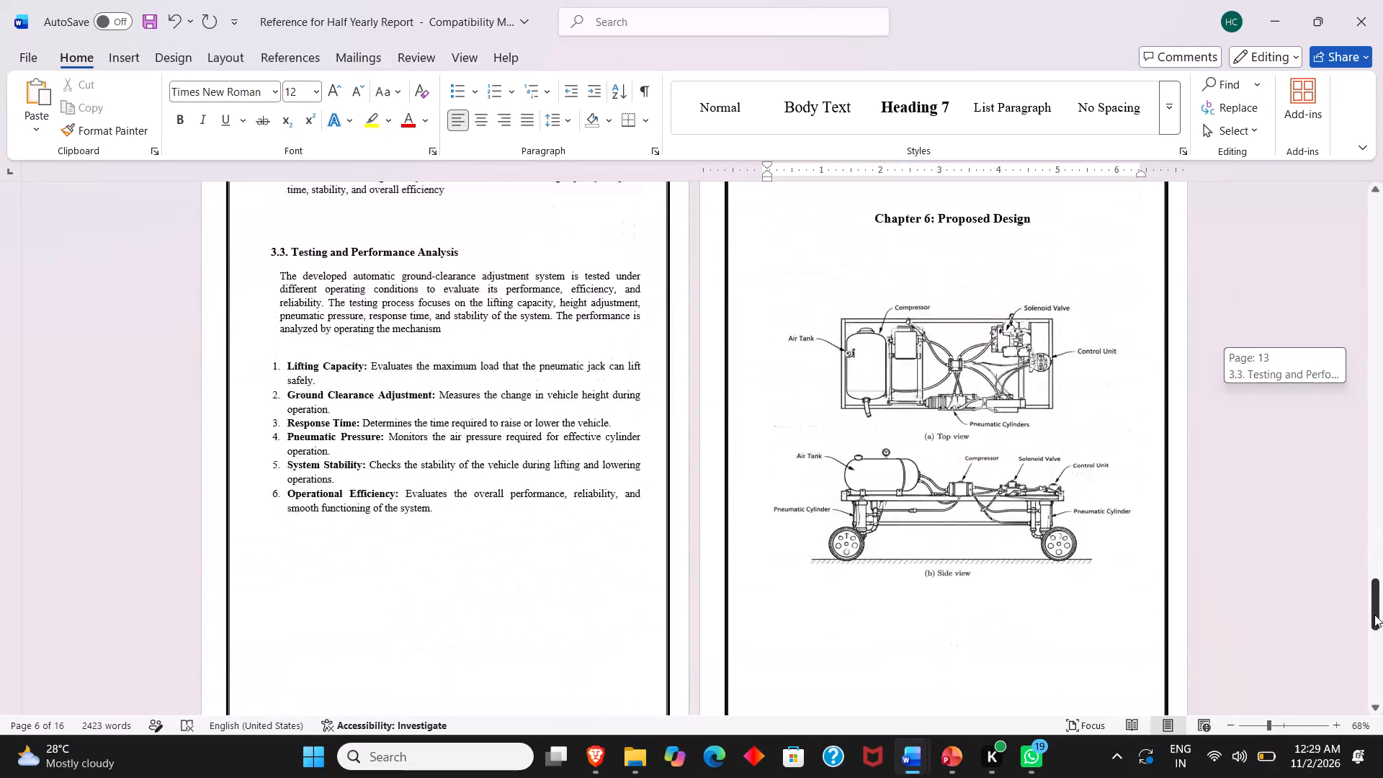
{"action": "left_click_drag", "start_coordinate": [1374, 614], "coordinate": [1341, 410]}
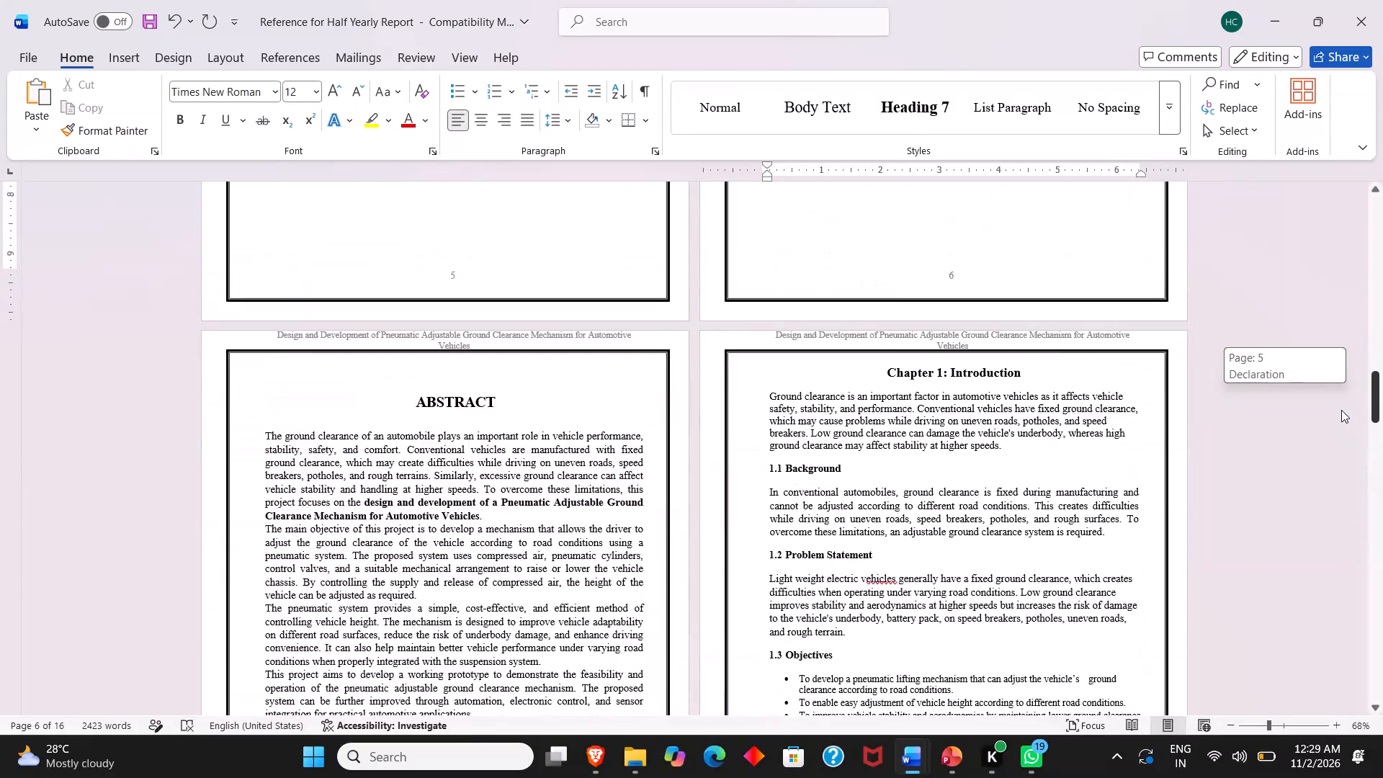
{"action": "left_click_drag", "start_coordinate": [1341, 410], "coordinate": [1317, 365]}
{"action": "left_click", "coordinate": [1101, 429]}
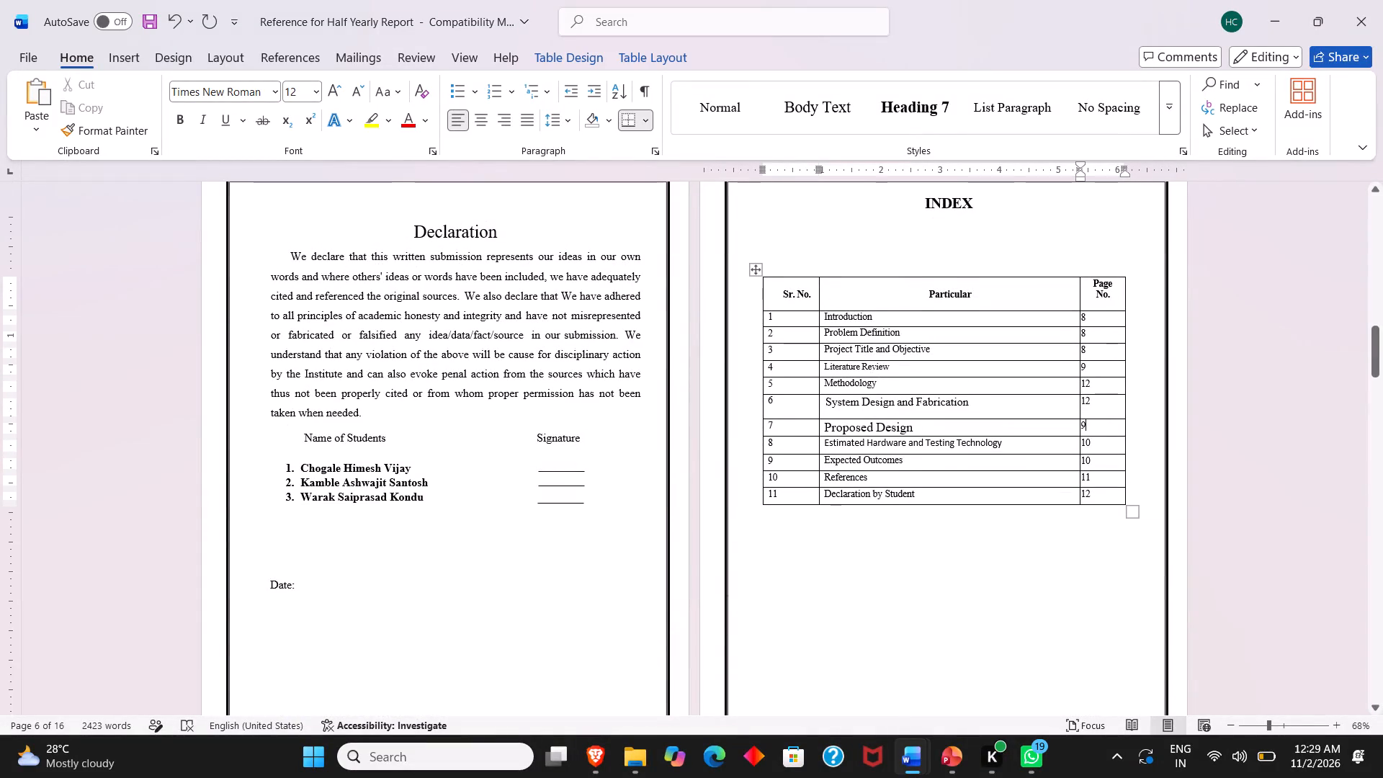
{"action": "key", "text": "BackSpace"}
{"action": "type", "text": "14"}
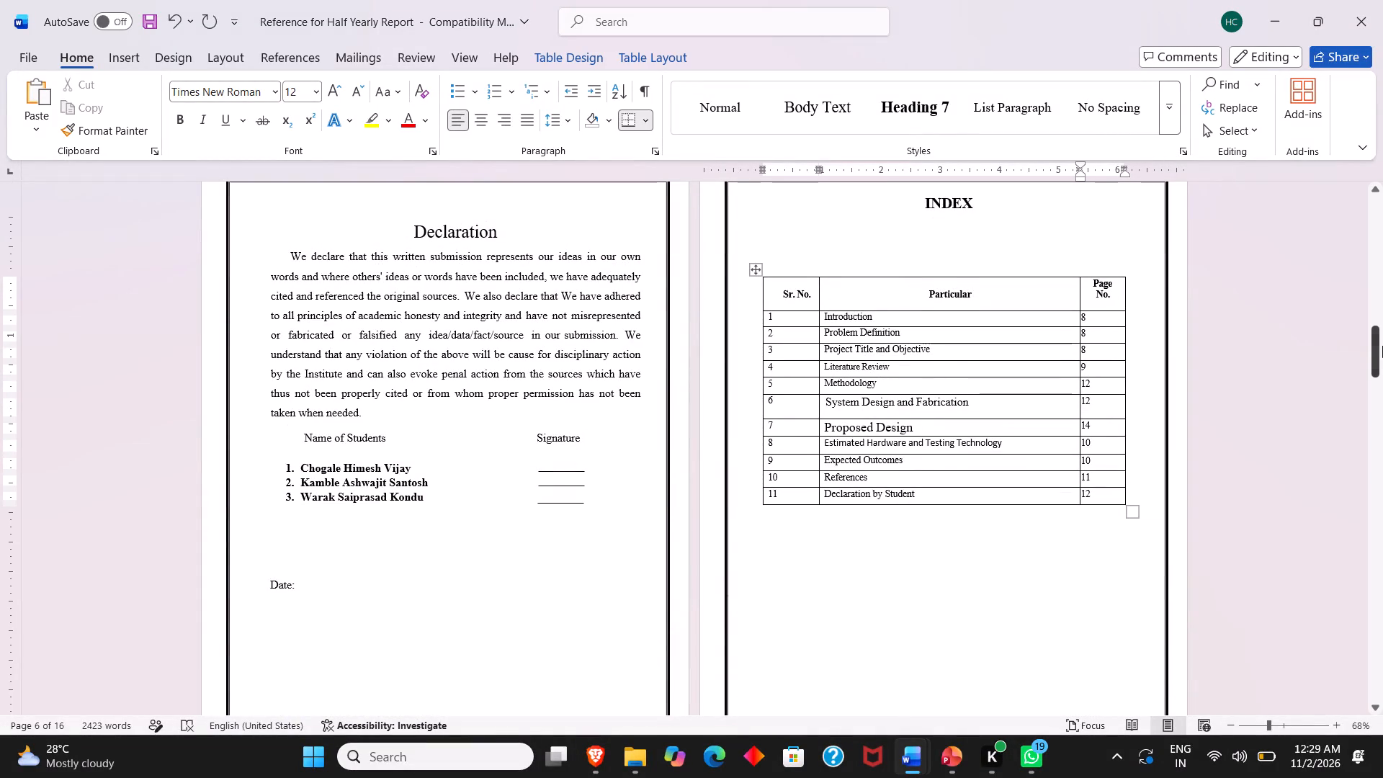
Copy "Applications" from the Chapter 7 heading and replace the "Estimated Hardware and Testing Technology" entry in index row 8 with it.
{"action": "left_click_drag", "start_coordinate": [1382, 346], "coordinate": [1382, 577]}
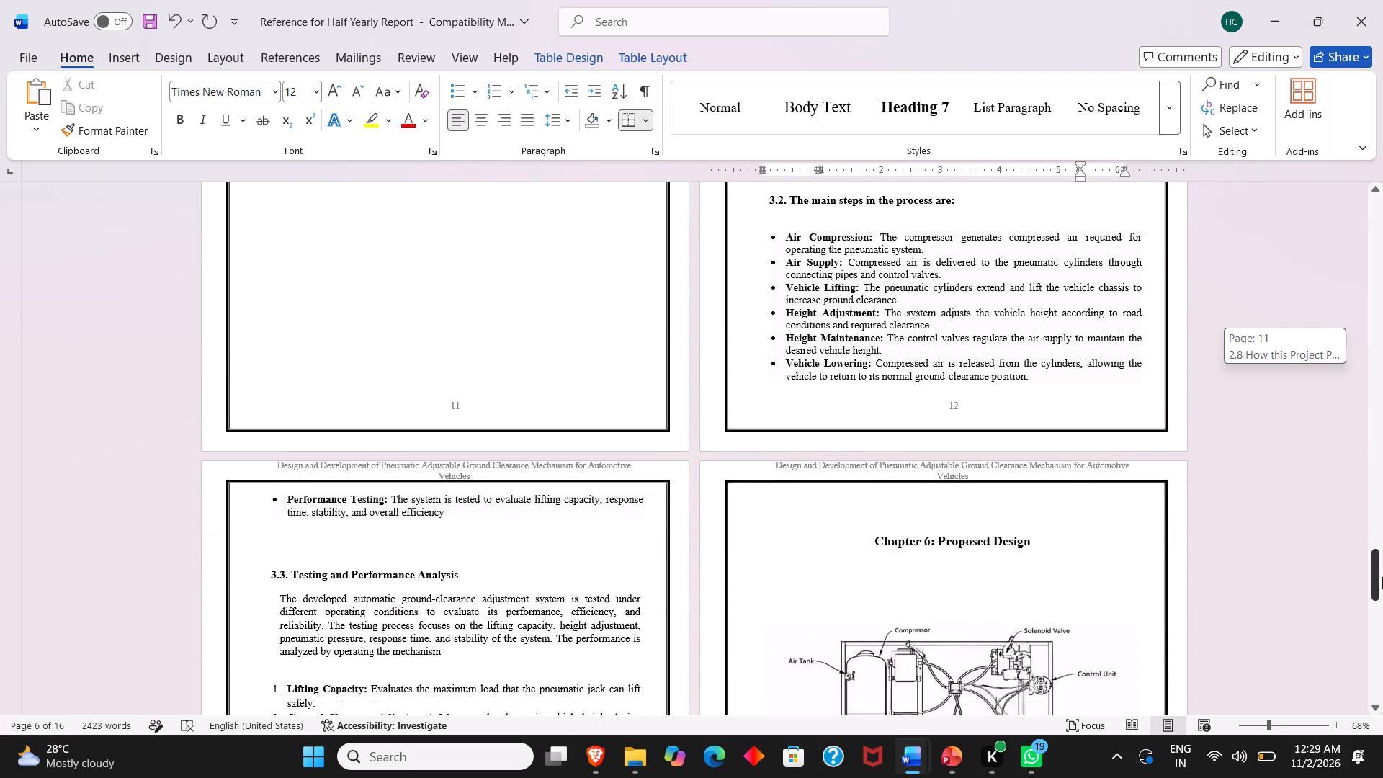
{"action": "left_click_drag", "start_coordinate": [1382, 577], "coordinate": [1382, 638]}
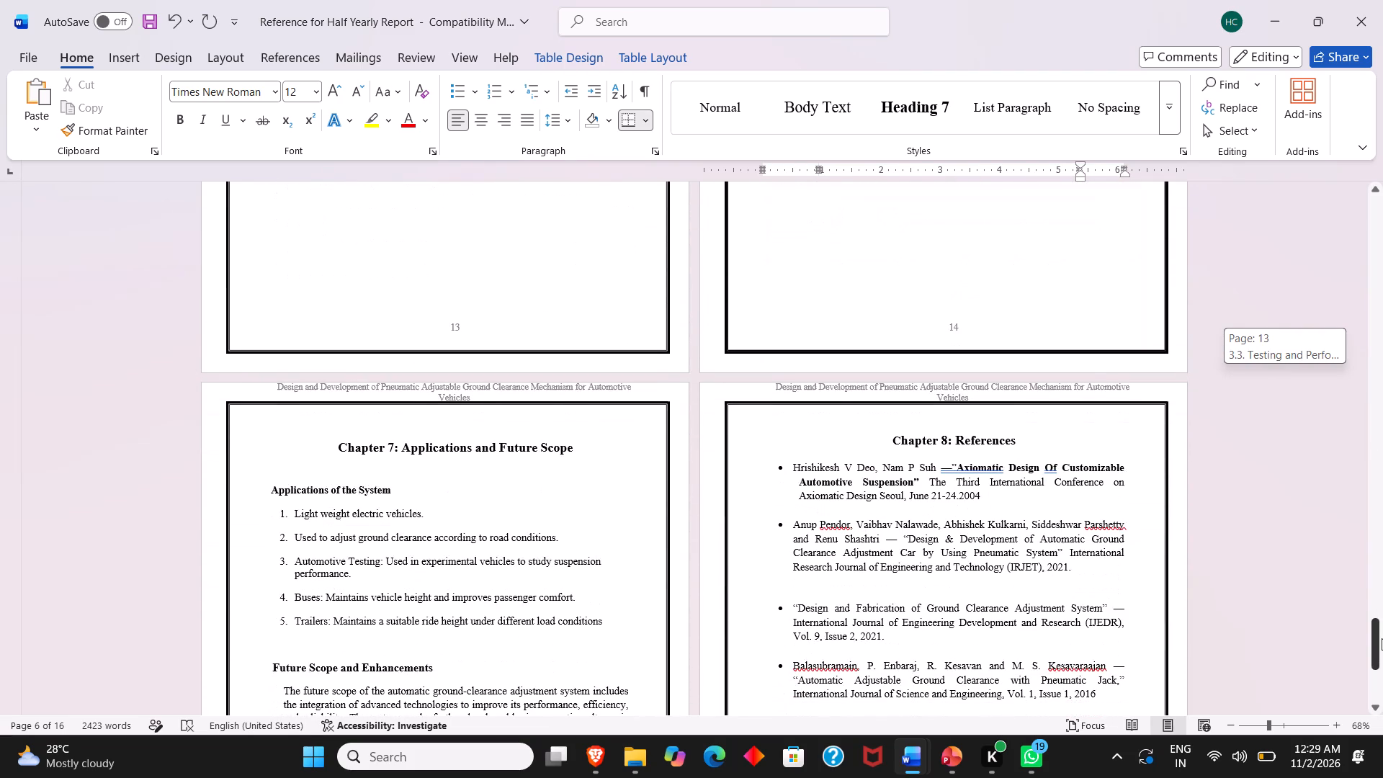
{"action": "left_click_drag", "start_coordinate": [1382, 638], "coordinate": [1380, 661]}
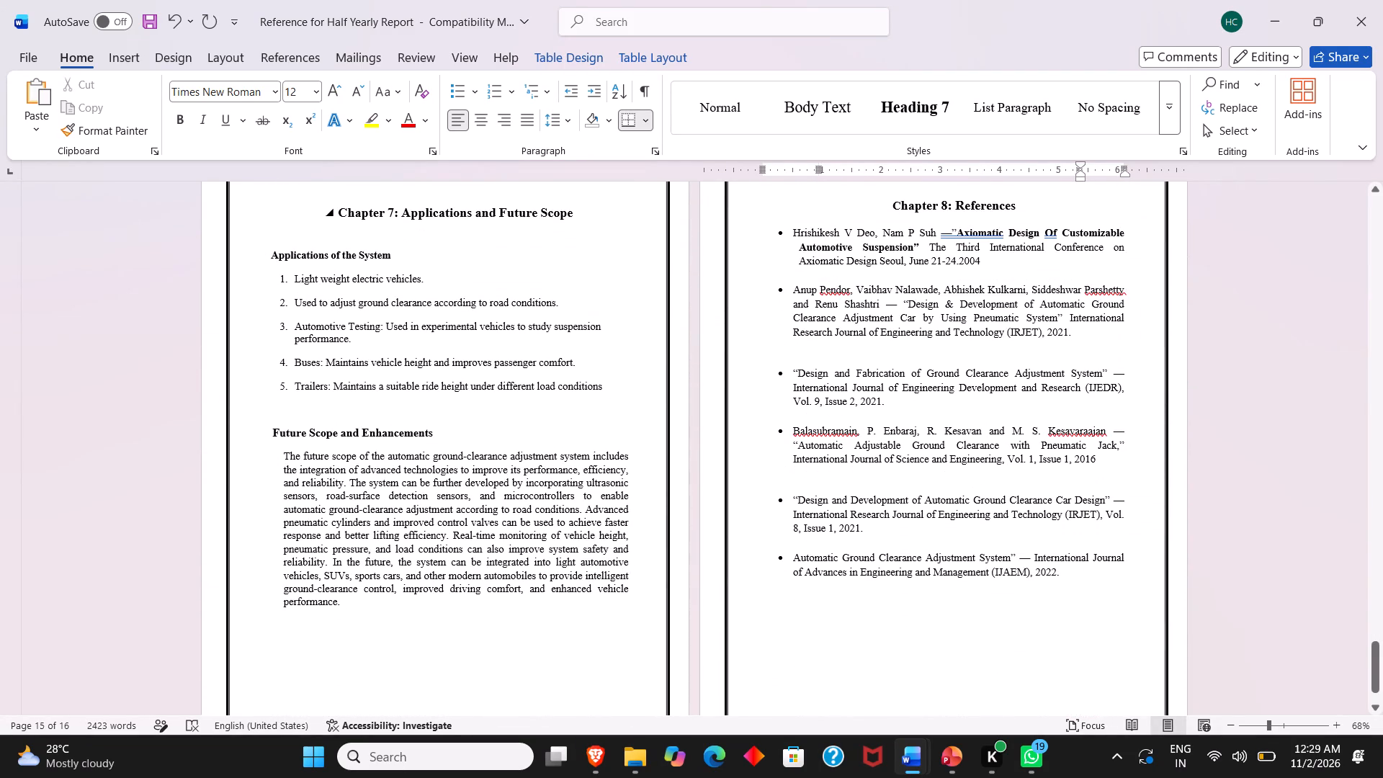
{"action": "left_click_drag", "start_coordinate": [471, 215], "coordinate": [403, 211]}
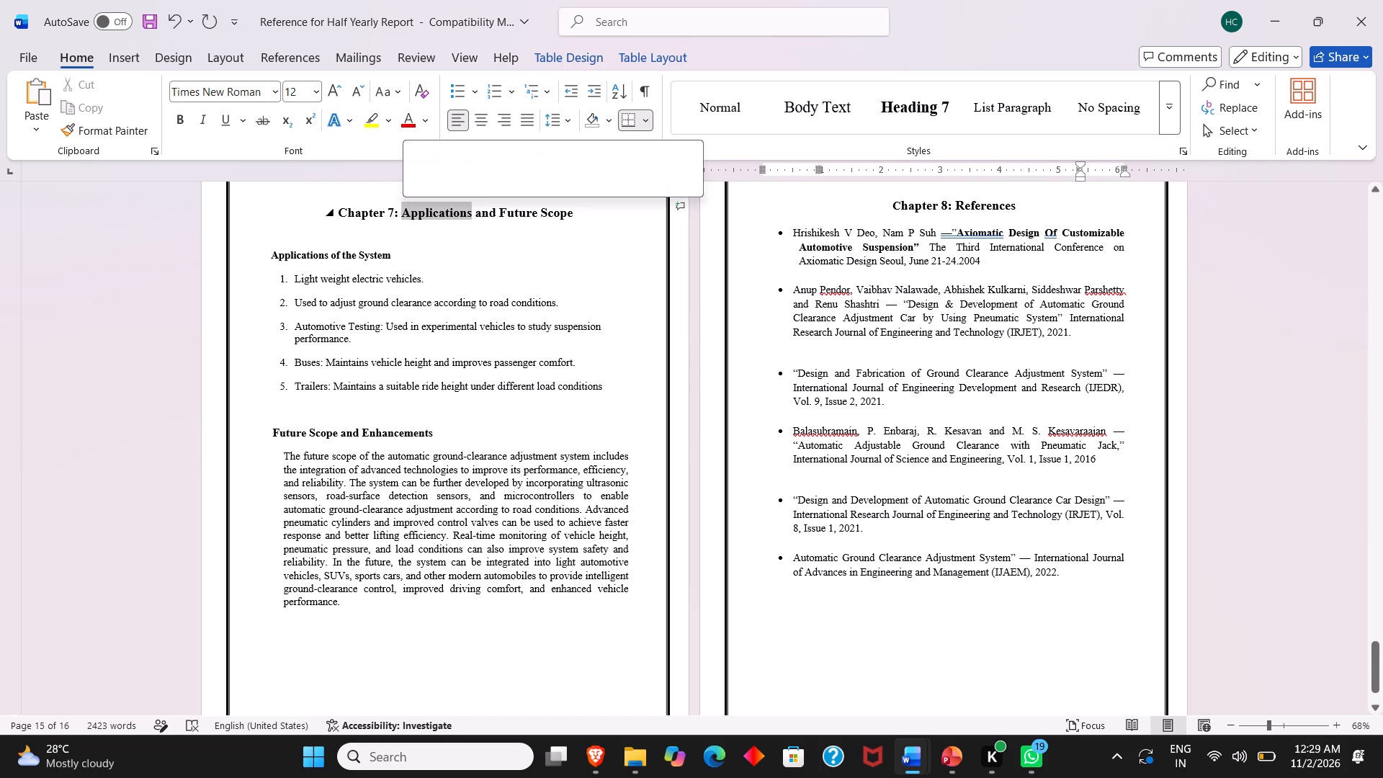
{"action": "key", "text": "ctrl+c"}
{"action": "left_click", "coordinate": [1355, 664]}
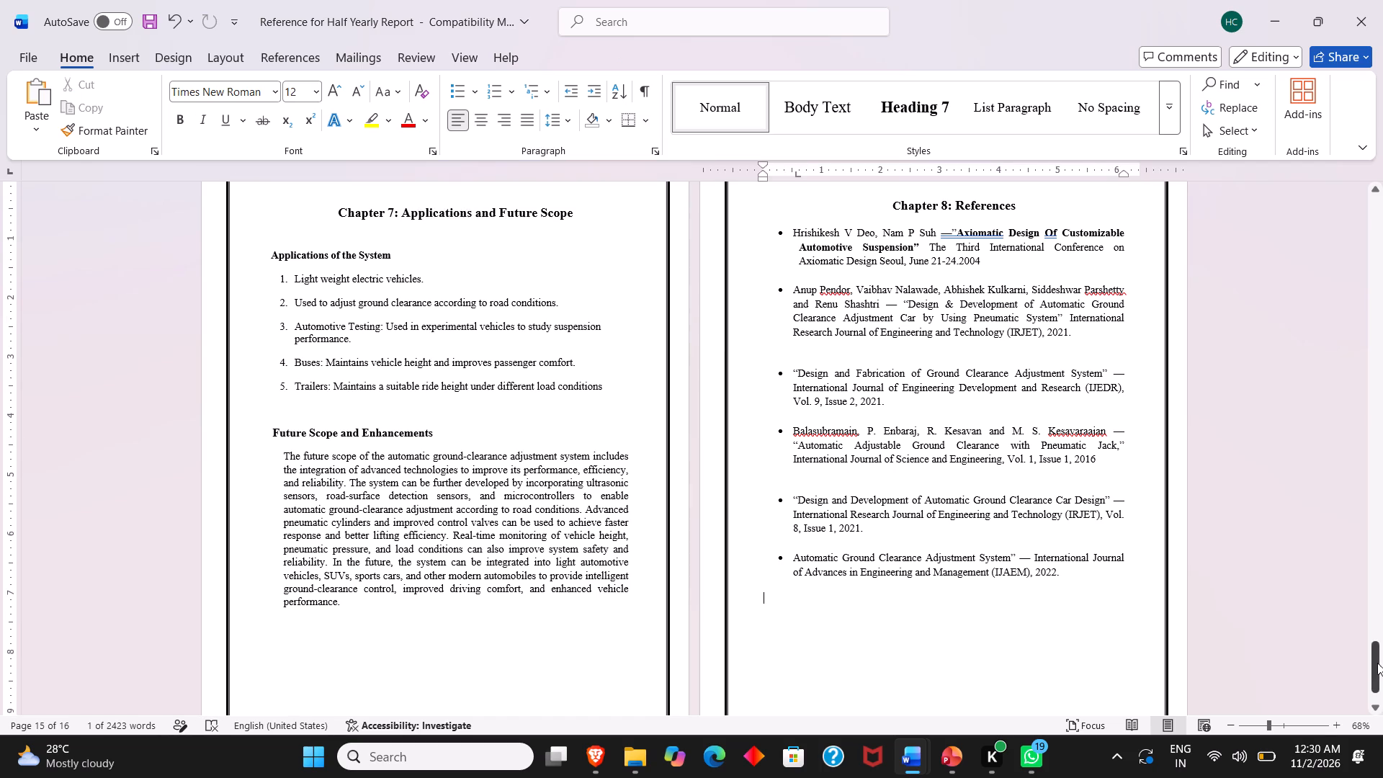
{"action": "left_click_drag", "start_coordinate": [1378, 663], "coordinate": [1348, 336]}
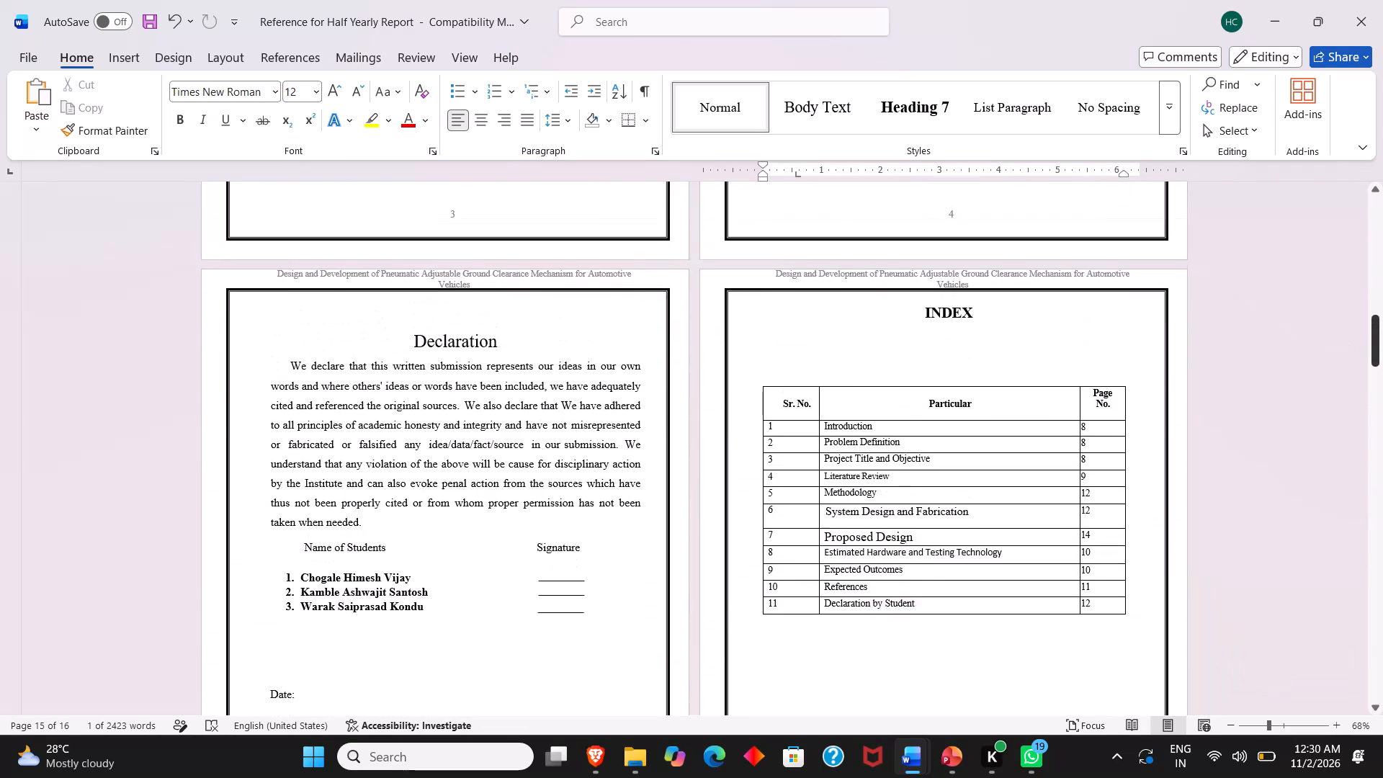
{"action": "left_click_drag", "start_coordinate": [1006, 552], "coordinate": [851, 555]}
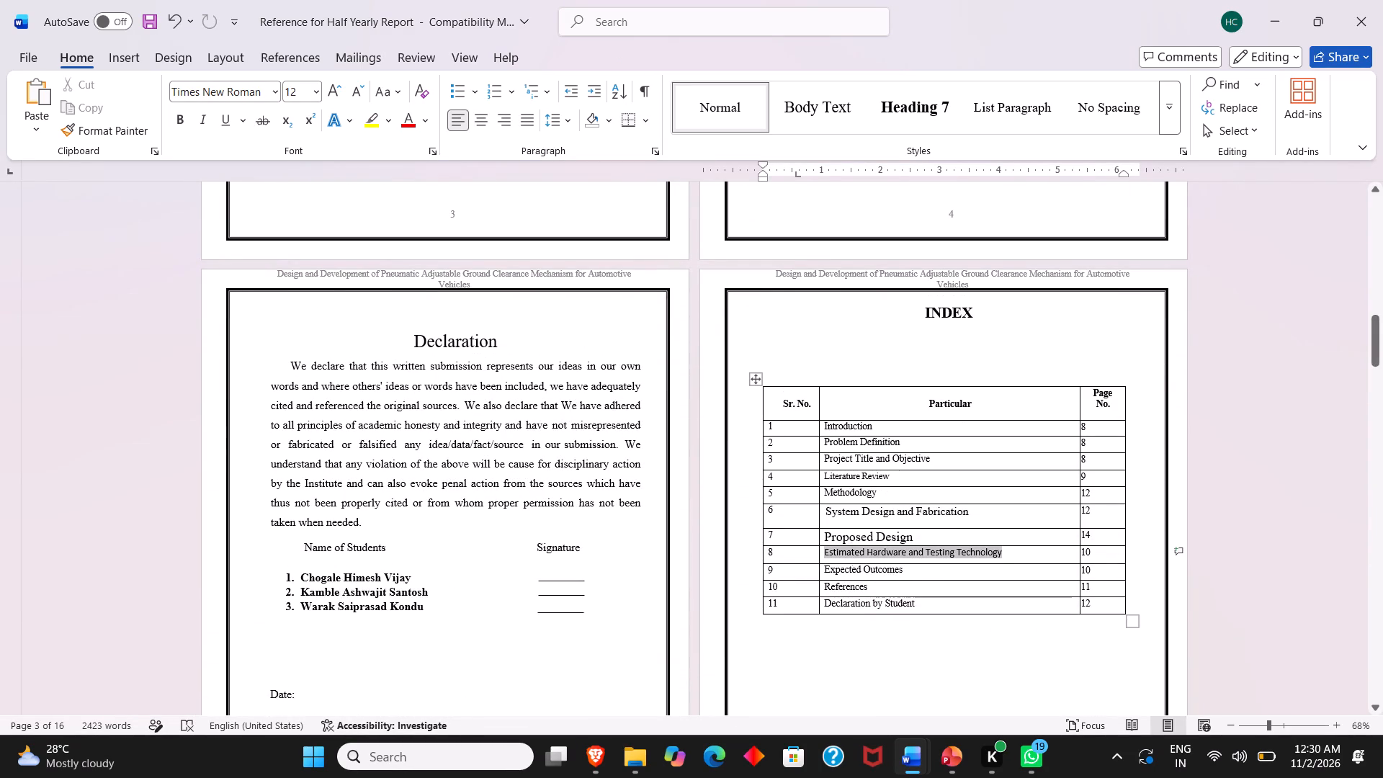
{"action": "key", "text": "BackSpace"}
{"action": "key", "text": "ctrl+v"}
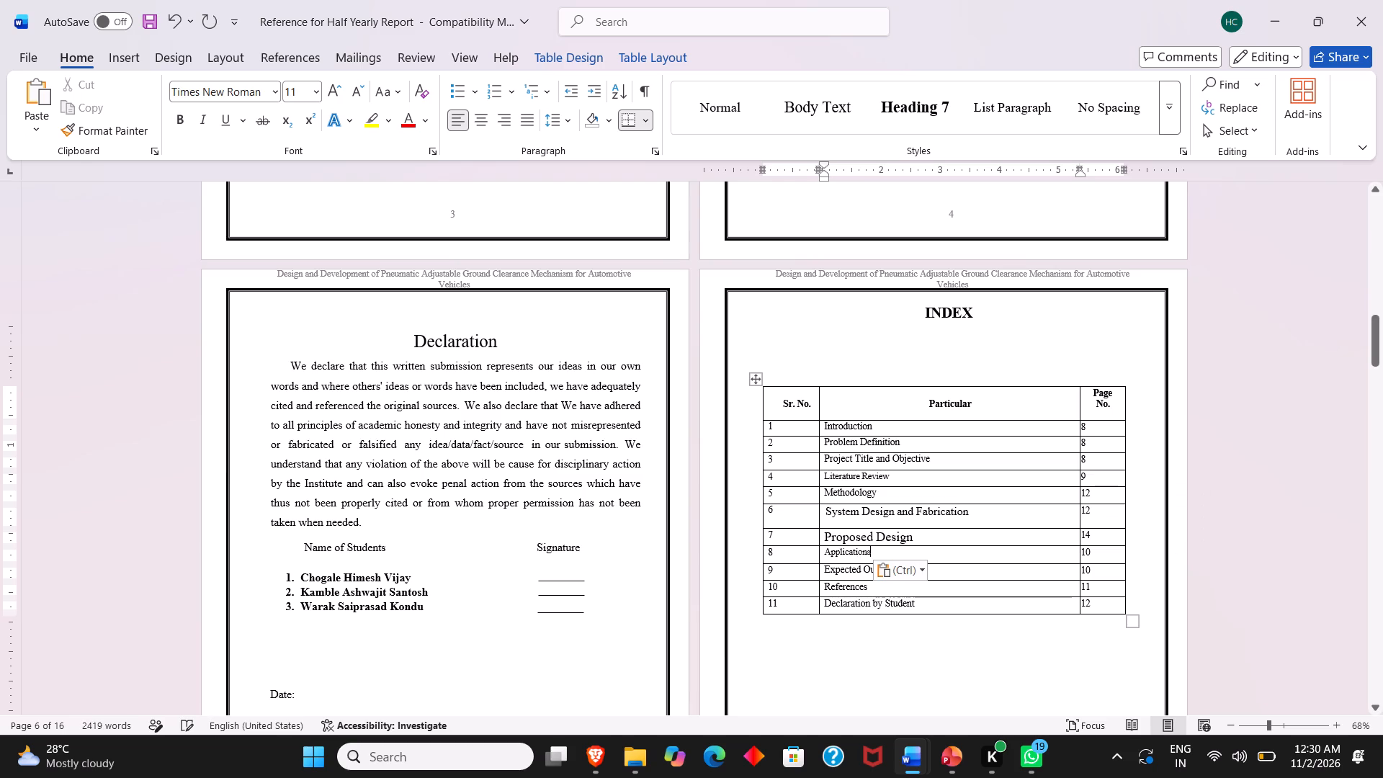
Copy the "Future Scope and Enhancements" subheading text from Chapter 7.
{"action": "left_click", "coordinate": [1109, 557]}
{"action": "left_click", "coordinate": [1366, 354]}
{"action": "left_click_drag", "start_coordinate": [1379, 350], "coordinate": [1376, 527]}
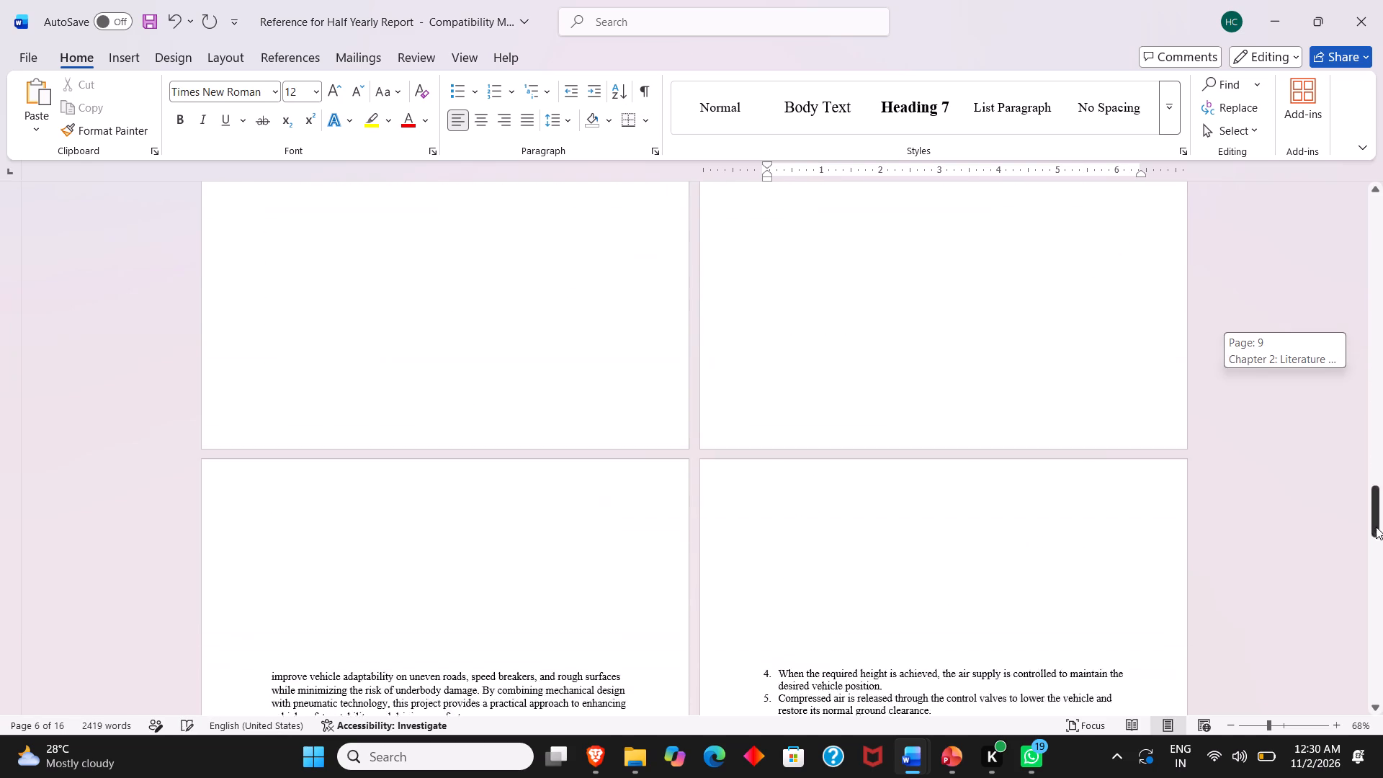
{"action": "left_click_drag", "start_coordinate": [1376, 527], "coordinate": [1379, 664]}
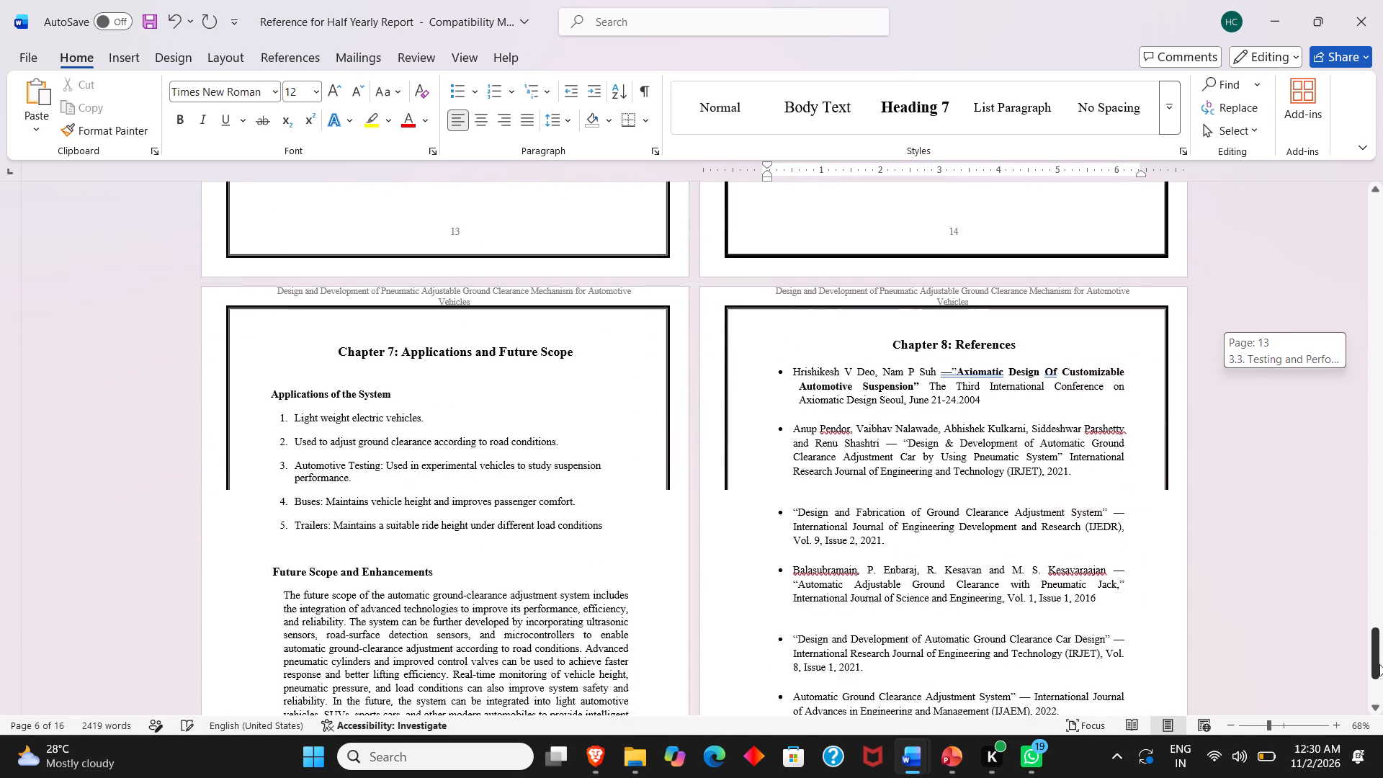
{"action": "left_click_drag", "start_coordinate": [1379, 664], "coordinate": [1379, 676]}
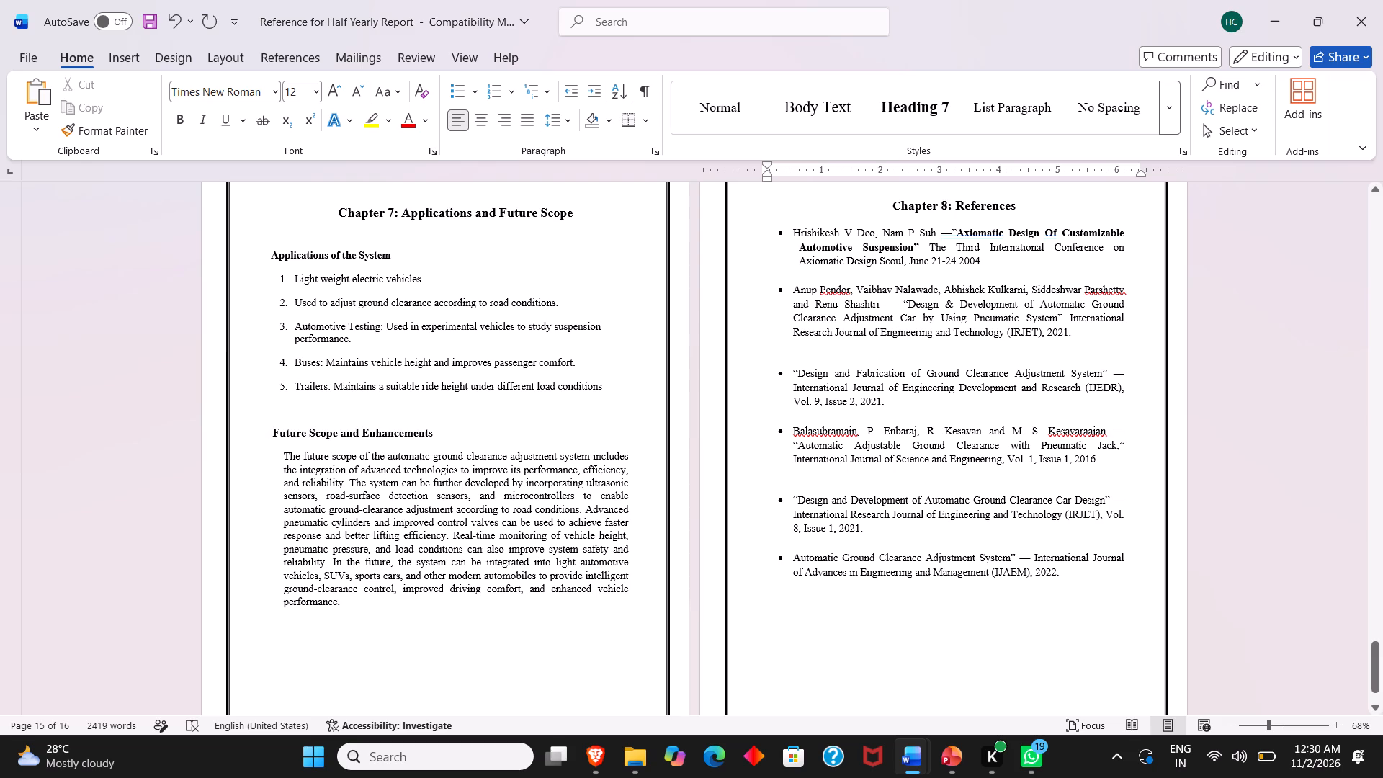
{"action": "left_click_drag", "start_coordinate": [436, 439], "coordinate": [274, 437]}
{"action": "left_click", "coordinate": [274, 437]}
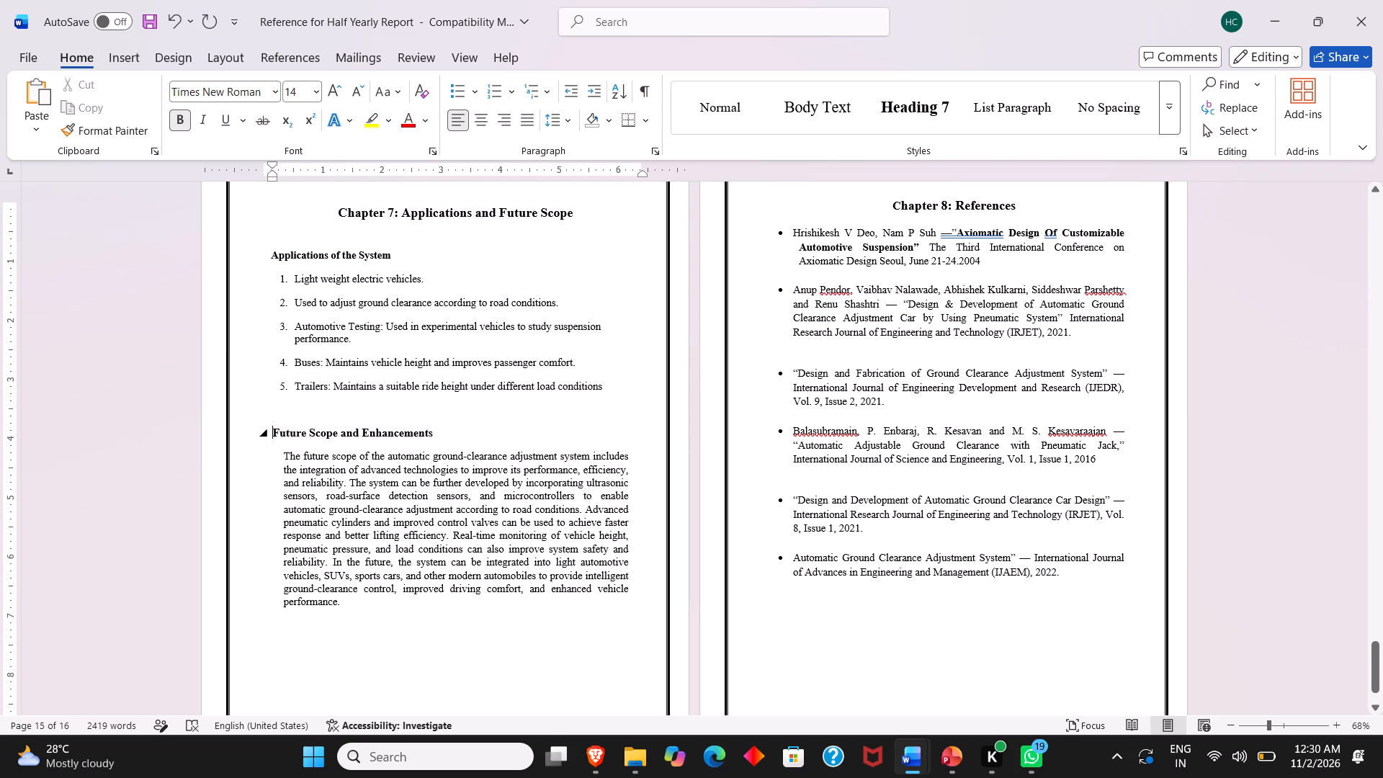
{"action": "left_click_drag", "start_coordinate": [278, 436], "coordinate": [428, 431]}
{"action": "key", "text": "ctrl+c"}
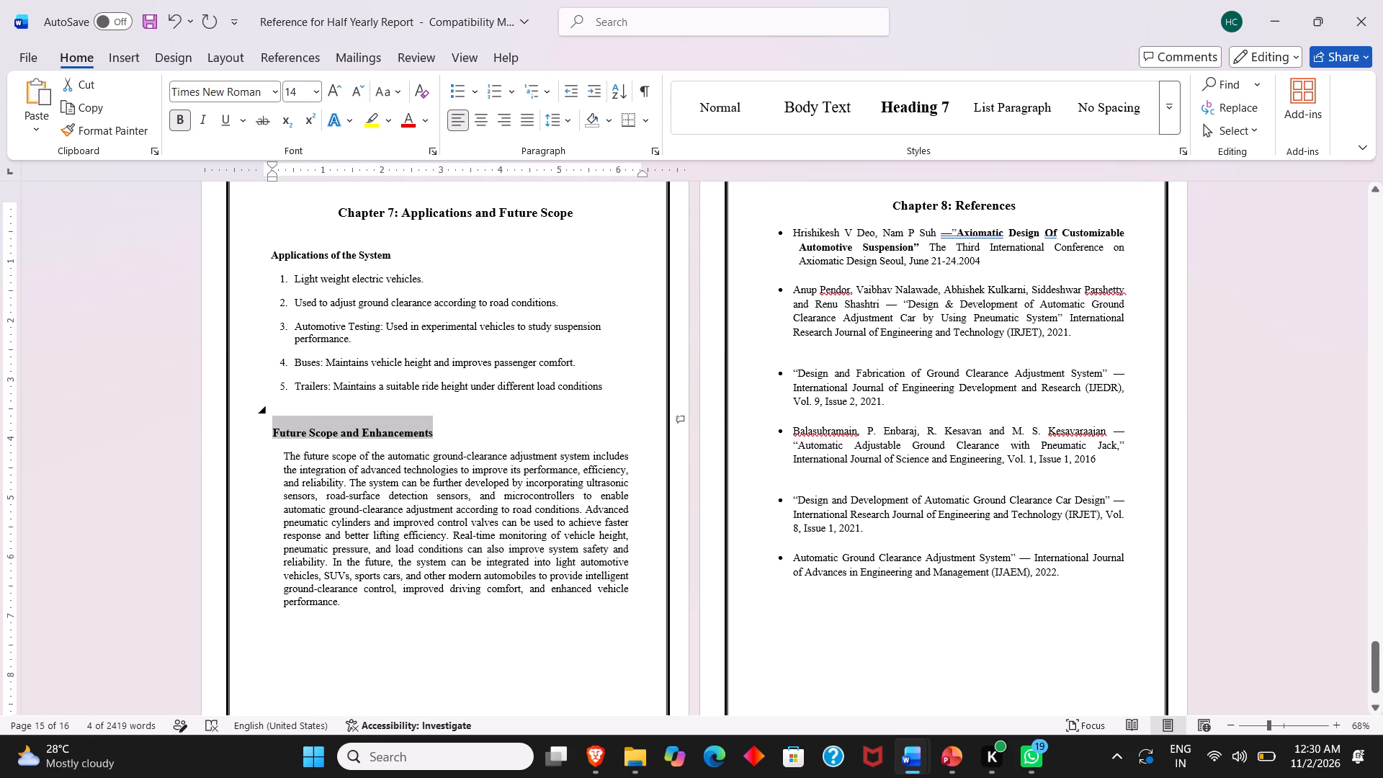
Check the page of Chapter 7 and set the page numbers of the "Applications" and "Expected Outcomes" index entries to 15.
{"action": "scroll", "coordinate": [552, 446], "scroll_direction": "down", "scroll_amount": 4}
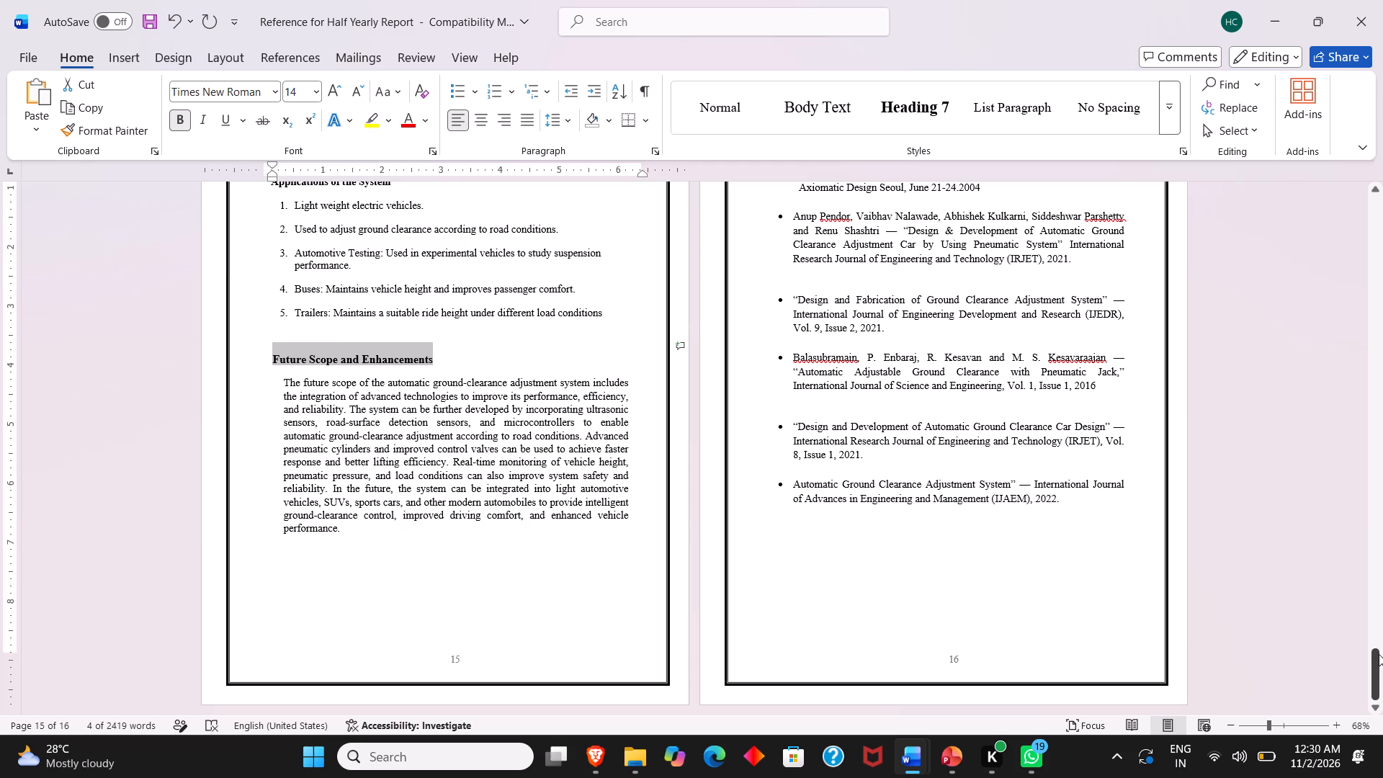
{"action": "left_click_drag", "start_coordinate": [1380, 654], "coordinate": [1310, 326]}
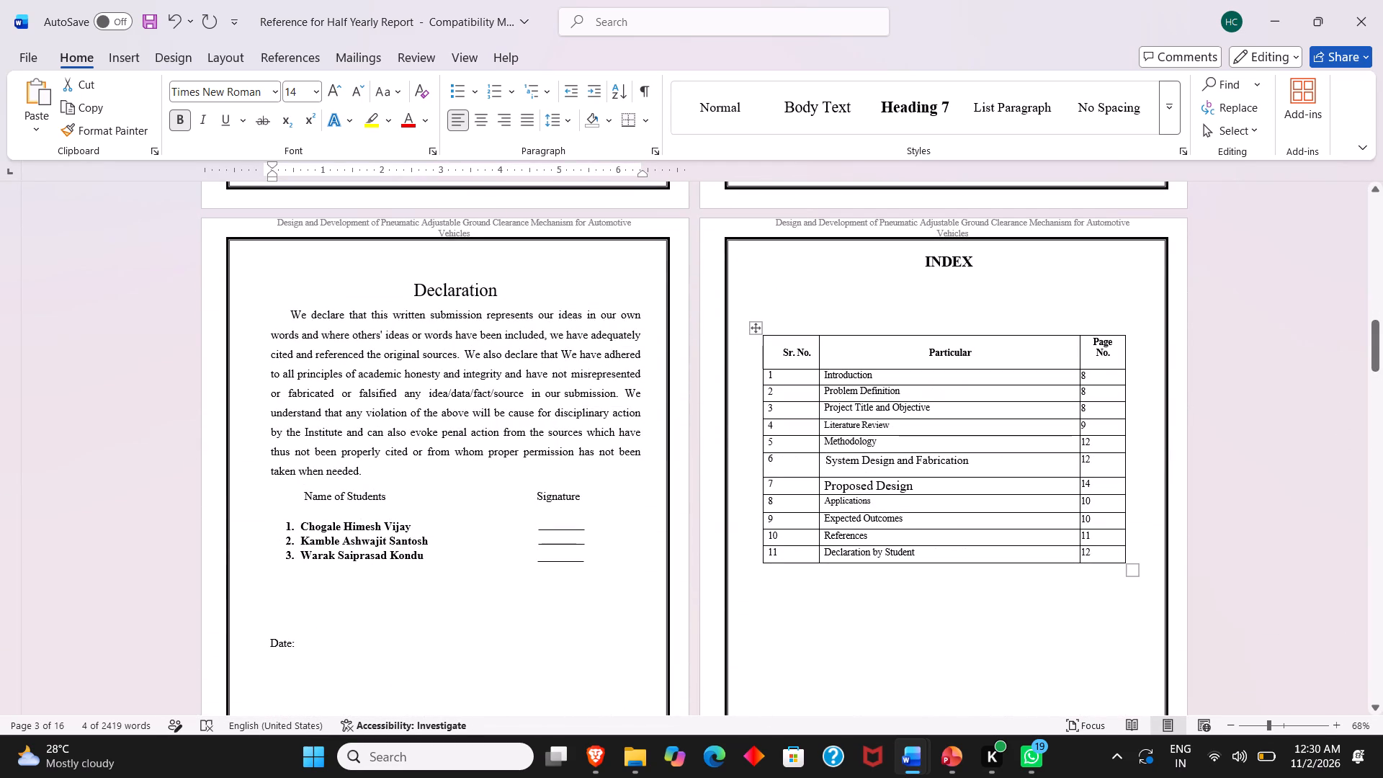
{"action": "left_click", "coordinate": [1100, 504]}
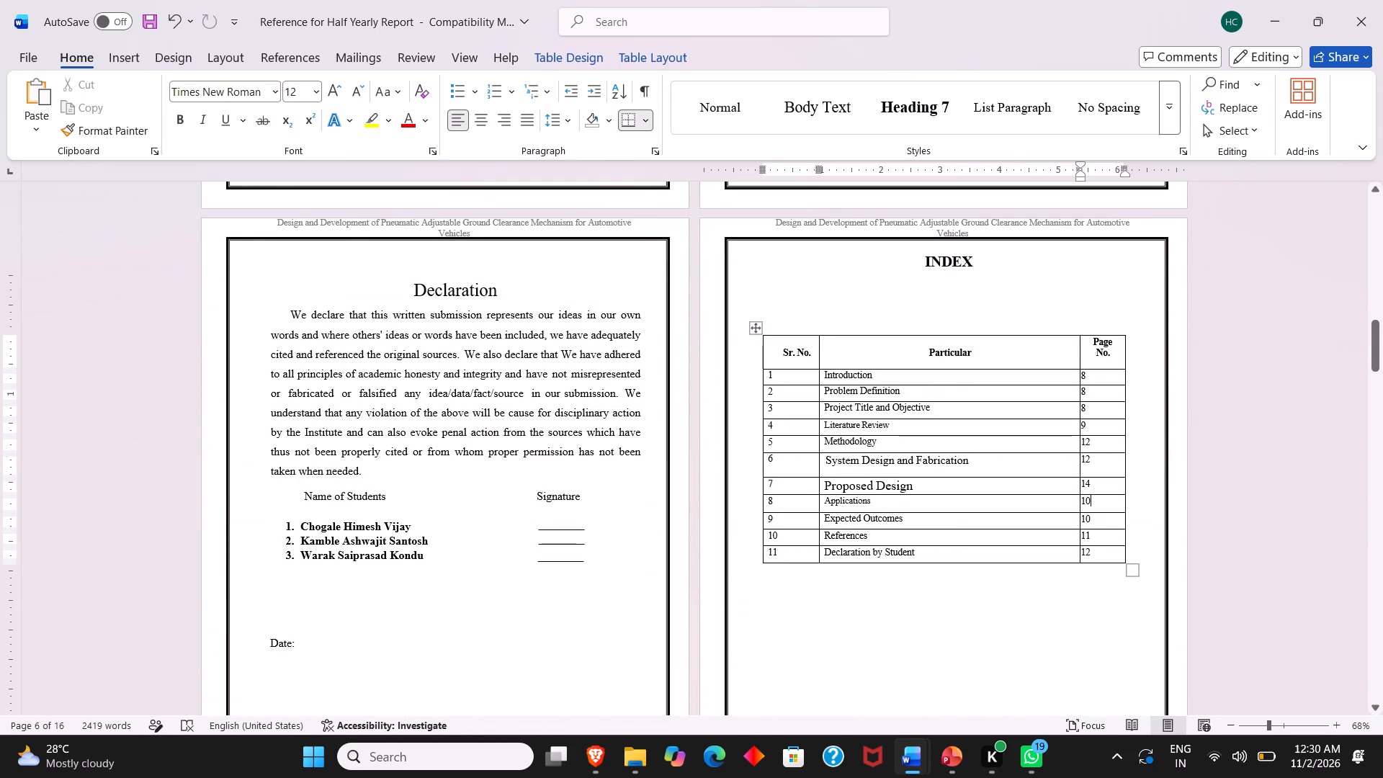
{"action": "key", "text": "BackSpace"}
{"action": "key", "text": "5"}
{"action": "left_click", "coordinate": [1101, 519]}
{"action": "key", "text": "BackSpace"}
{"action": "key", "text": "5"}
Replace the "Expected Outcomes" entry in index row 9 with the copied "Future Scope and Enhancements" text.
{"action": "left_click_drag", "start_coordinate": [910, 517], "coordinate": [820, 515]}
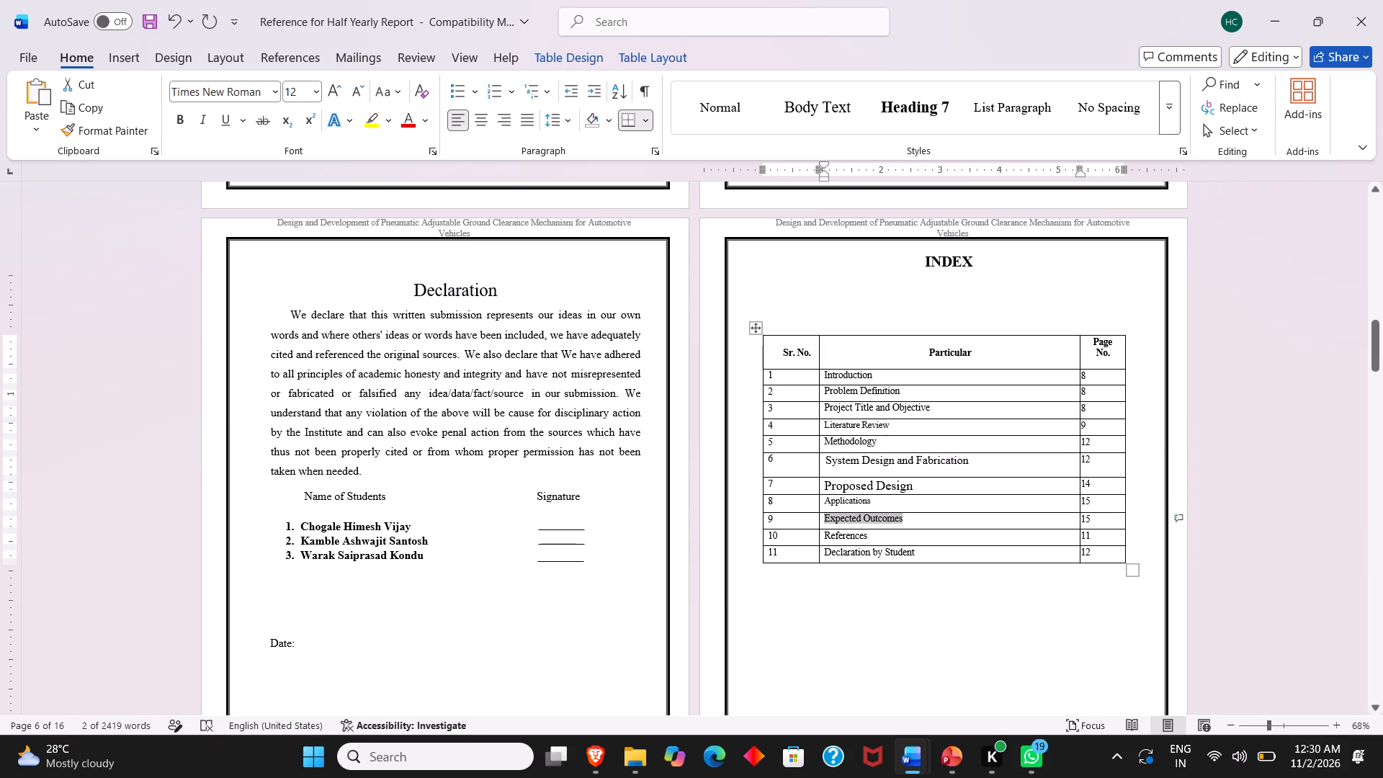
{"action": "key", "text": "ctrl+v"}
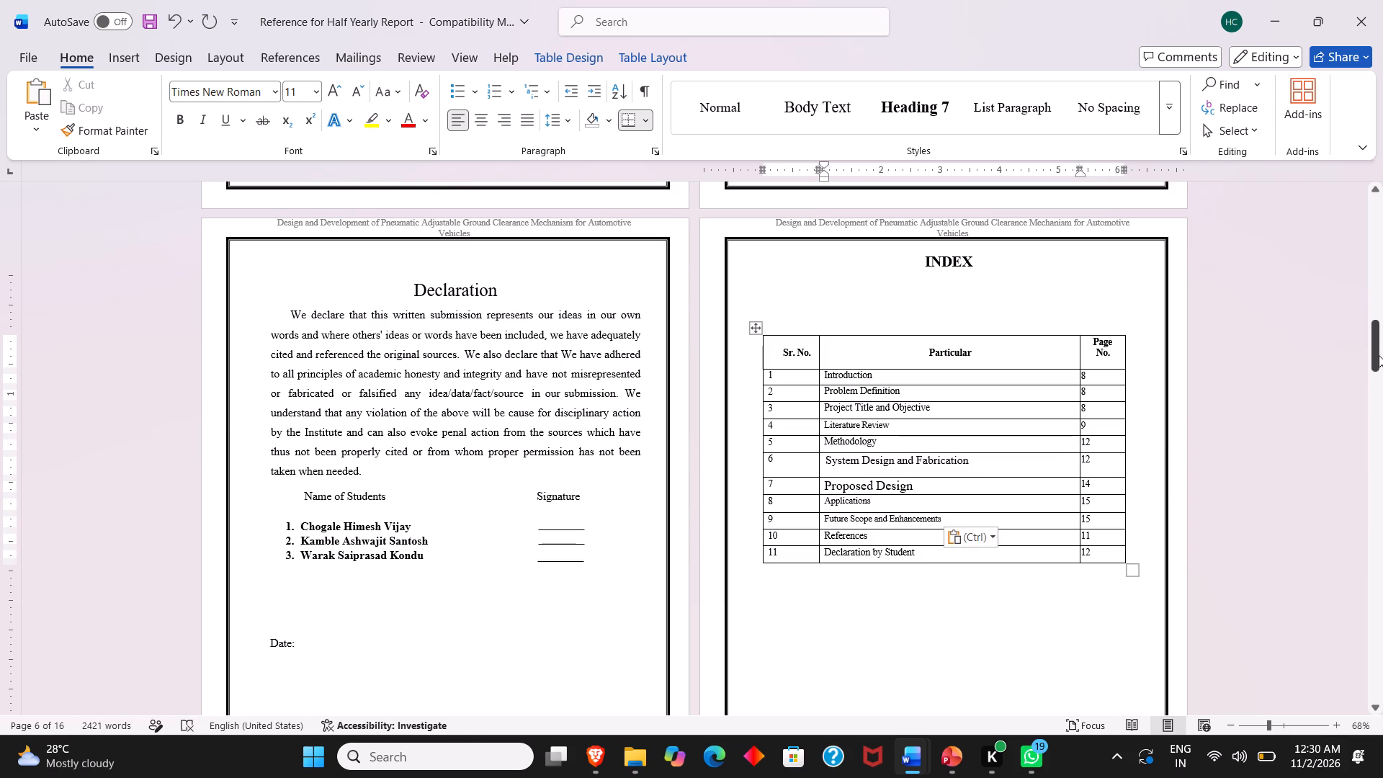
Check the page of Chapter 8 and set the page number of the "References" index entry to 16.
{"action": "left_click_drag", "start_coordinate": [1379, 355], "coordinate": [1375, 728]}
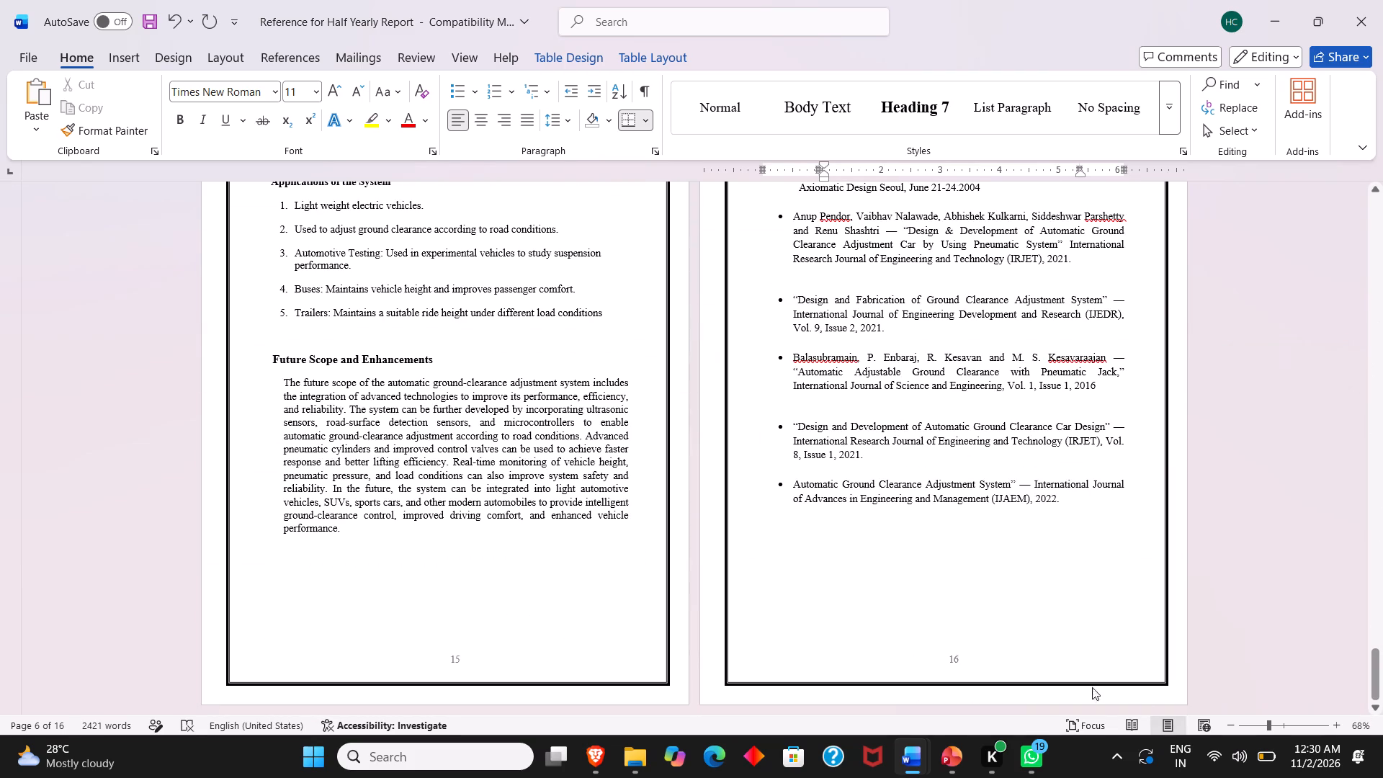
{"action": "scroll", "coordinate": [895, 620], "scroll_direction": "up", "scroll_amount": 5}
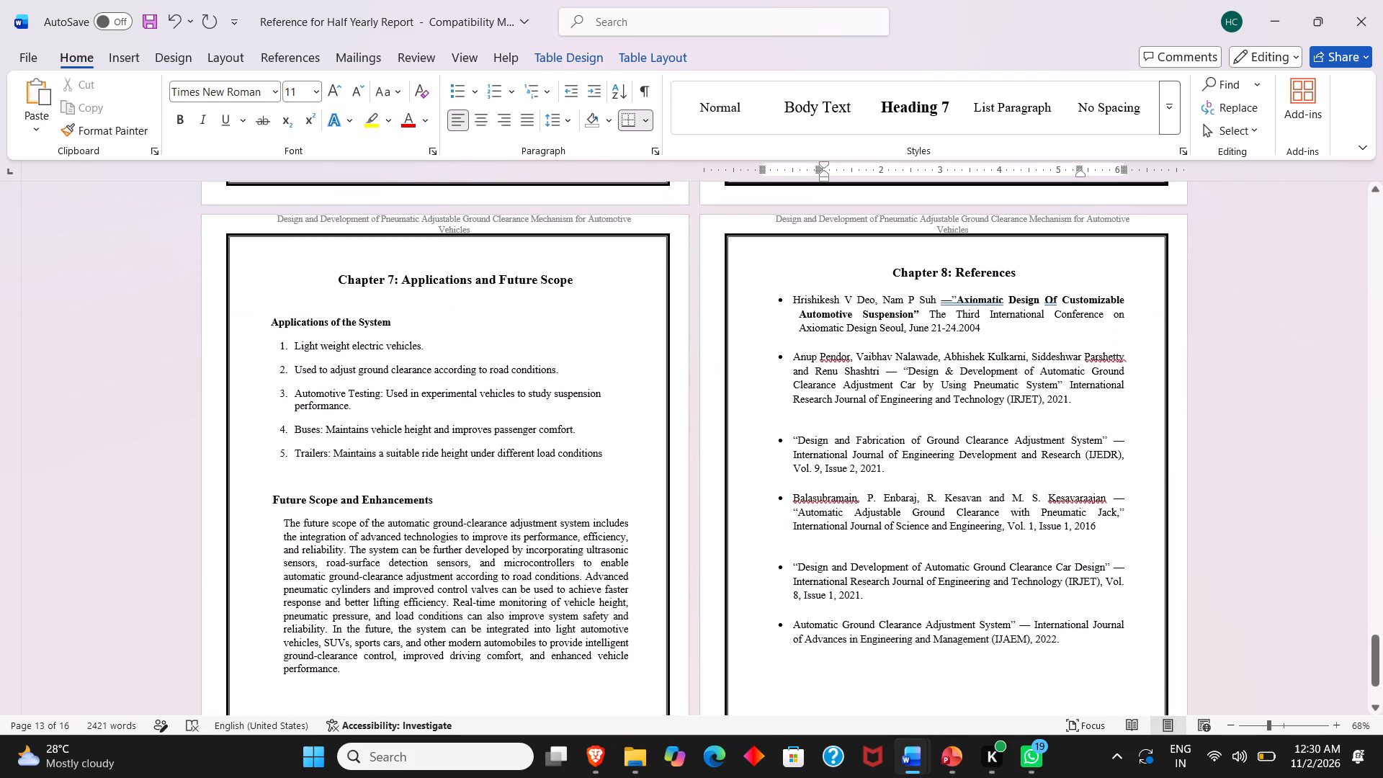
{"action": "scroll", "coordinate": [917, 599], "scroll_direction": "down", "scroll_amount": 4}
{"action": "left_click_drag", "start_coordinate": [1377, 676], "coordinate": [1364, 455]}
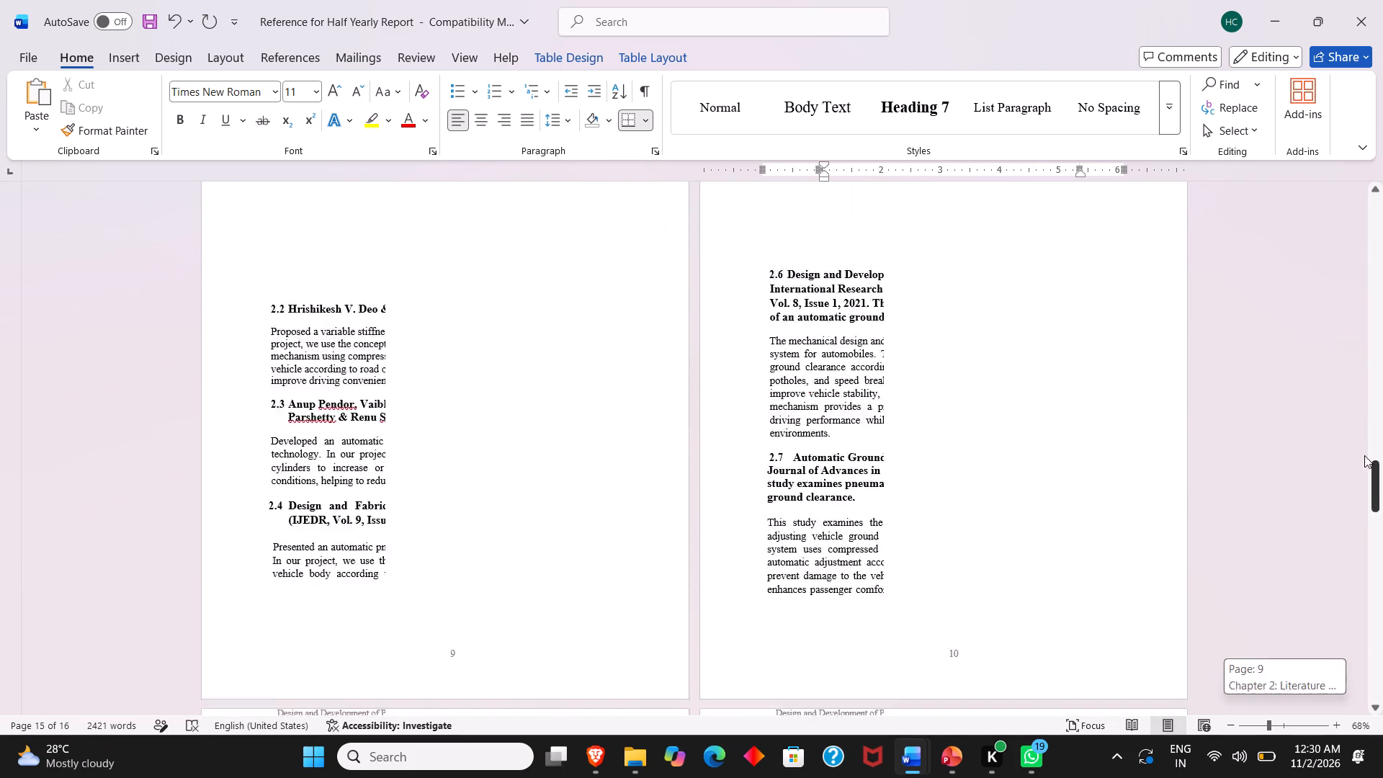
{"action": "left_click_drag", "start_coordinate": [1364, 455], "coordinate": [1382, 375]}
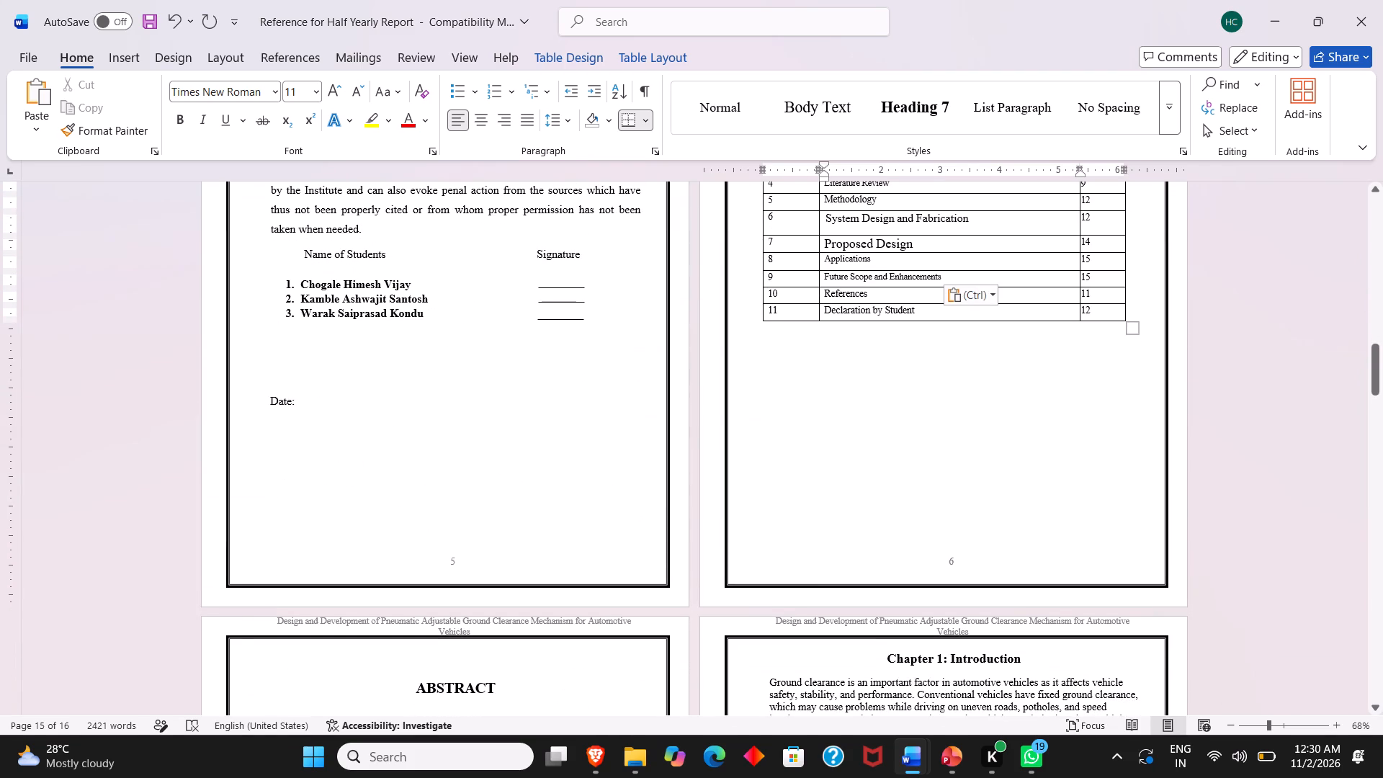
{"action": "left_click", "coordinate": [1098, 295]}
{"action": "key", "text": "BackSpace"}
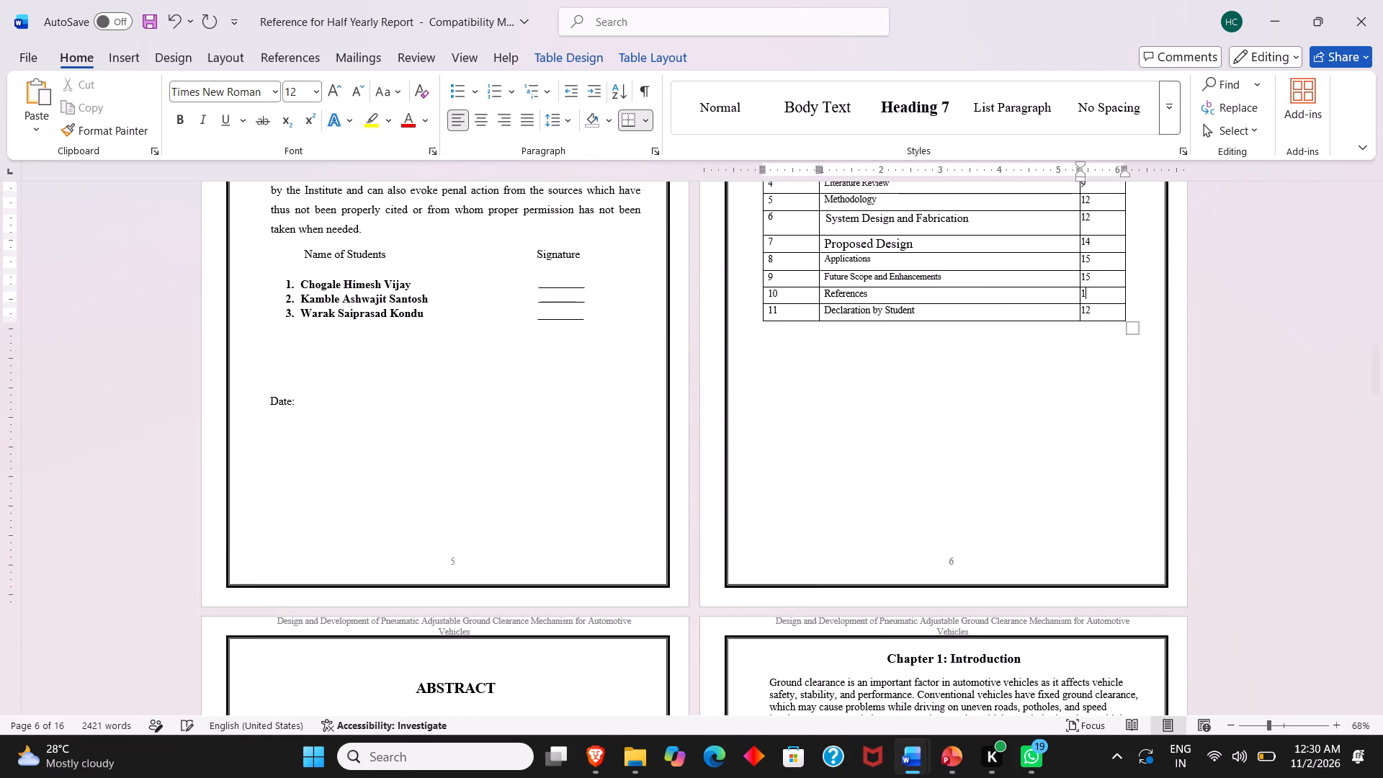
{"action": "key", "text": "6"}
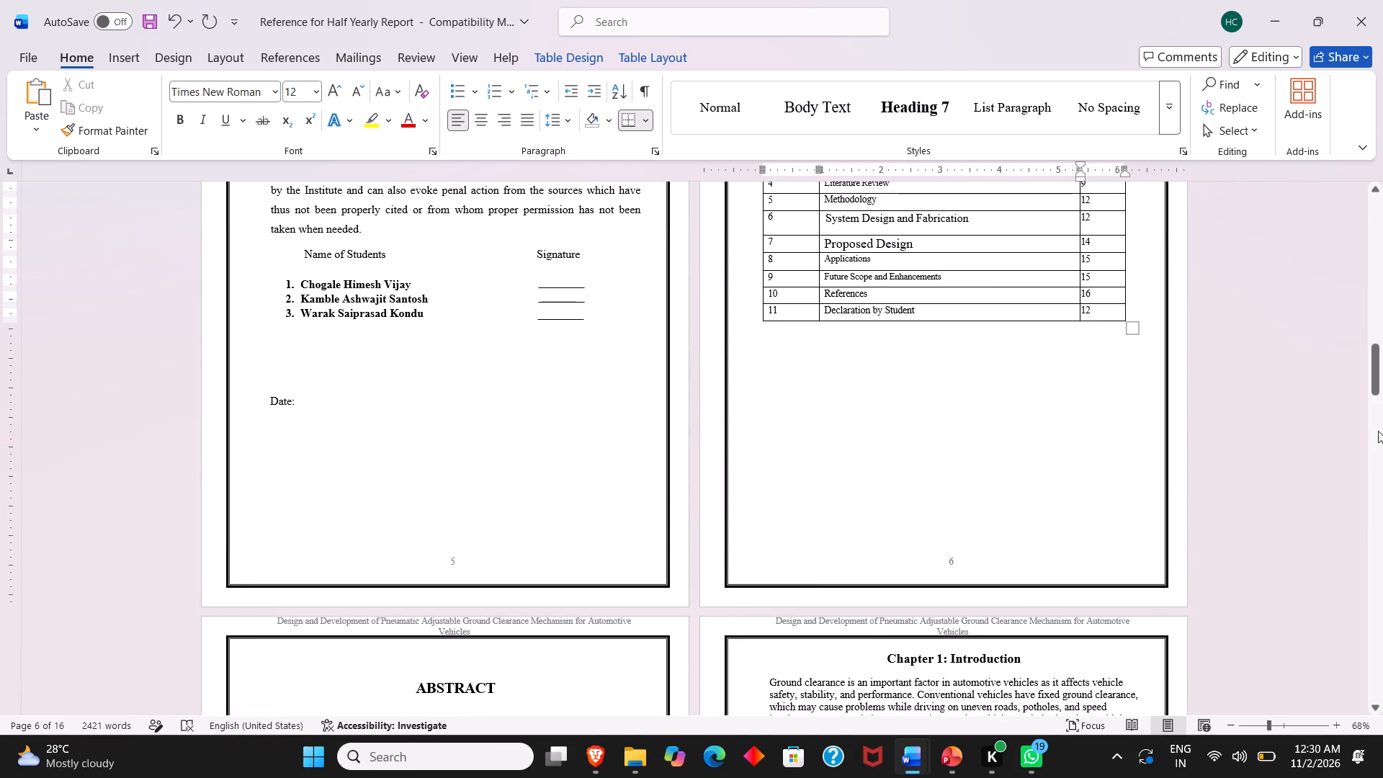
Set the font size of all entries in the index table's Particular column, rows 1 to 11, to 12.
{"action": "left_click_drag", "start_coordinate": [1382, 367], "coordinate": [1382, 737]}
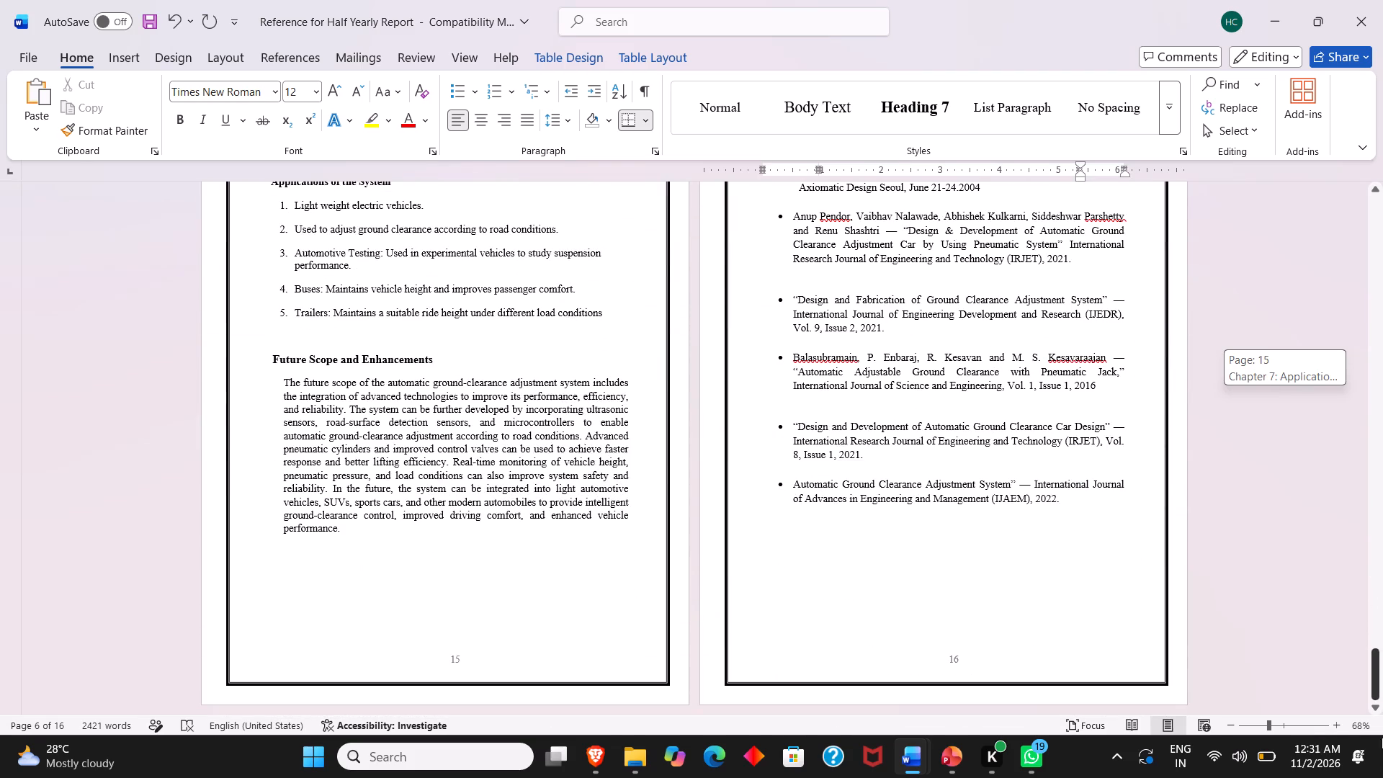
{"action": "left_click_drag", "start_coordinate": [1382, 737], "coordinate": [1338, 173]}
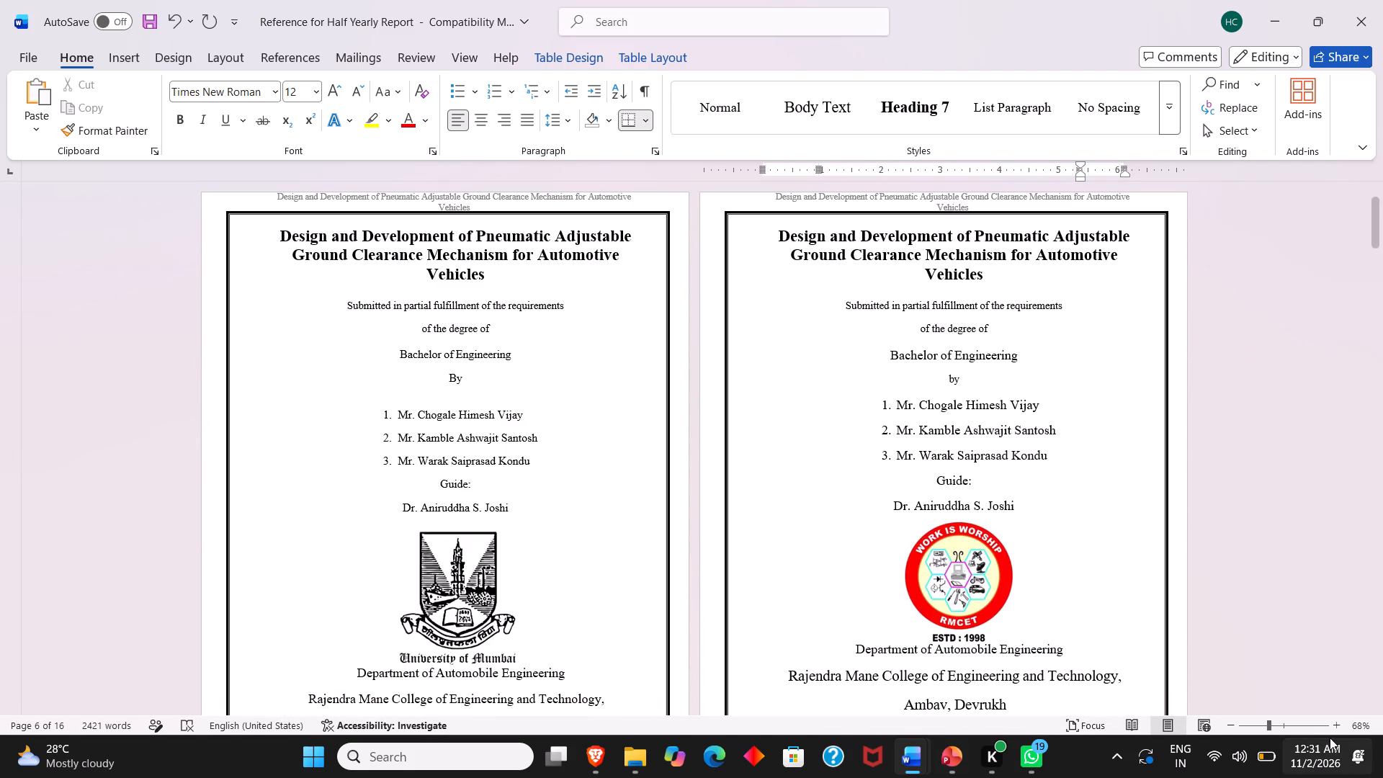
{"action": "left_click", "coordinate": [1285, 723]}
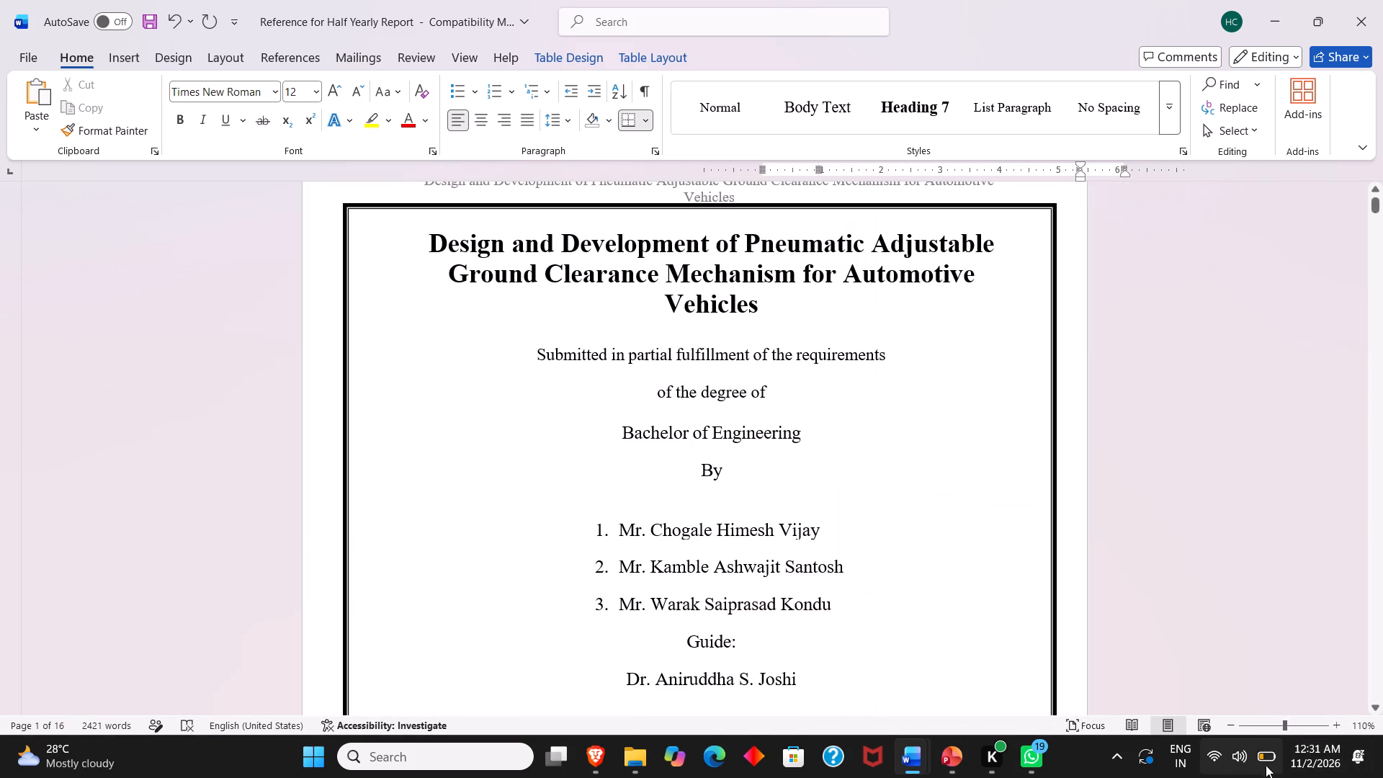
{"action": "scroll", "coordinate": [684, 419], "scroll_direction": "up", "scroll_amount": 2}
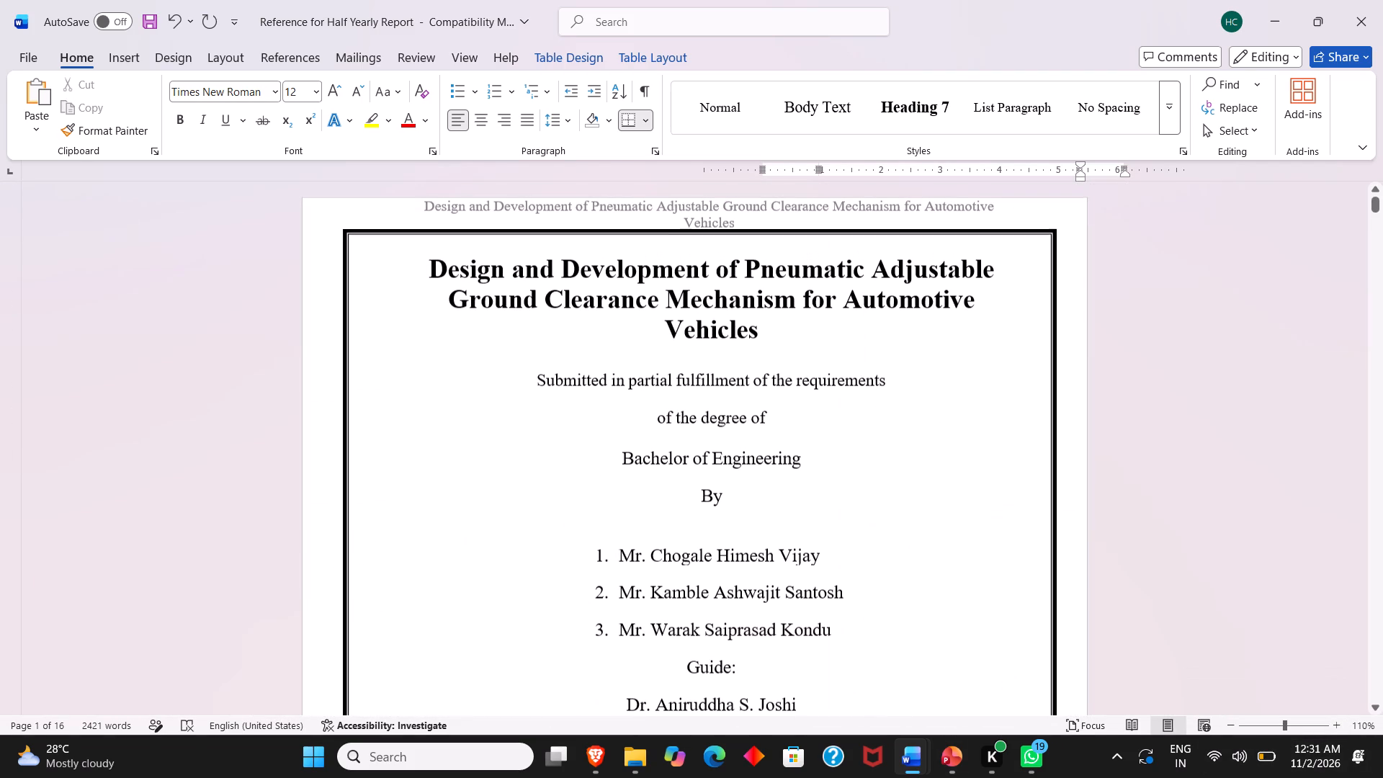
{"action": "scroll", "coordinate": [682, 382], "scroll_direction": "up", "scroll_amount": 6}
{"action": "left_click_drag", "start_coordinate": [1377, 203], "coordinate": [1375, 244]}
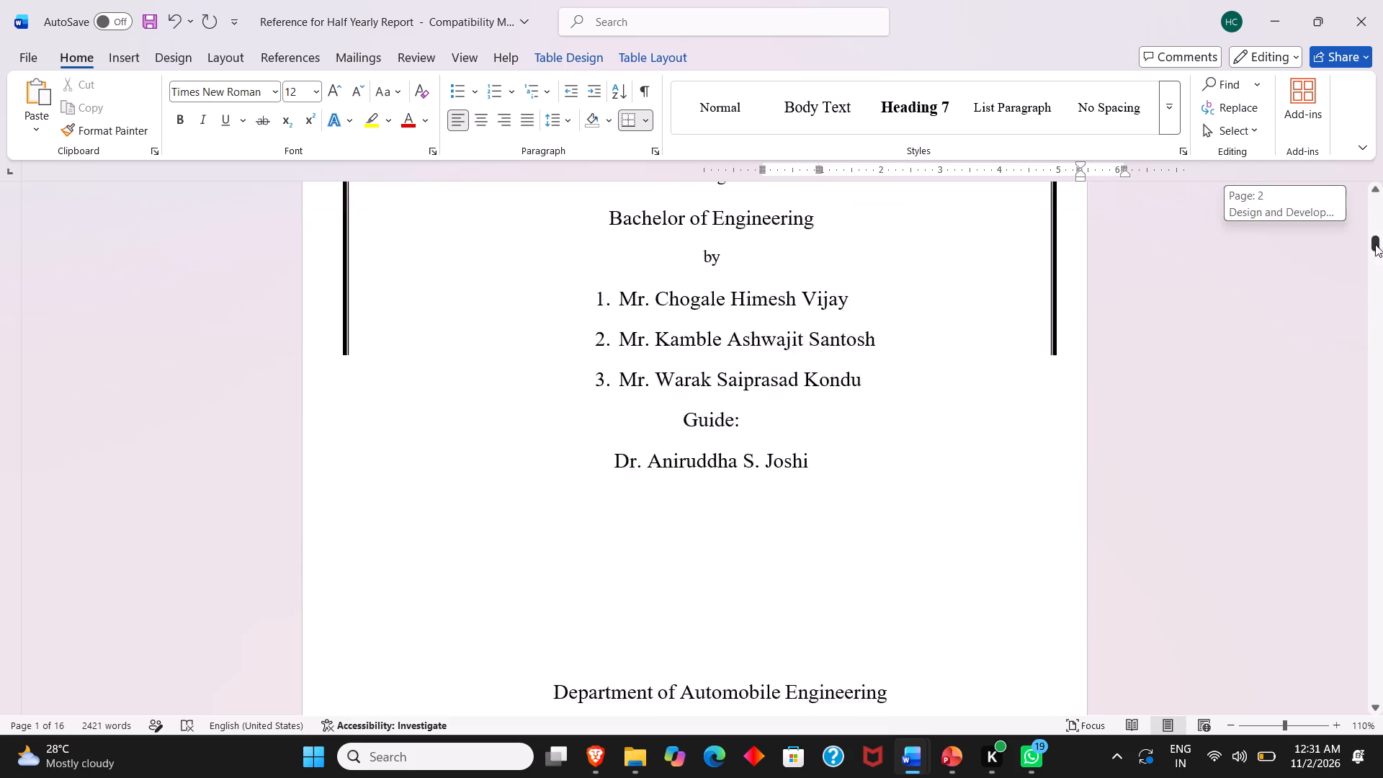
{"action": "left_click_drag", "start_coordinate": [1375, 244], "coordinate": [1370, 370]}
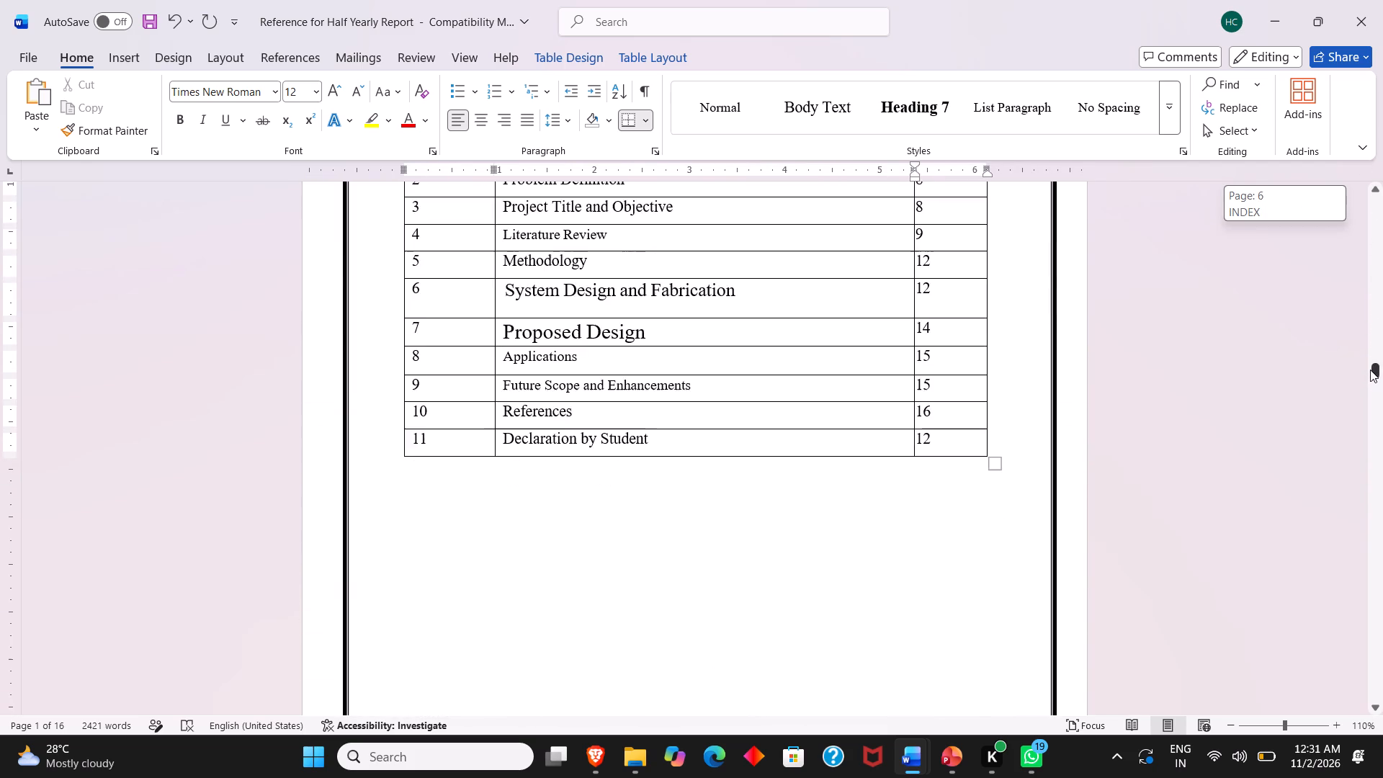
{"action": "left_click_drag", "start_coordinate": [1370, 370], "coordinate": [1370, 364]}
{"action": "left_click_drag", "start_coordinate": [648, 522], "coordinate": [520, 531]}
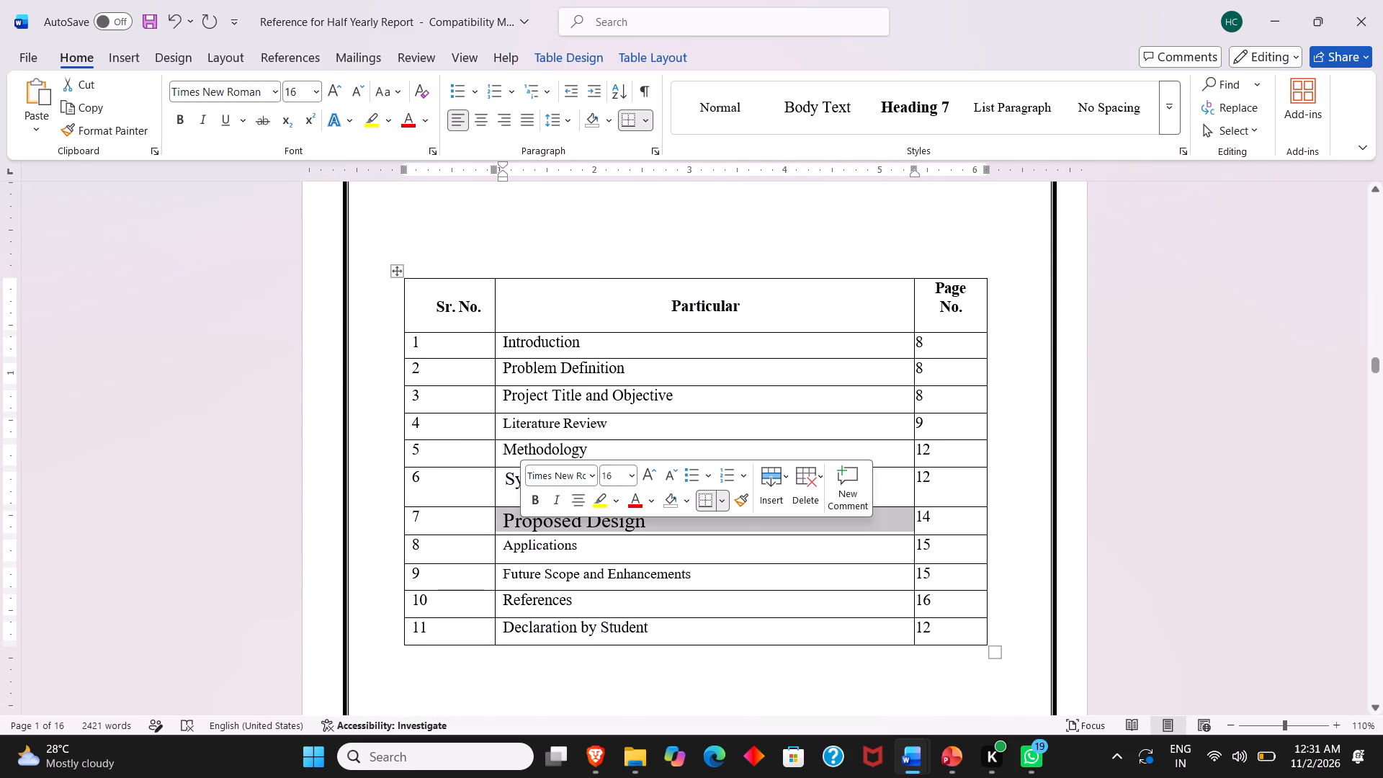
{"action": "left_click_drag", "start_coordinate": [576, 599], "coordinate": [526, 600]}
{"action": "left_click", "coordinate": [514, 577]}
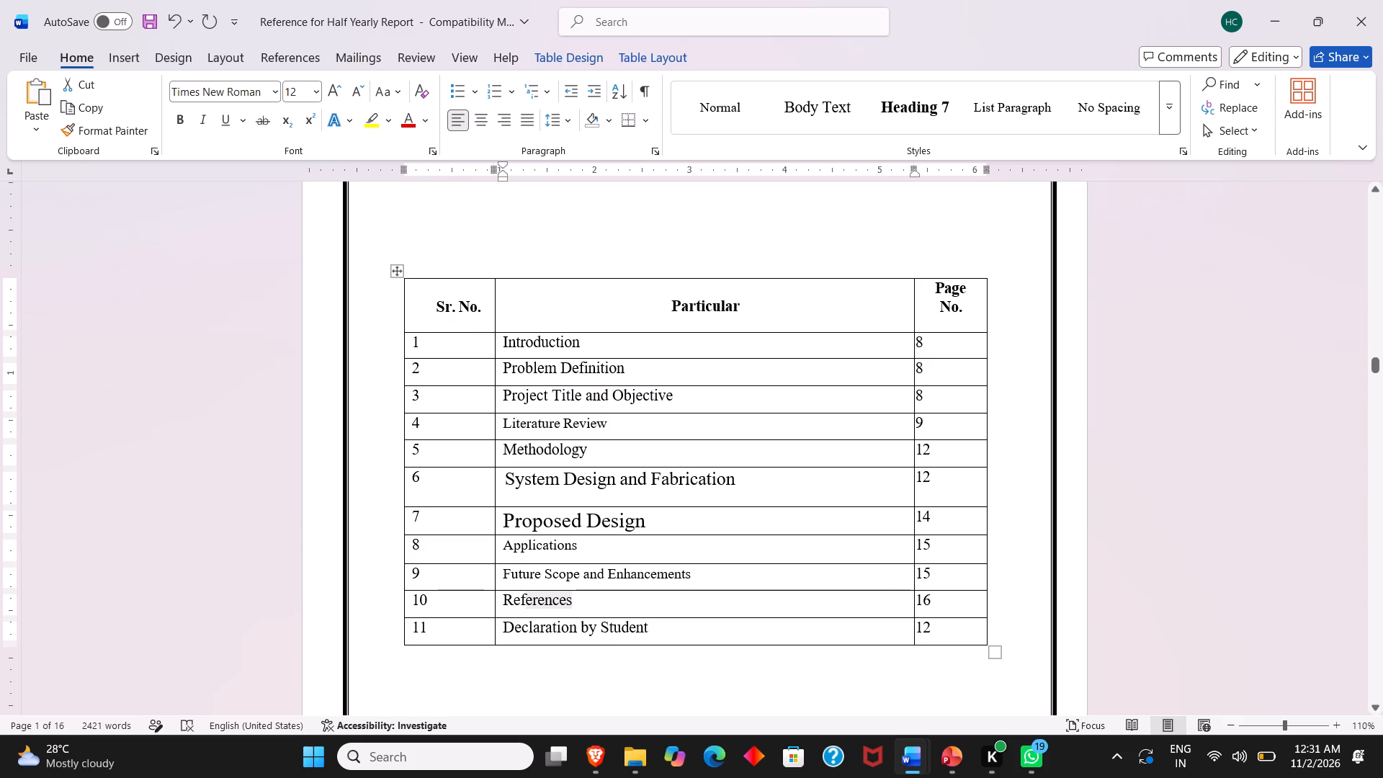
{"action": "left_click_drag", "start_coordinate": [666, 632], "coordinate": [559, 343]}
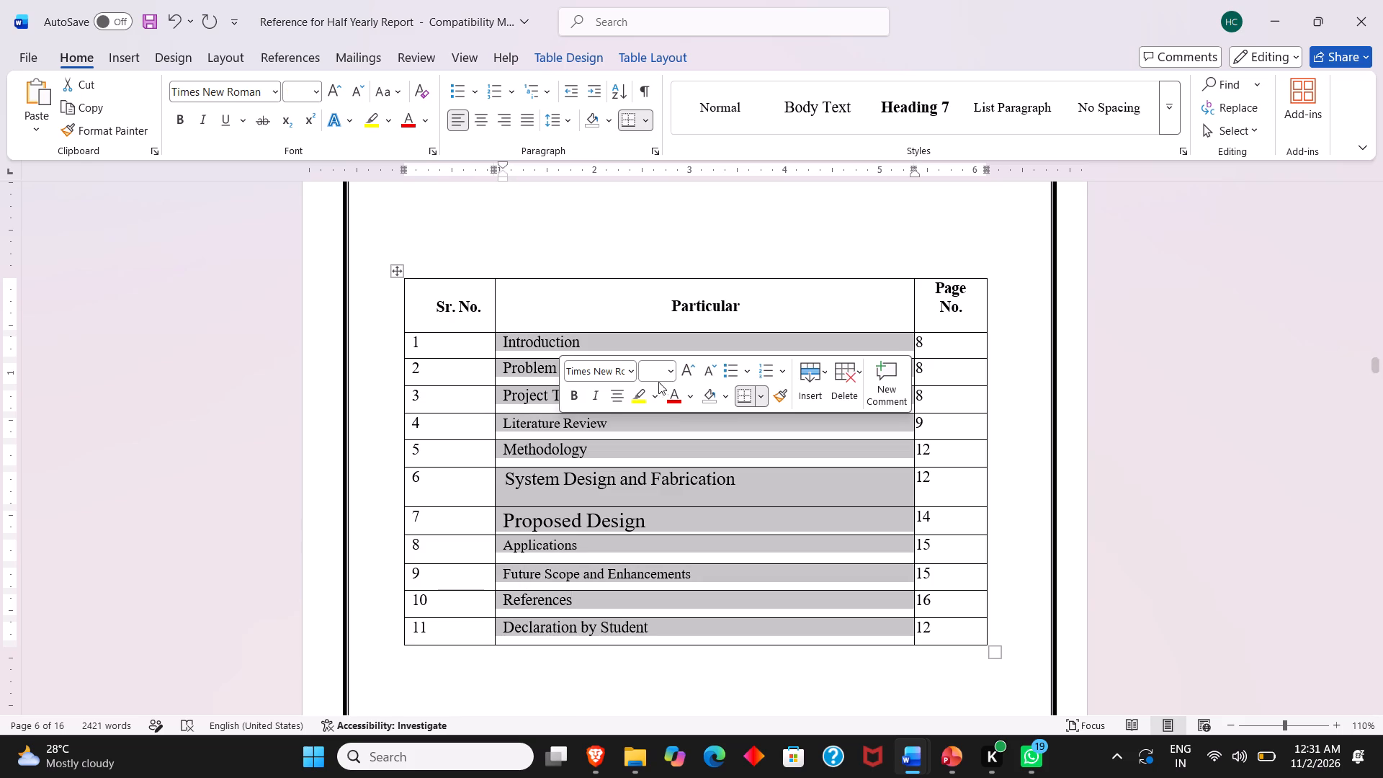
{"action": "left_click", "coordinate": [648, 375]}
{"action": "type", "text": "12"}
{"action": "key", "text": "Return"}
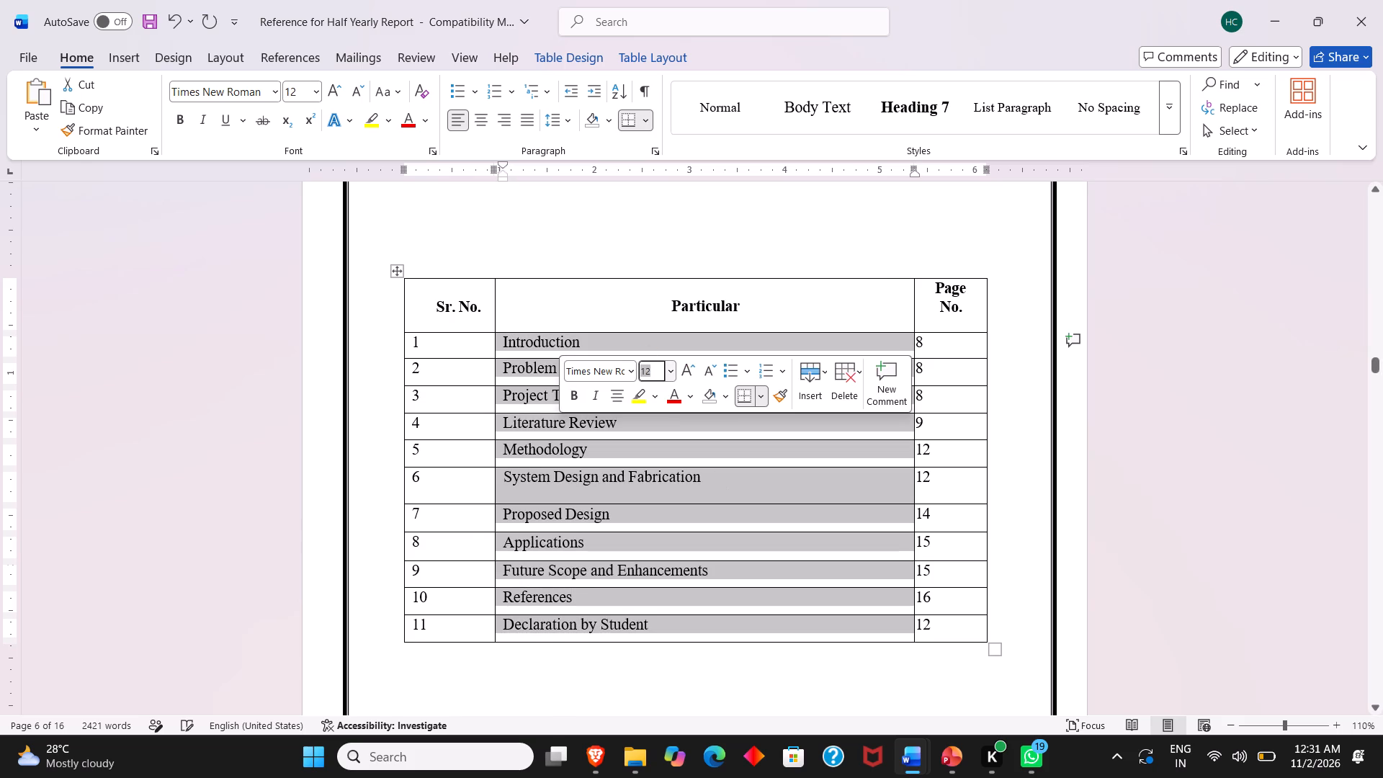
{"action": "left_click", "coordinate": [773, 695]}
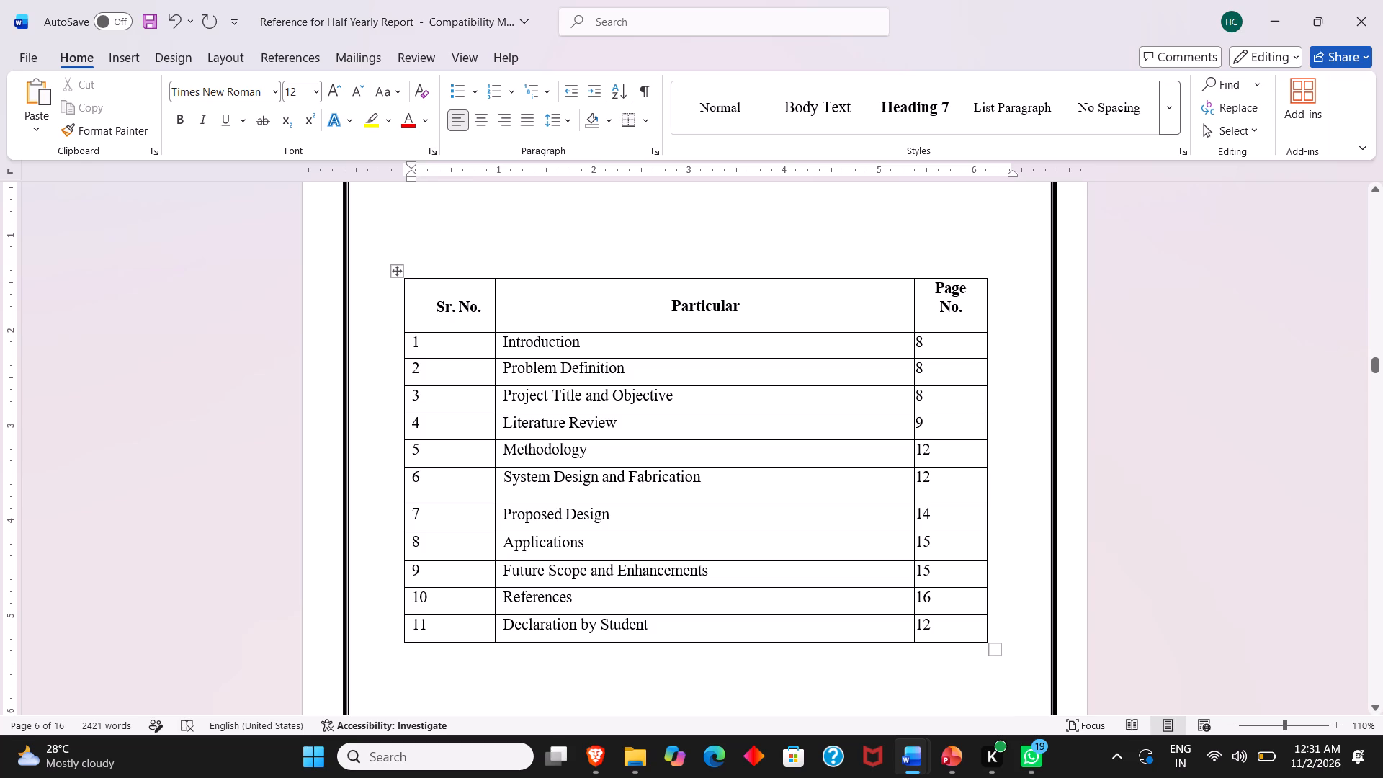
Centre the serial numbers and the page numbers of index rows 1 to 11 within their columns.
{"action": "left_click_drag", "start_coordinate": [412, 342], "coordinate": [434, 625]}
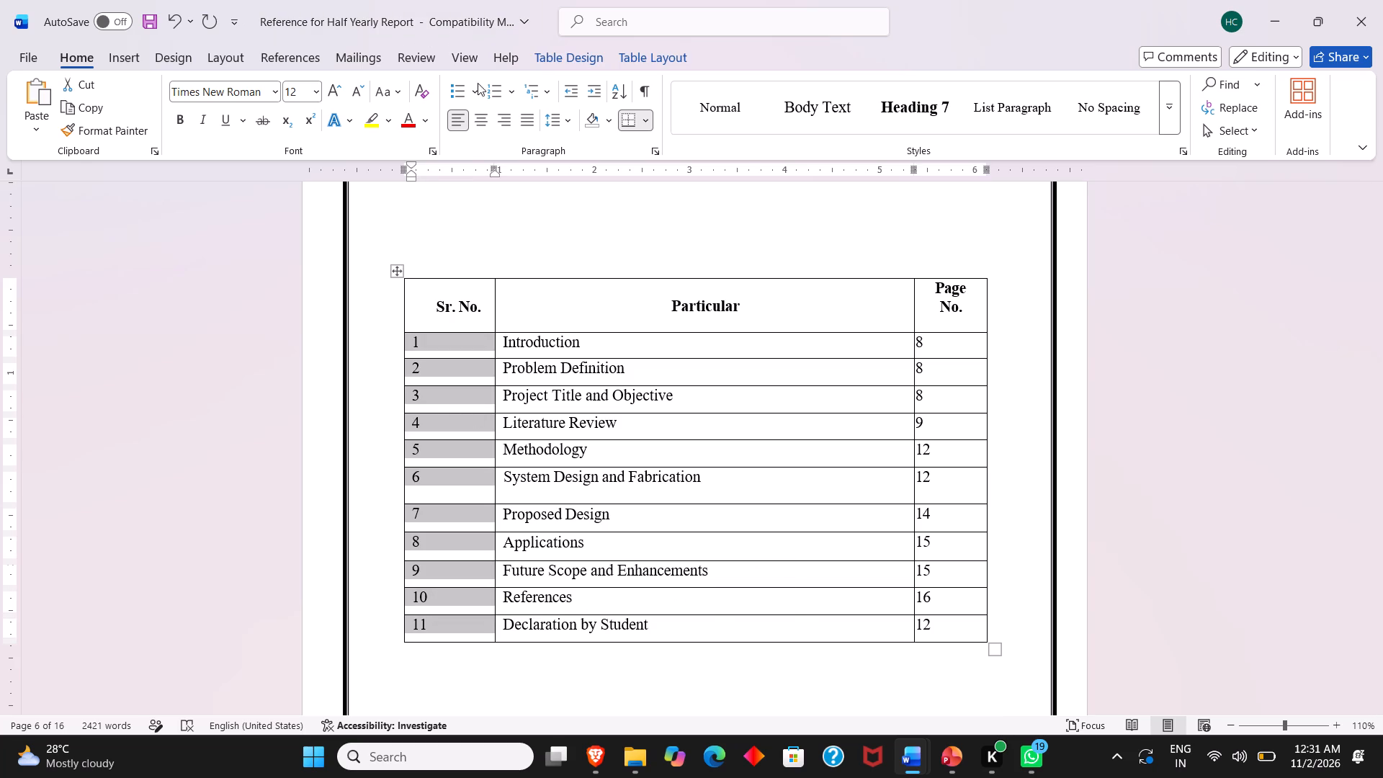
{"action": "left_click", "coordinate": [471, 140]}
{"action": "left_click", "coordinate": [477, 128]}
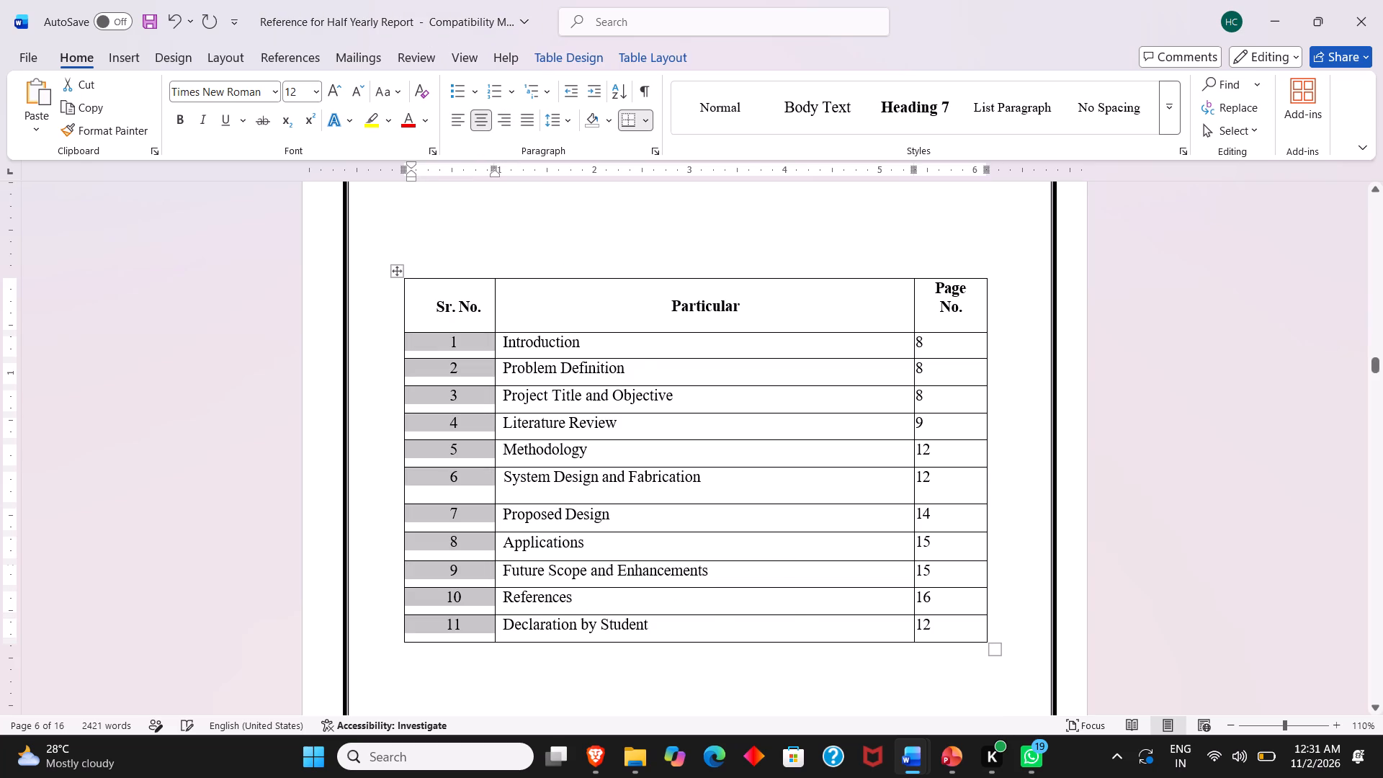
{"action": "left_click_drag", "start_coordinate": [916, 344], "coordinate": [952, 632]}
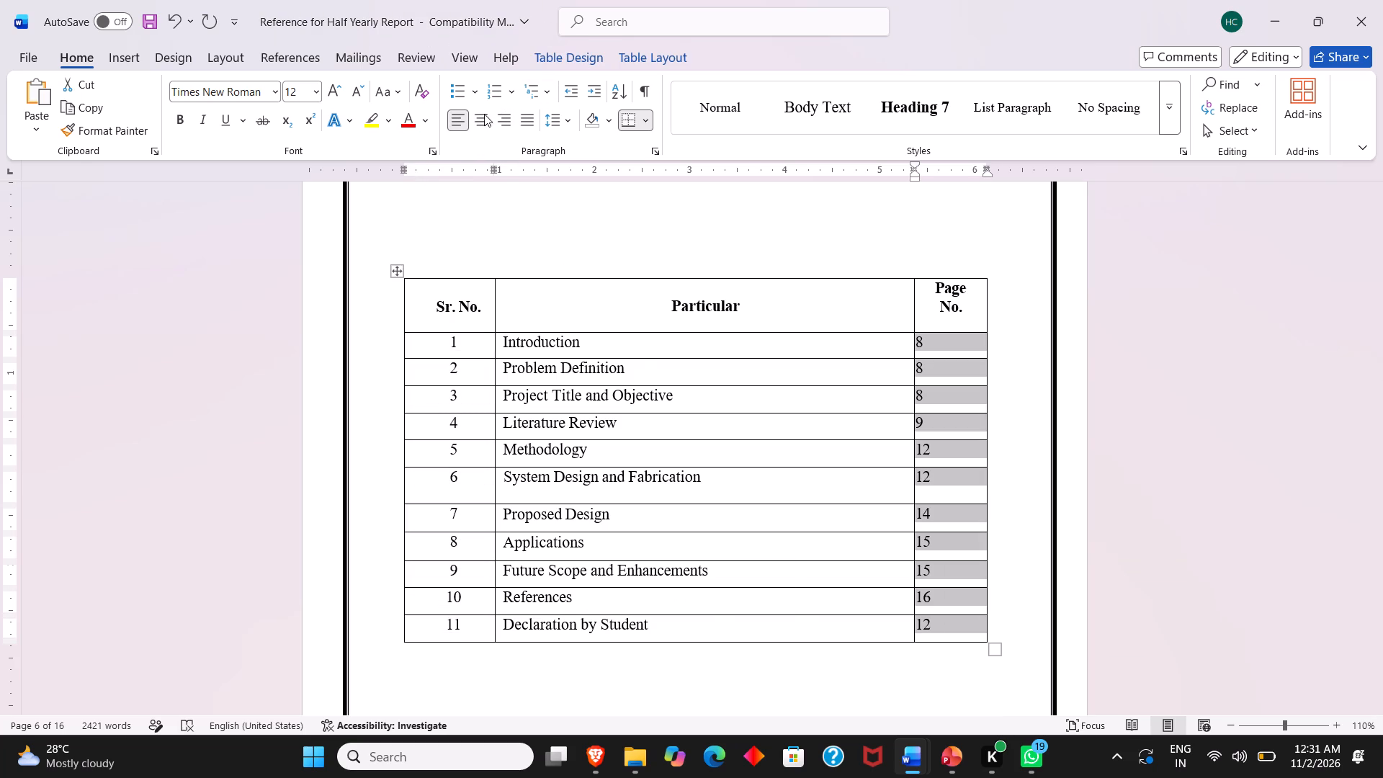
{"action": "left_click", "coordinate": [479, 120]}
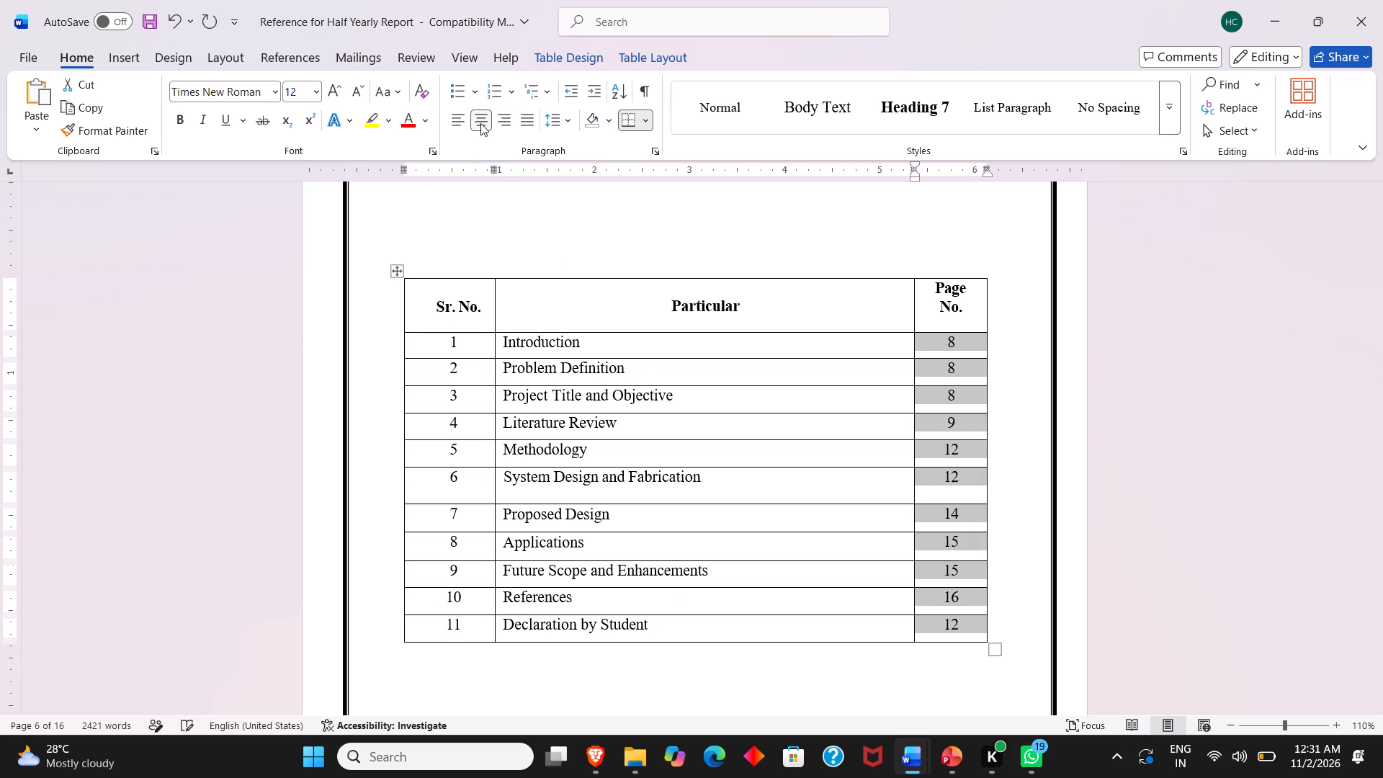
{"action": "left_click", "coordinate": [202, 344]}
{"action": "left_click", "coordinate": [1230, 440]}
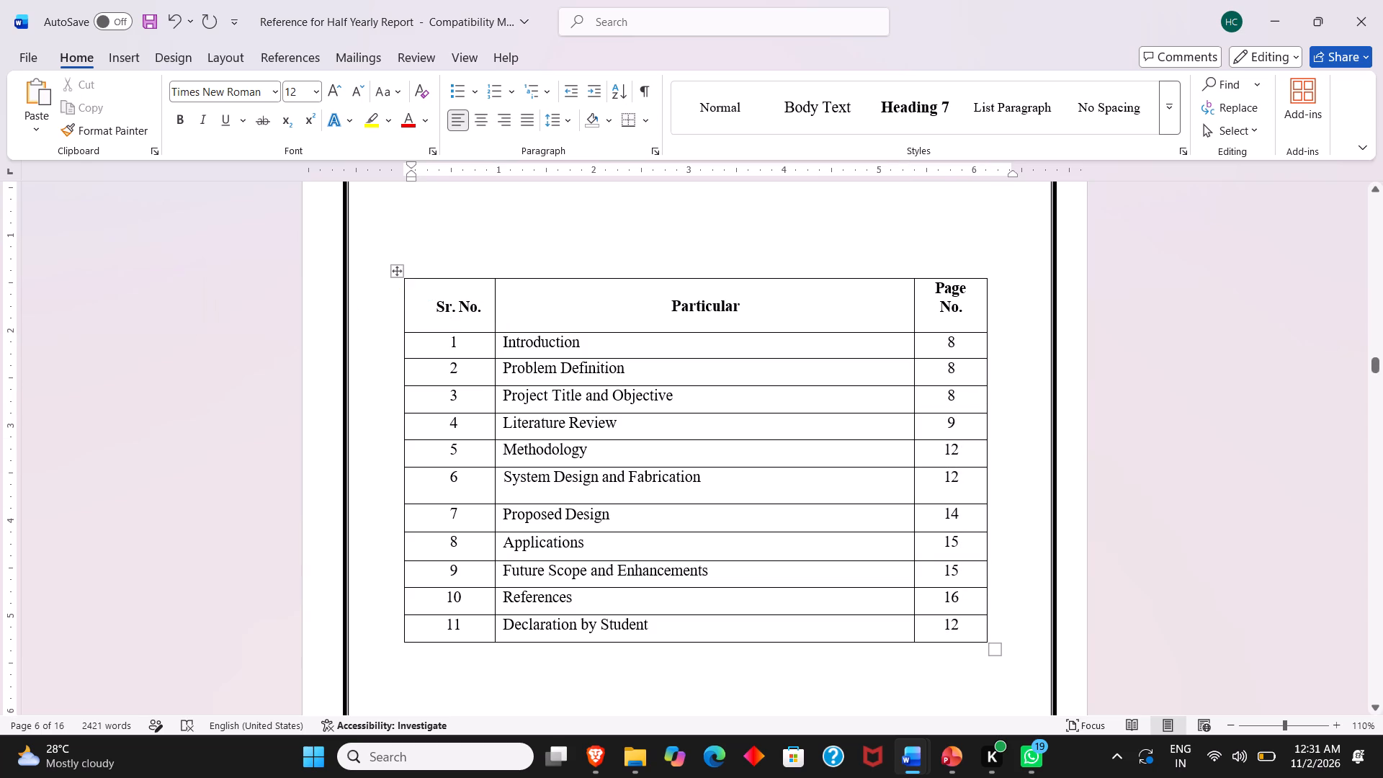
Remove the indent from the index table's "Page No." header and centre its text.
{"action": "left_click", "coordinate": [939, 295]}
{"action": "key", "text": "Return"}
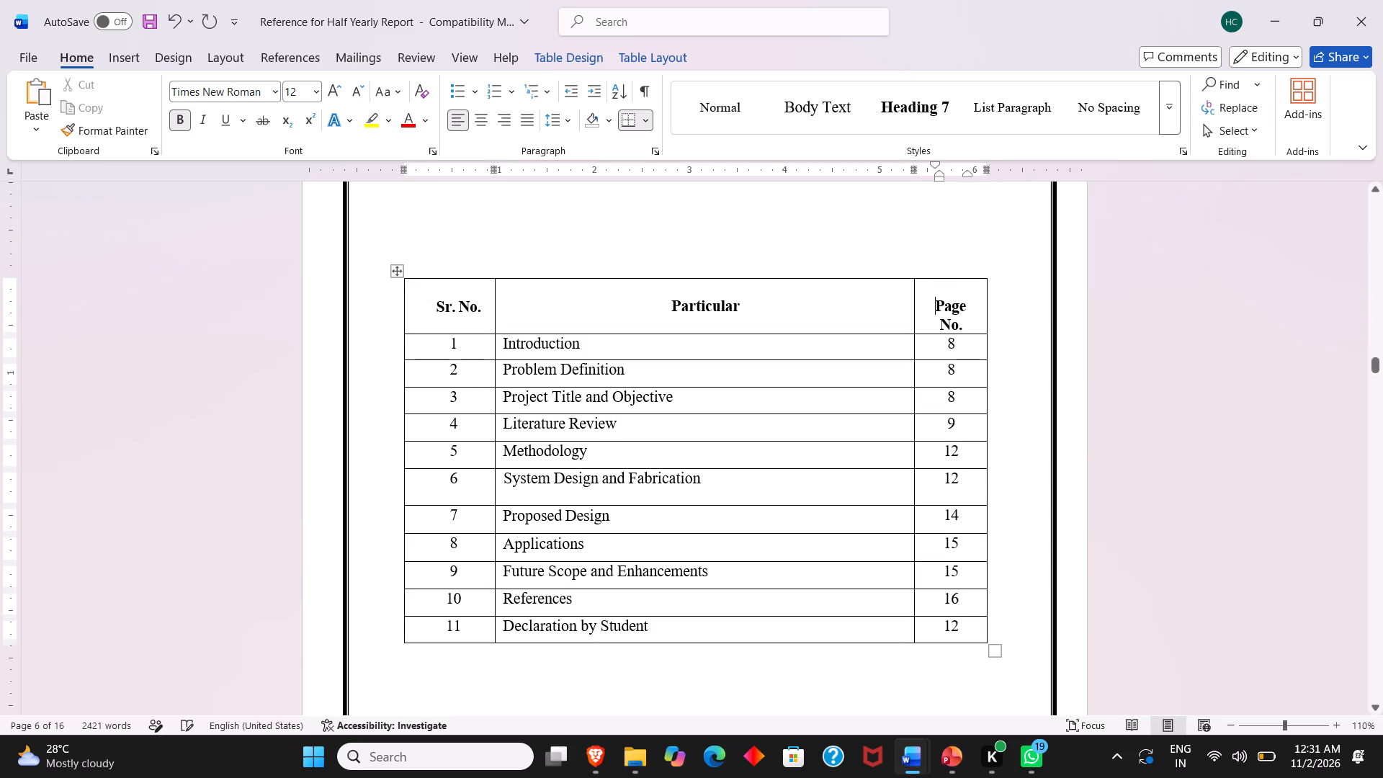
{"action": "key", "text": "BackSpace"}
{"action": "key", "text": "BackSpace"}
{"action": "key", "text": "BackSpace"}
{"action": "key", "text": "BackSpace"}
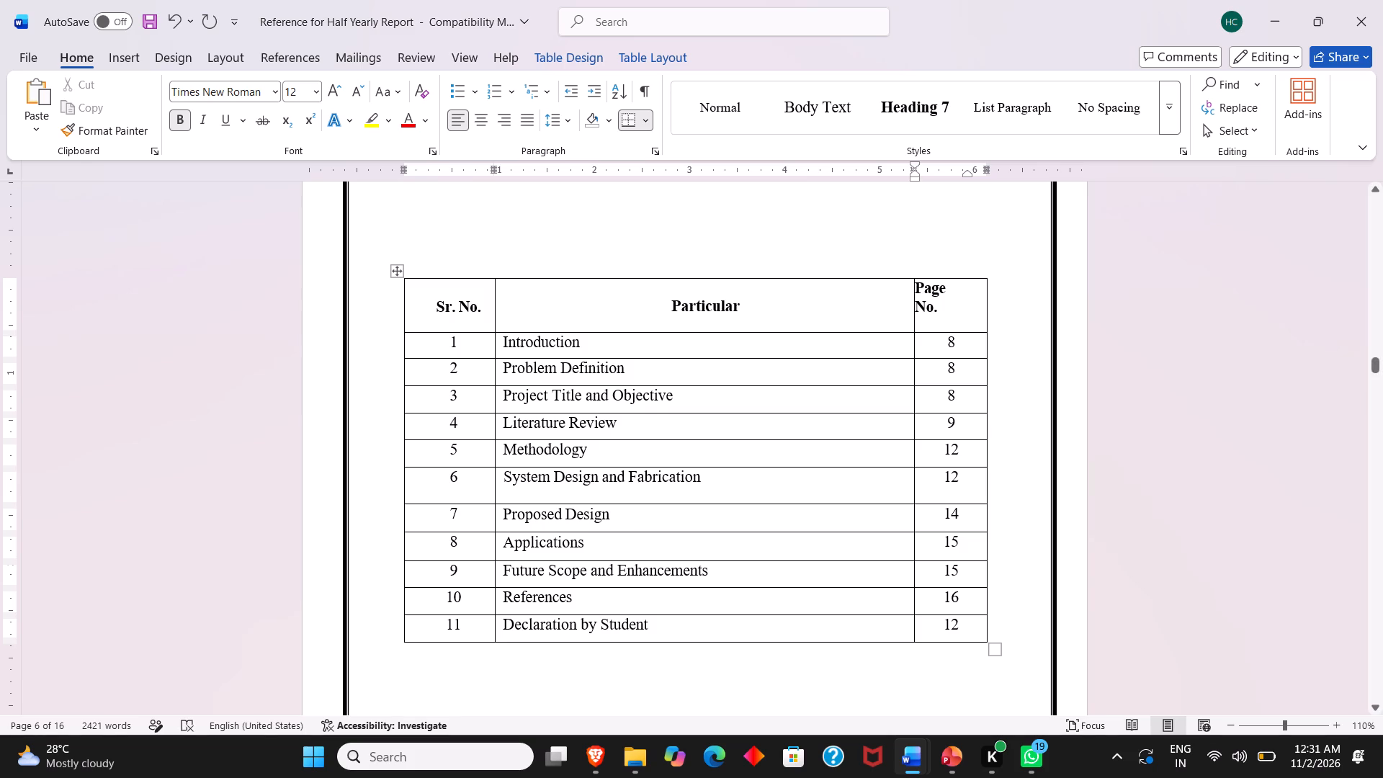
{"action": "left_click_drag", "start_coordinate": [942, 313], "coordinate": [908, 286]}
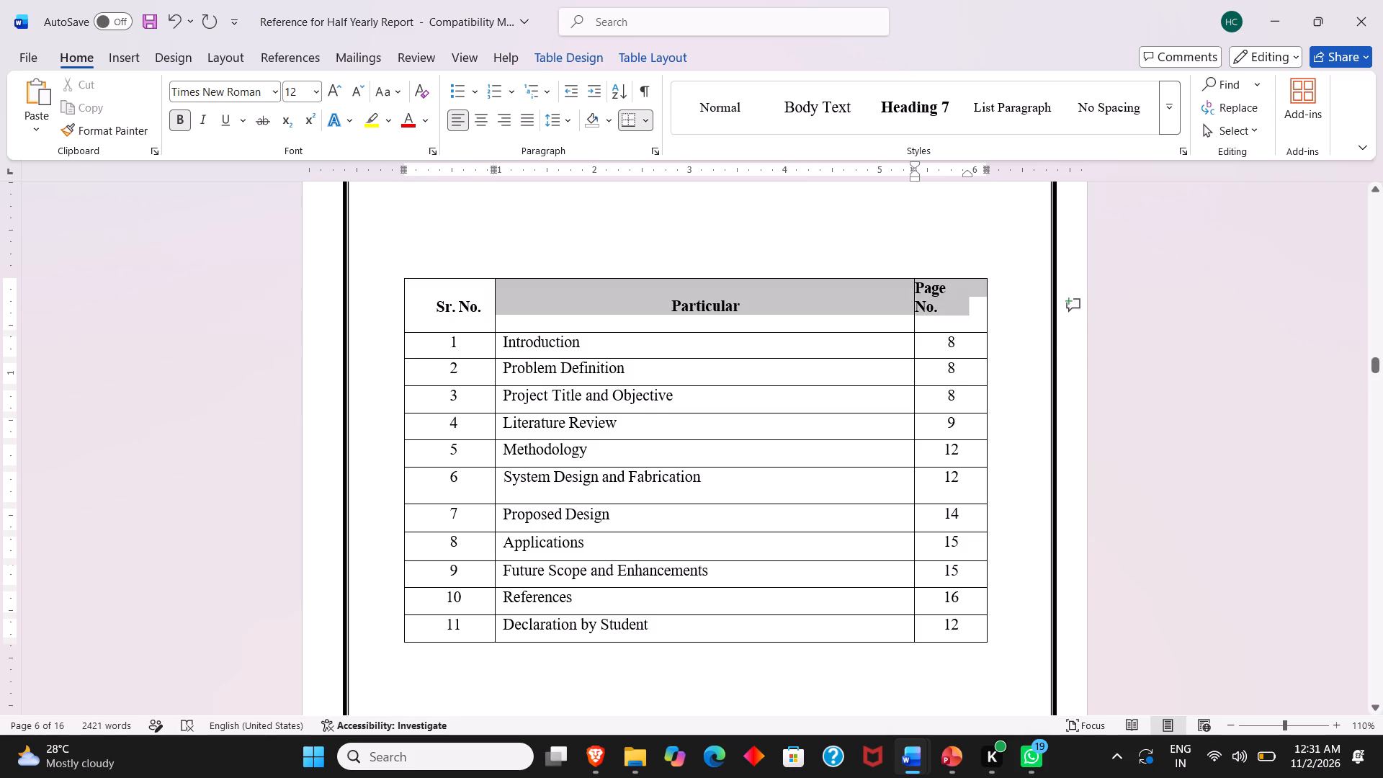
{"action": "left_click_drag", "start_coordinate": [908, 286], "coordinate": [907, 280]}
{"action": "left_click", "coordinate": [939, 286]}
{"action": "left_click_drag", "start_coordinate": [952, 300], "coordinate": [938, 295]}
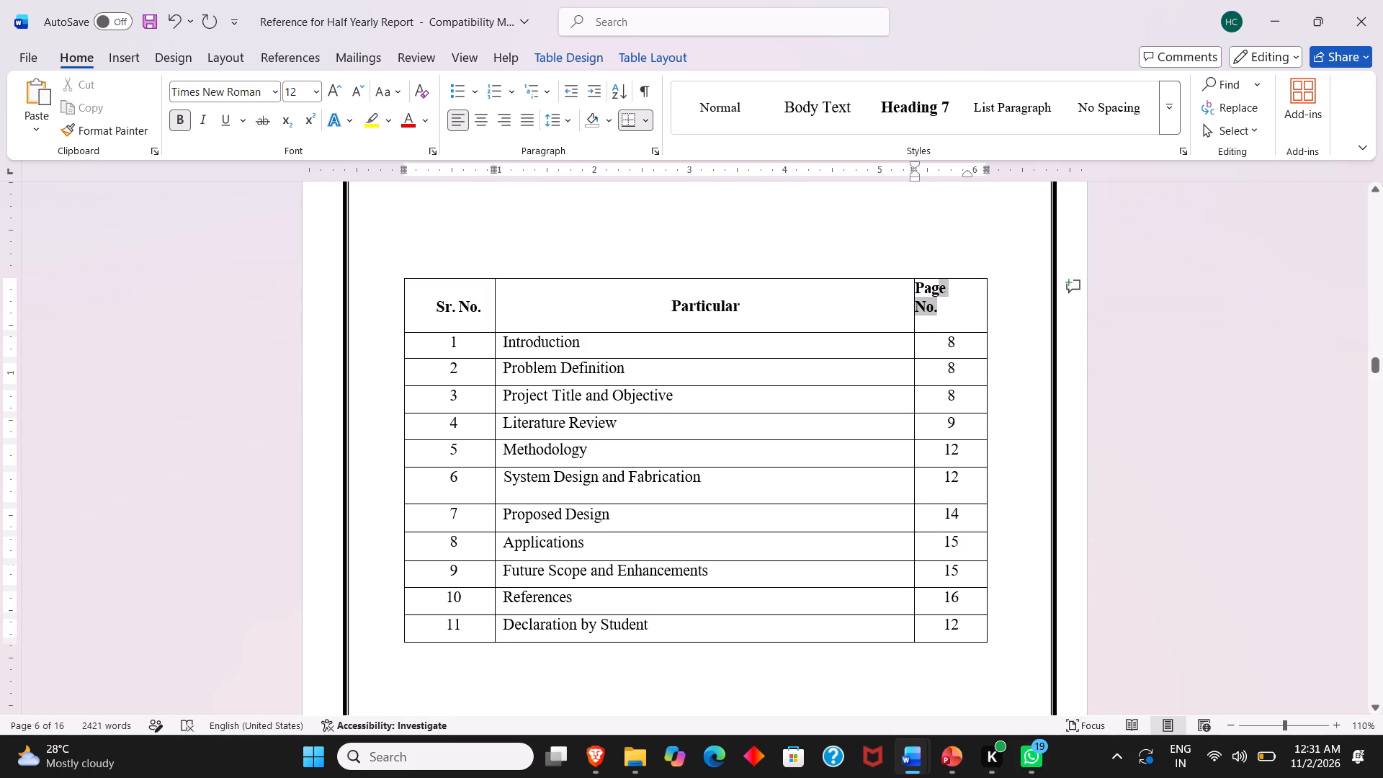
{"action": "left_click_drag", "start_coordinate": [938, 295], "coordinate": [919, 285]}
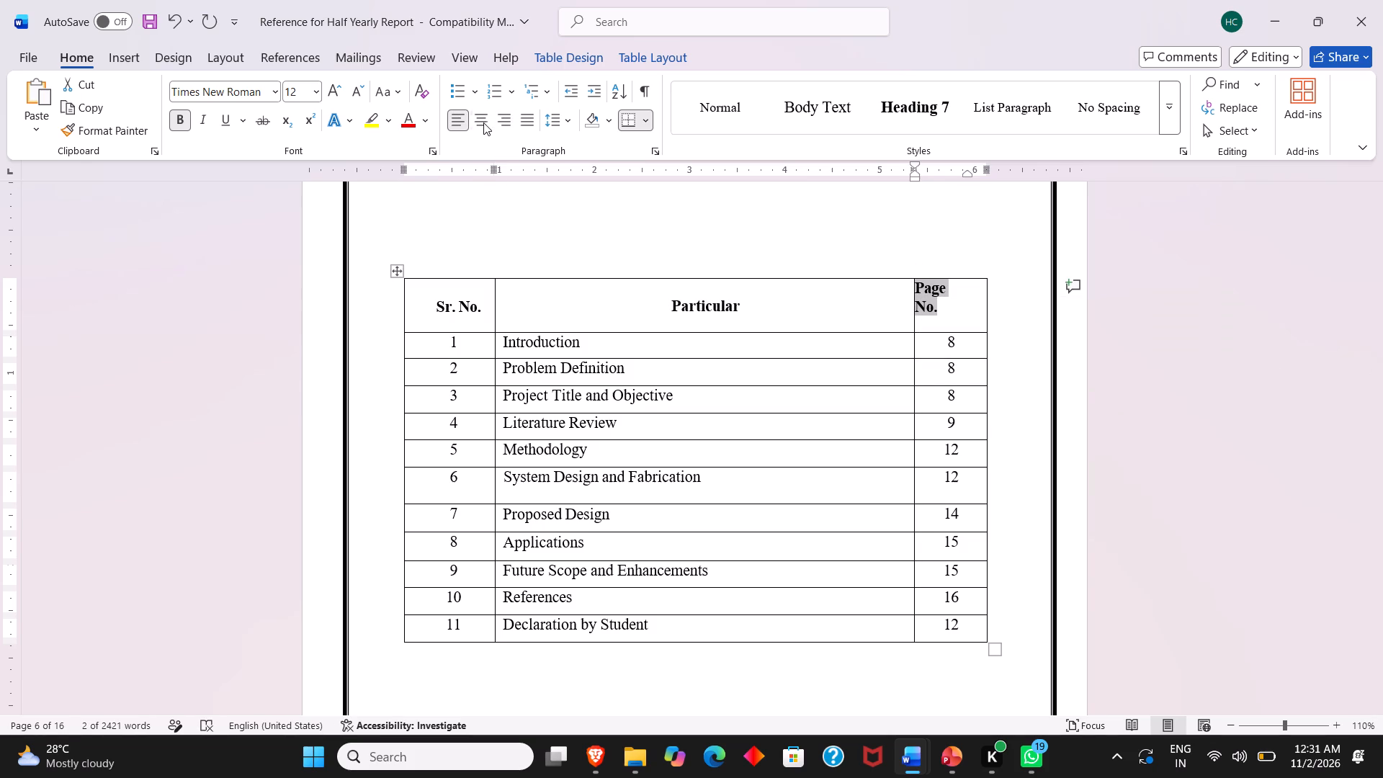
{"action": "left_click", "coordinate": [483, 122]}
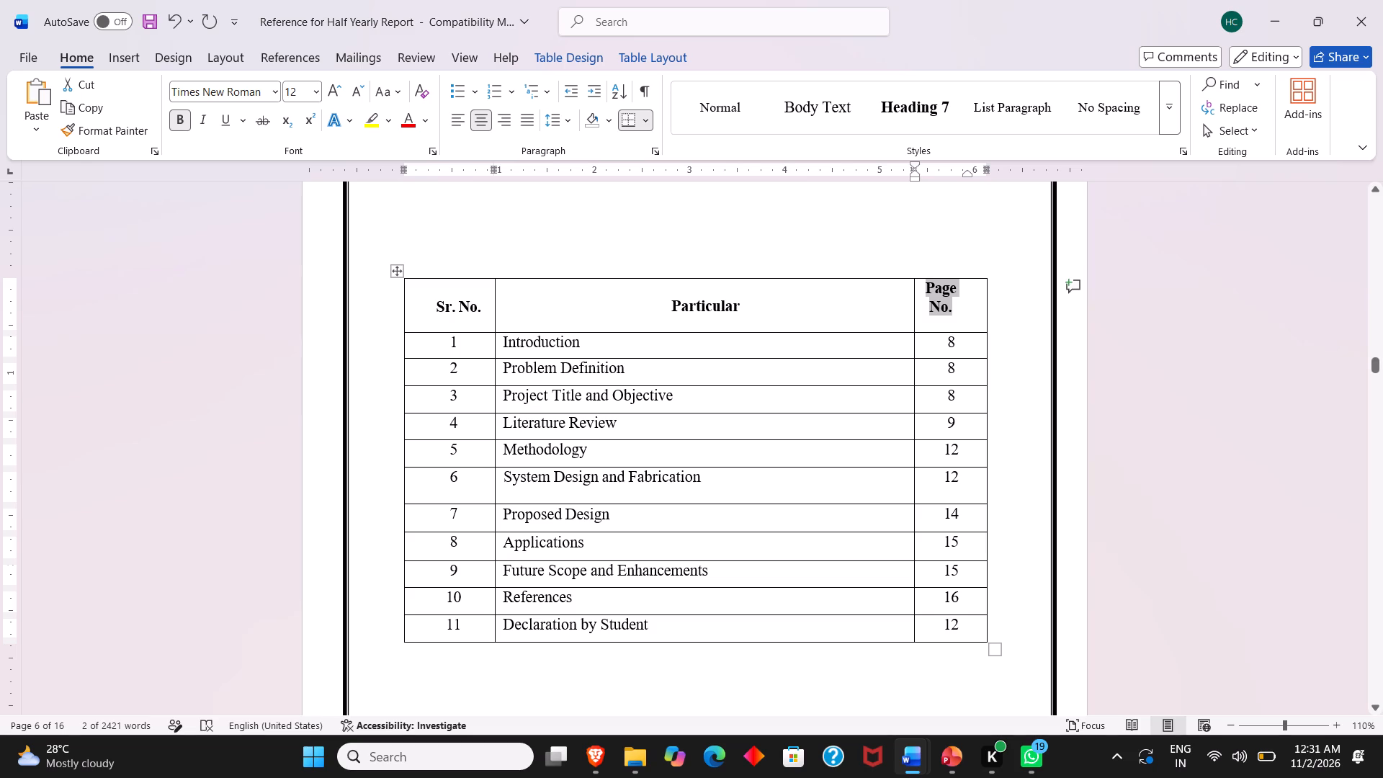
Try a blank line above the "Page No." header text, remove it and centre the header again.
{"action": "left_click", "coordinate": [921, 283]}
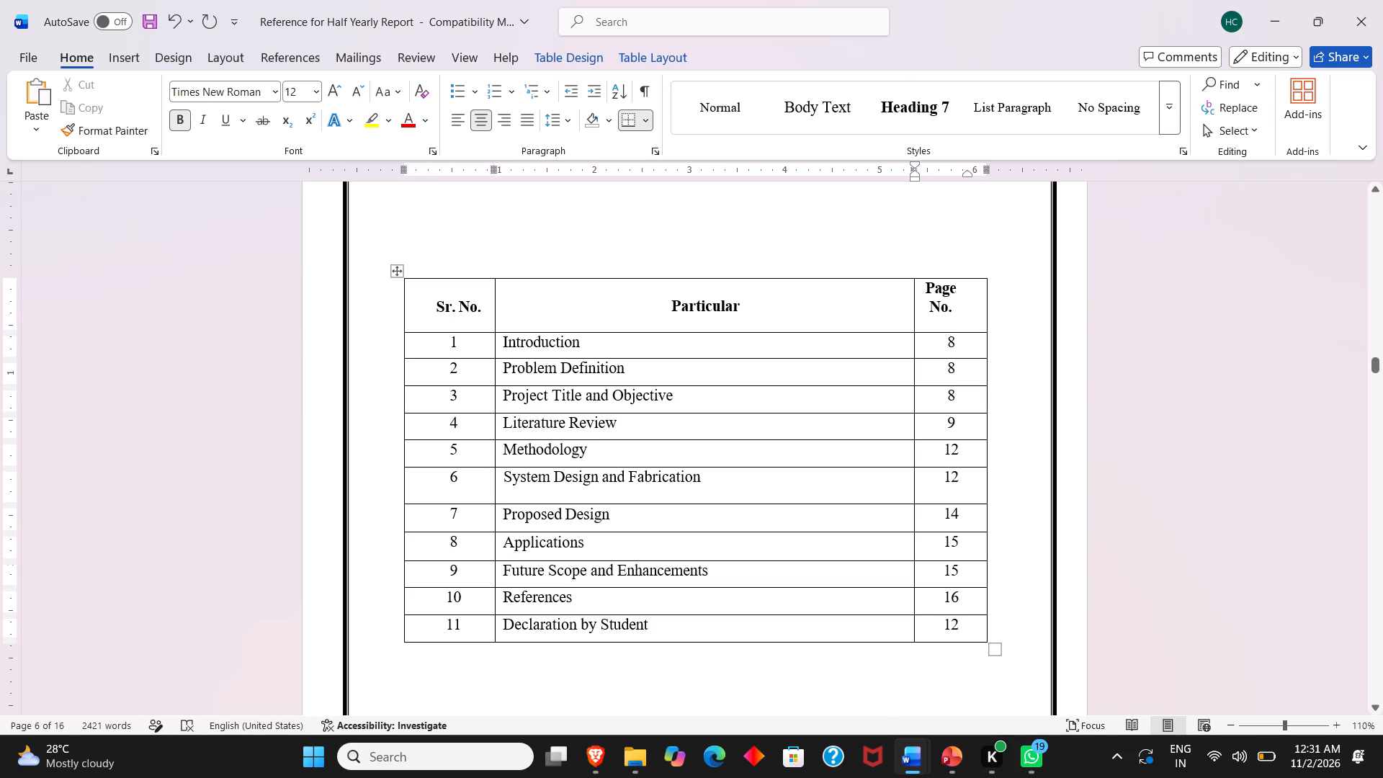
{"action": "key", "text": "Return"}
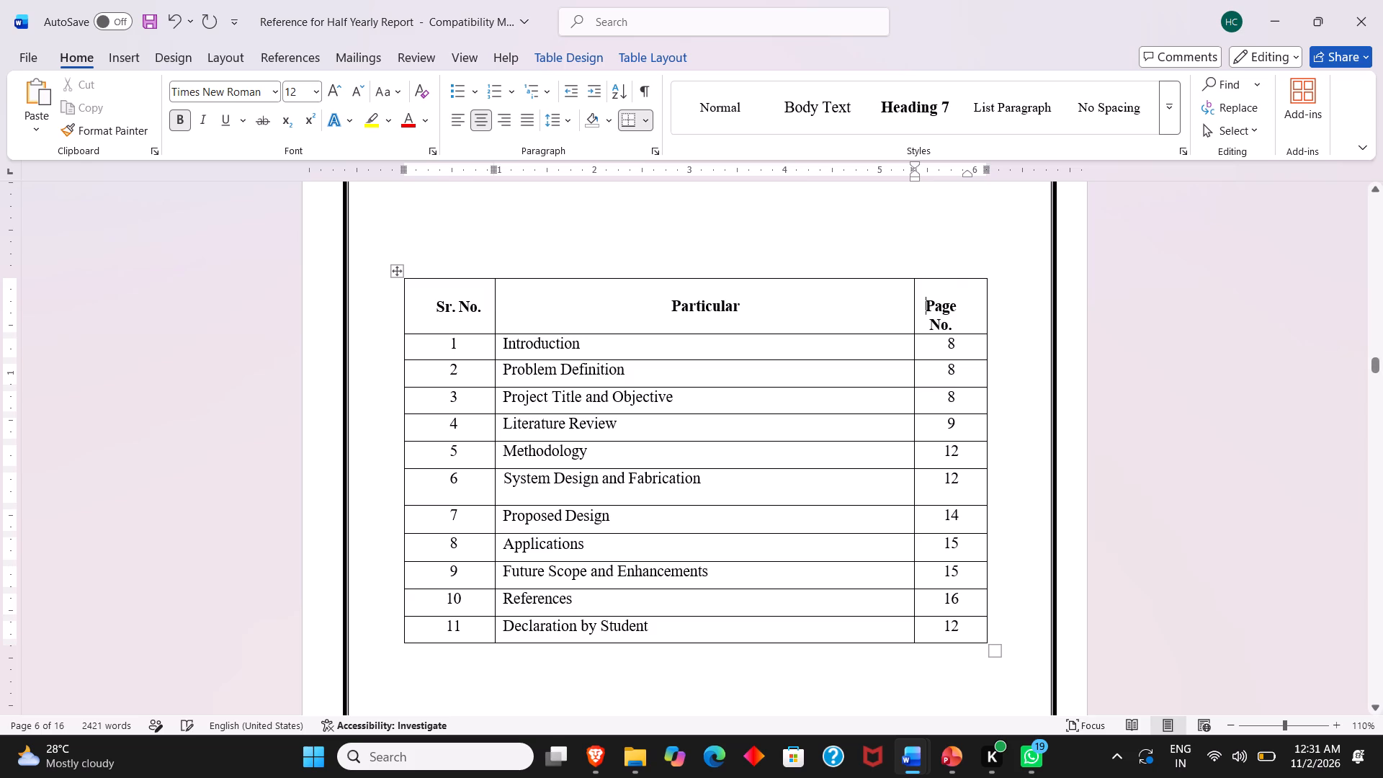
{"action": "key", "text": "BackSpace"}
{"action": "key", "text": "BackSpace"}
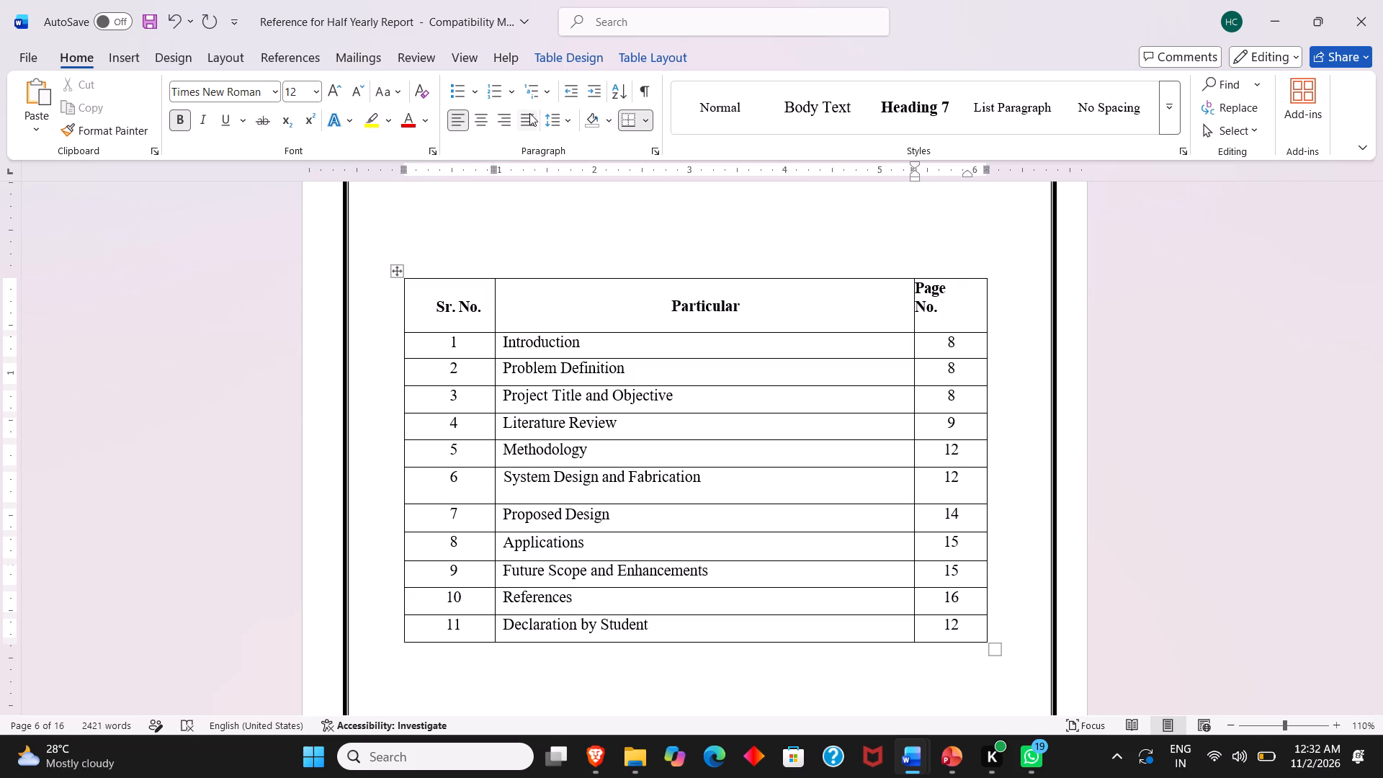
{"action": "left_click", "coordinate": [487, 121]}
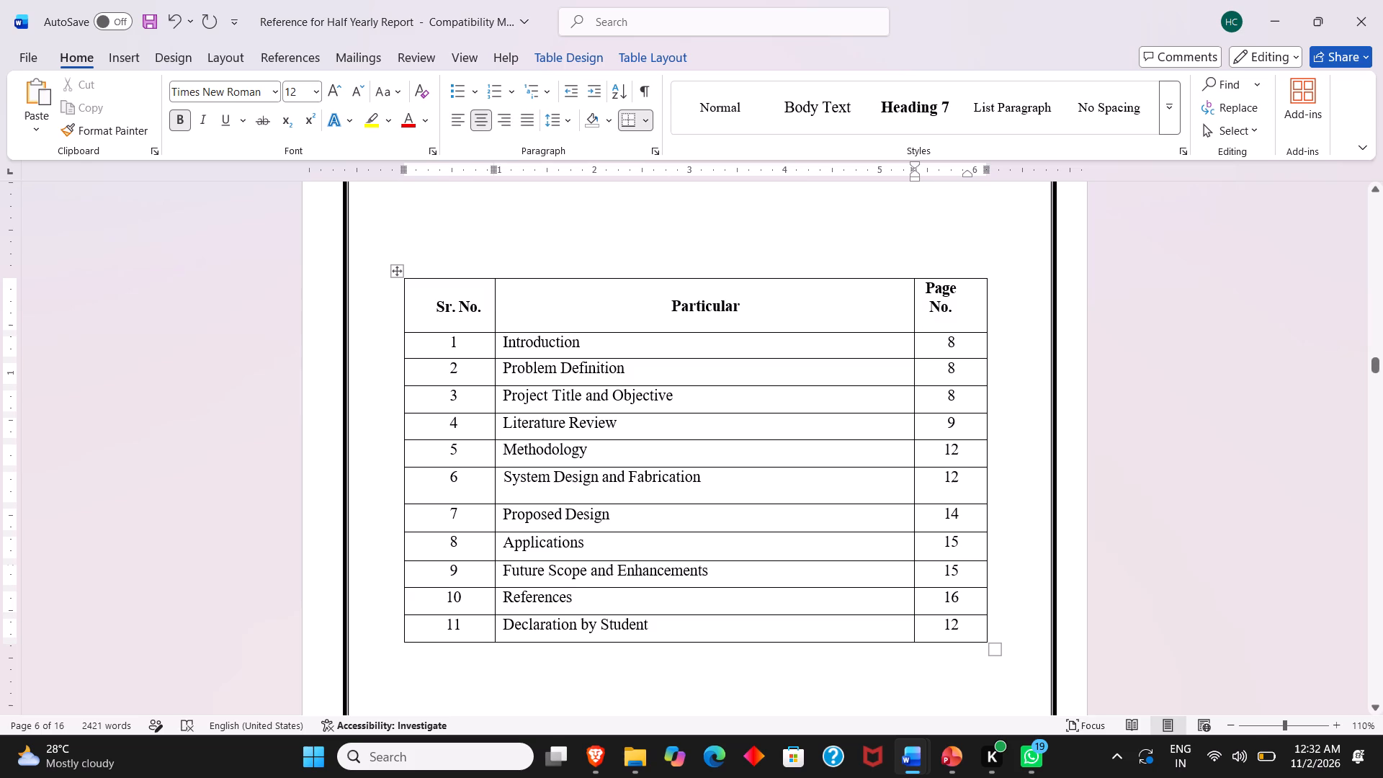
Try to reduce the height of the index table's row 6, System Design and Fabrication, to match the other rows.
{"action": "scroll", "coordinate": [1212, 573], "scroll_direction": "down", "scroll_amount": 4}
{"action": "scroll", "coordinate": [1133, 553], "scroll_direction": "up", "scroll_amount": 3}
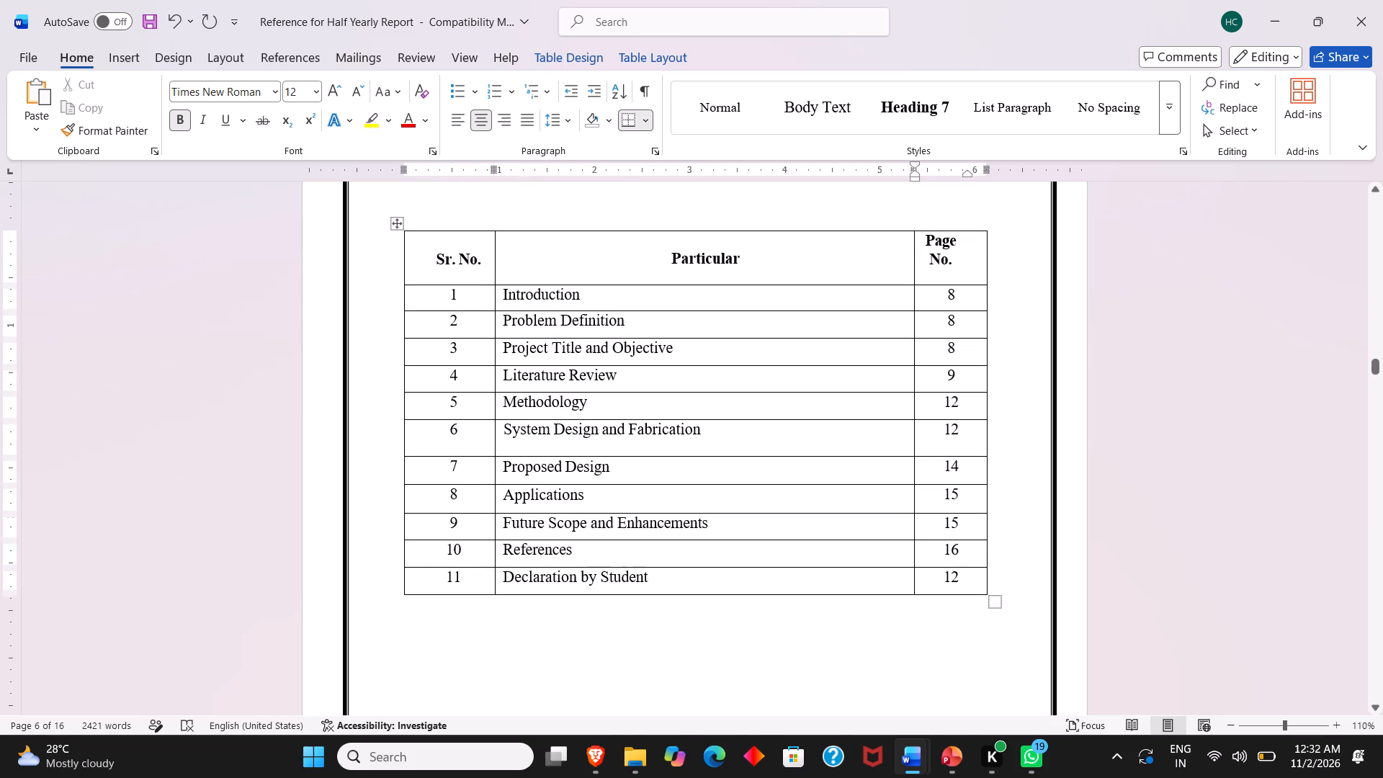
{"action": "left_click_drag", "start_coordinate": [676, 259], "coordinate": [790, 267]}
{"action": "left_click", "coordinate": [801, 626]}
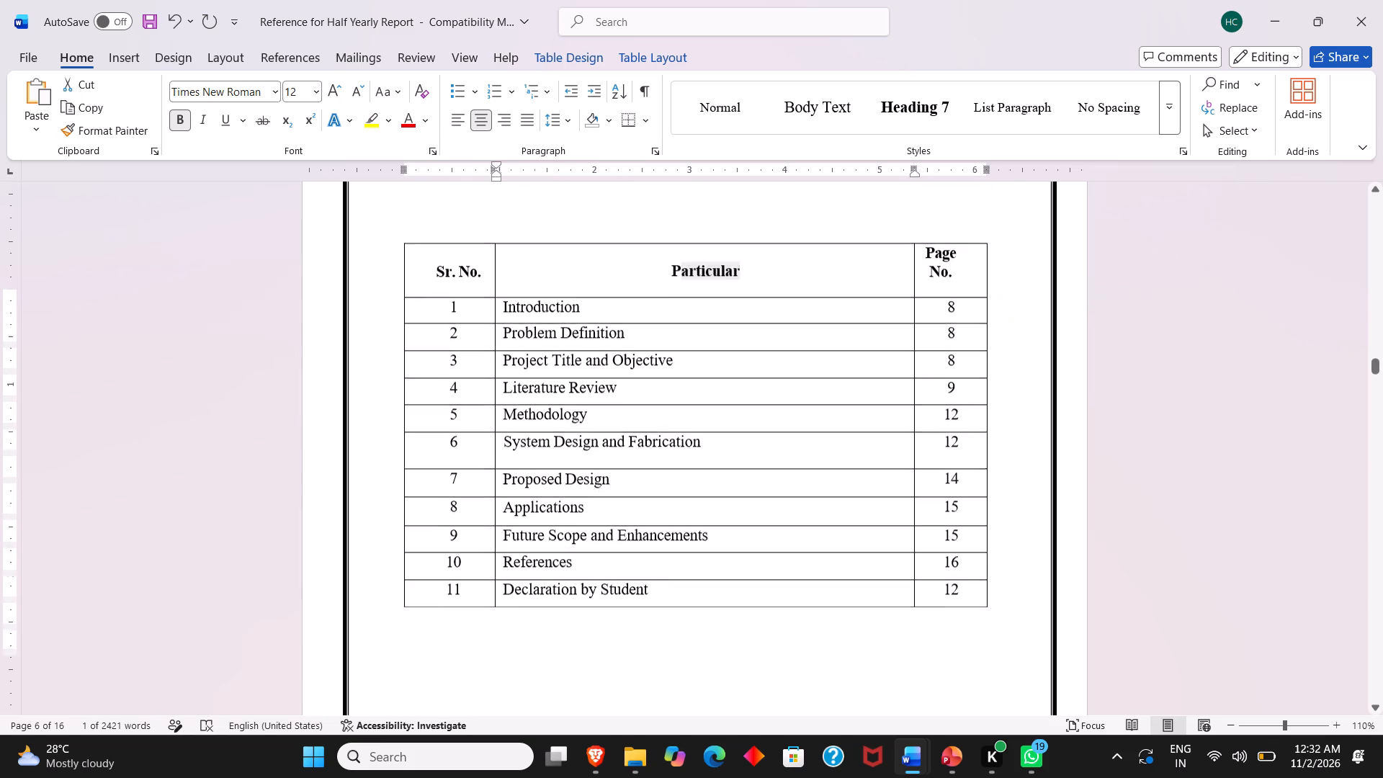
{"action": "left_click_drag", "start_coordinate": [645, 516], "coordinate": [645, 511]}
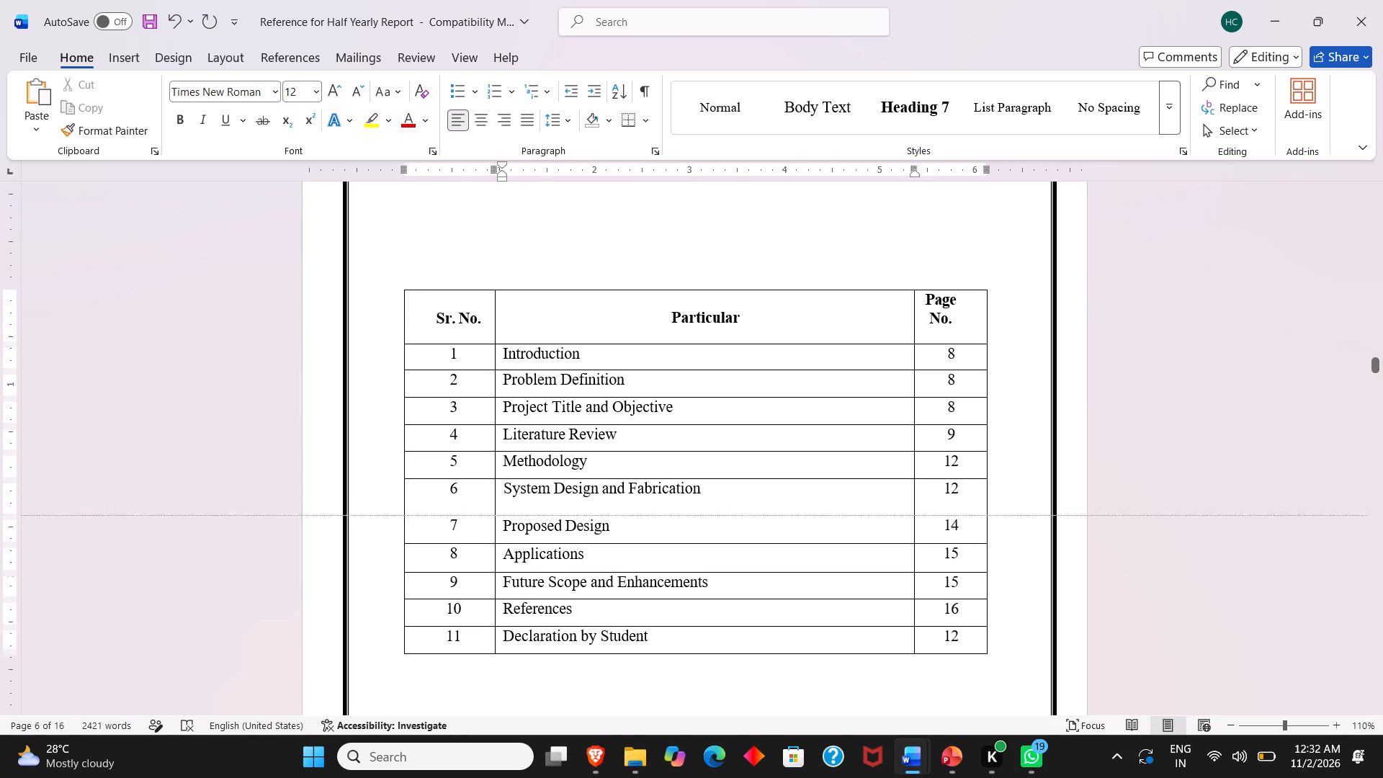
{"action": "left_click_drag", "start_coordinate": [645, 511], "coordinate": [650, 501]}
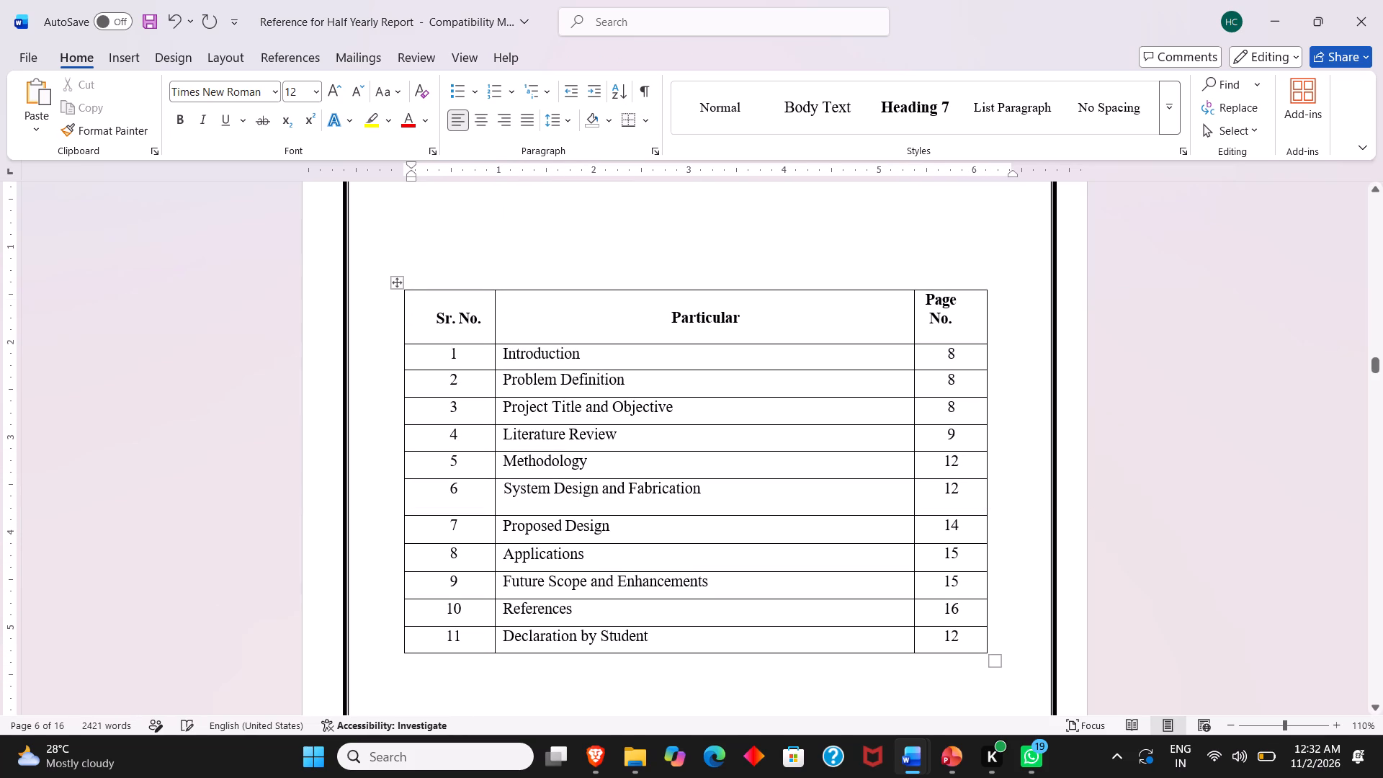
Switch to the Vehical document and copy its last page's "Declaration by Student" heading and both declaration paragraphs.
{"action": "scroll", "coordinate": [718, 593], "scroll_direction": "down", "scroll_amount": 5}
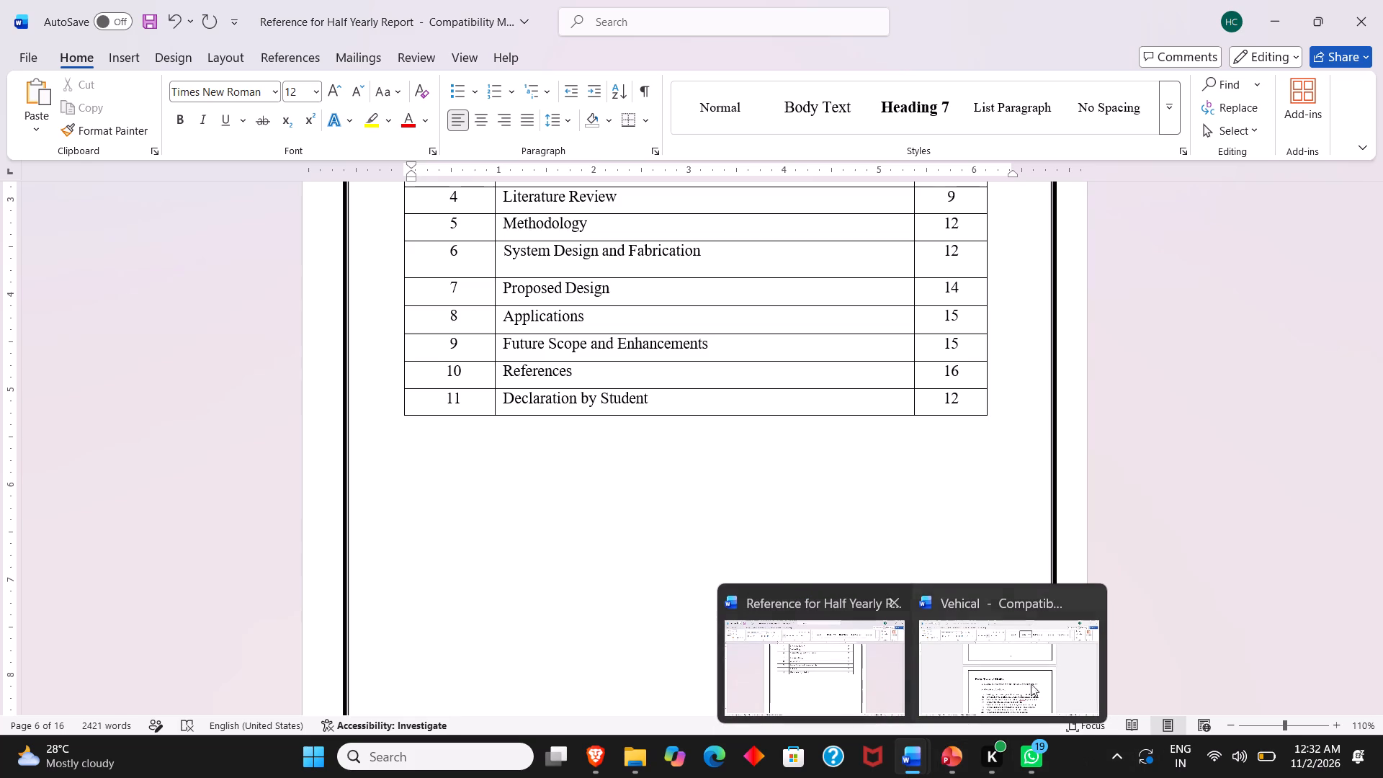
{"action": "left_click", "coordinate": [1053, 669]}
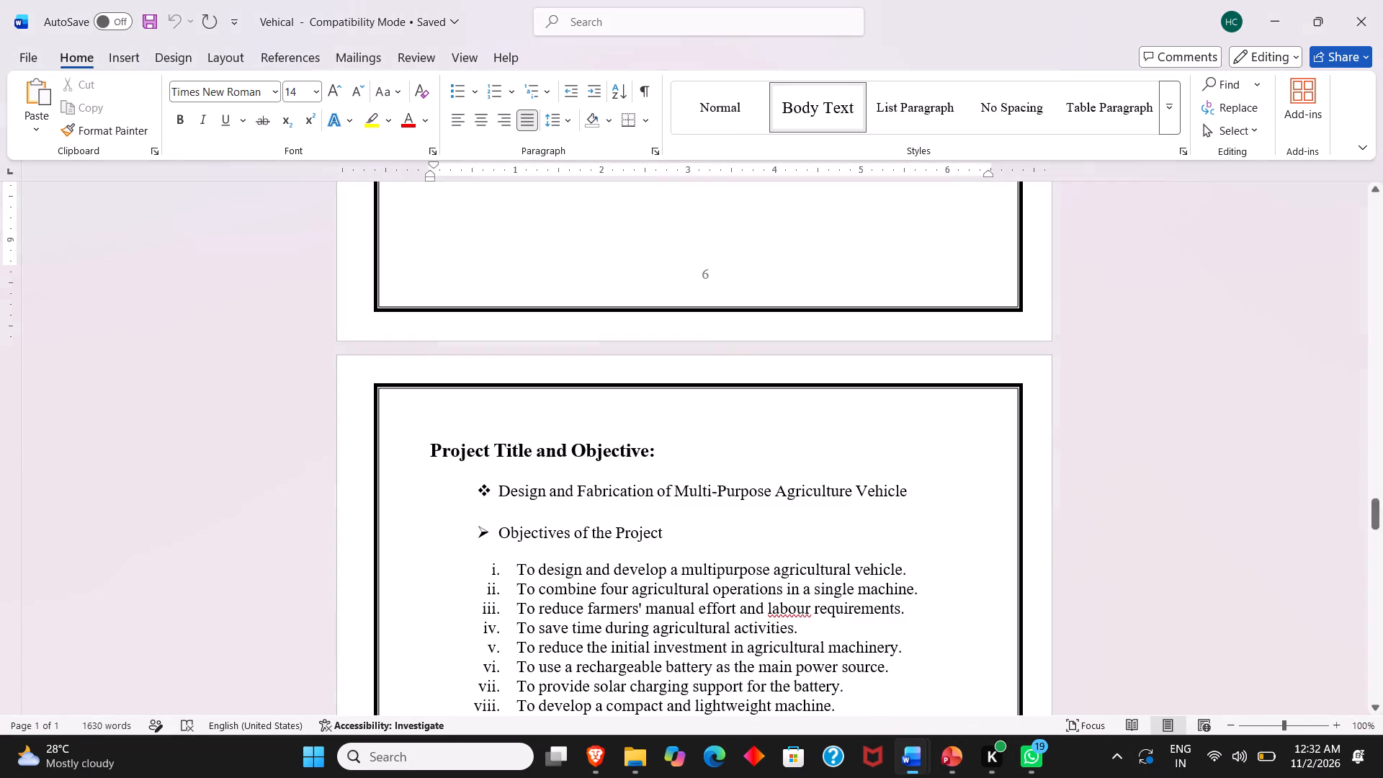
{"action": "scroll", "coordinate": [1055, 635], "scroll_direction": "down", "scroll_amount": 12}
{"action": "left_click_drag", "start_coordinate": [1368, 469], "coordinate": [1382, 777]}
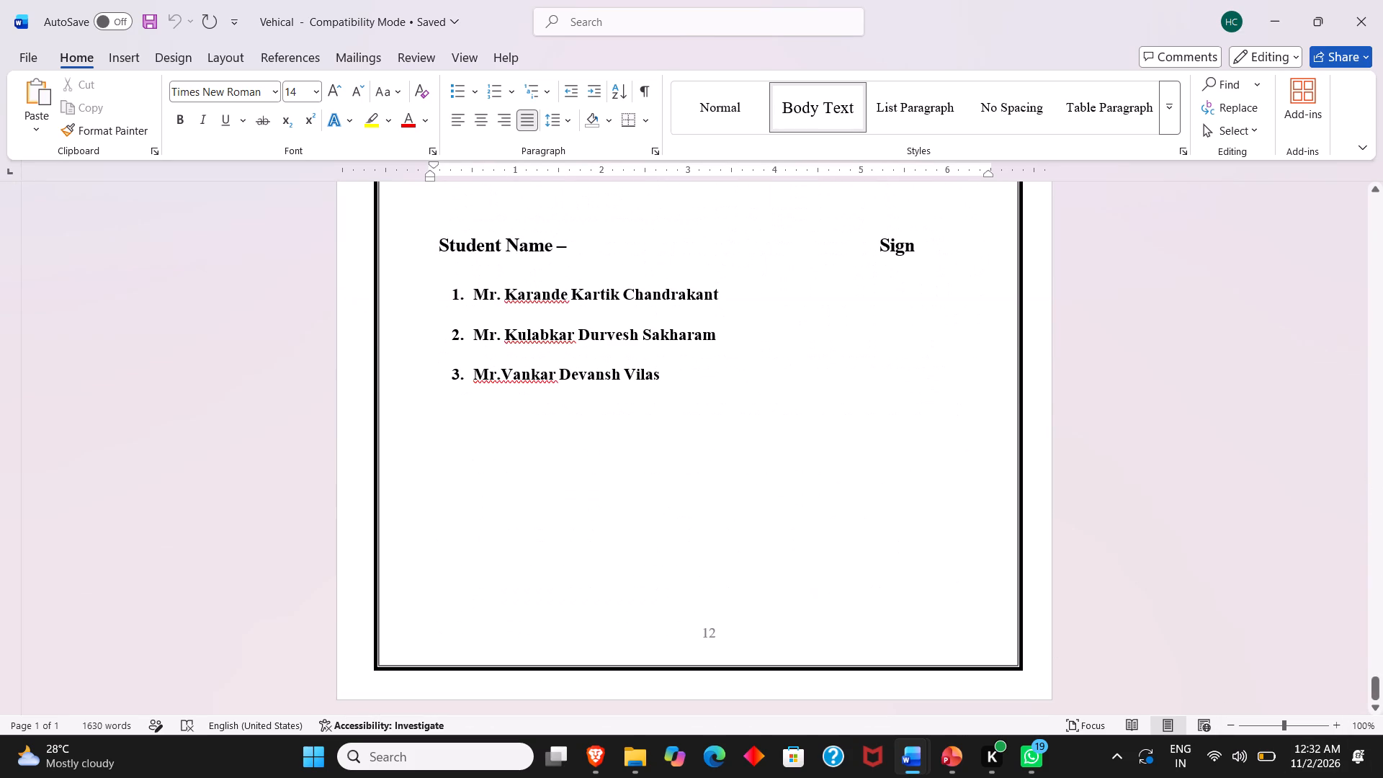
{"action": "scroll", "coordinate": [816, 544], "scroll_direction": "up", "scroll_amount": 11}
{"action": "scroll", "coordinate": [811, 463], "scroll_direction": "up", "scroll_amount": 1}
{"action": "scroll", "coordinate": [805, 466], "scroll_direction": "down", "scroll_amount": 2}
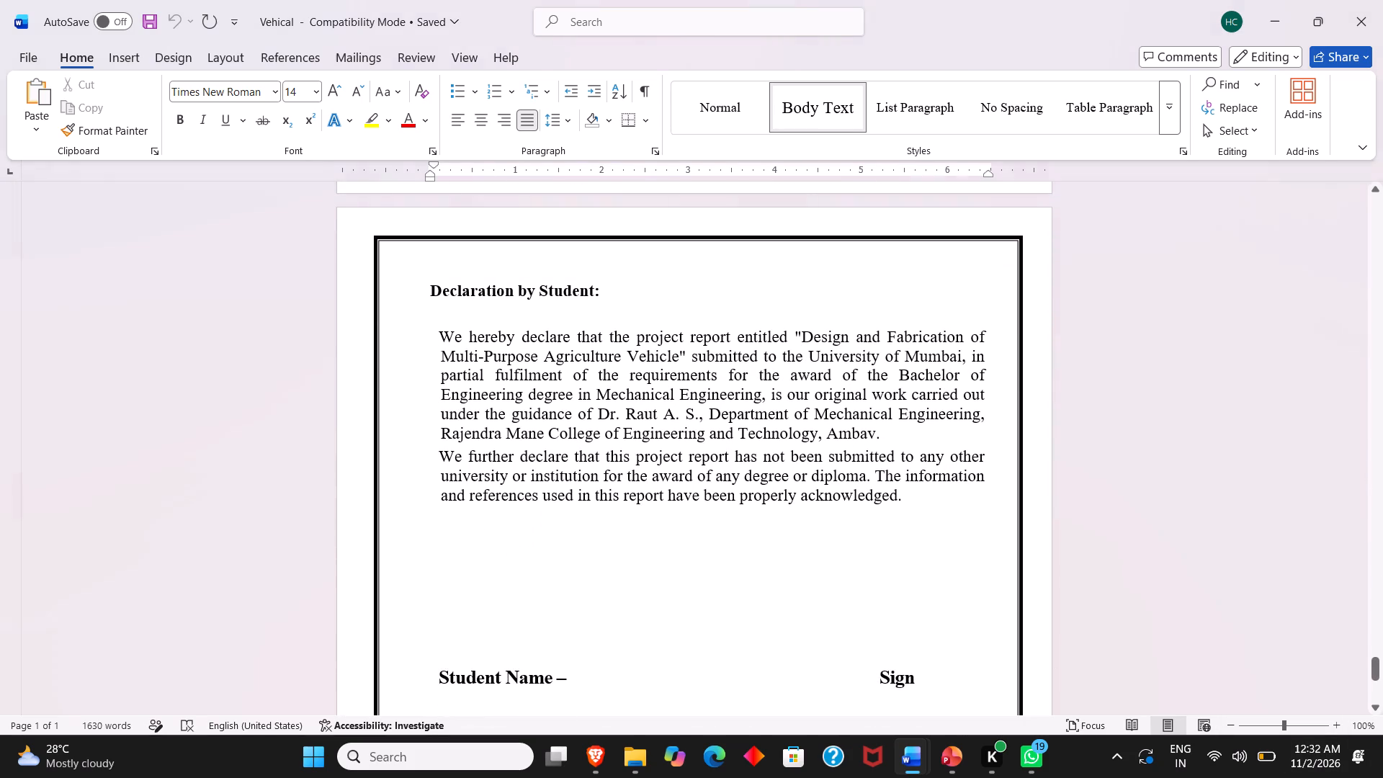
{"action": "left_click_drag", "start_coordinate": [431, 300], "coordinate": [570, 581]}
{"action": "scroll", "coordinate": [578, 586], "scroll_direction": "up", "scroll_amount": 1}
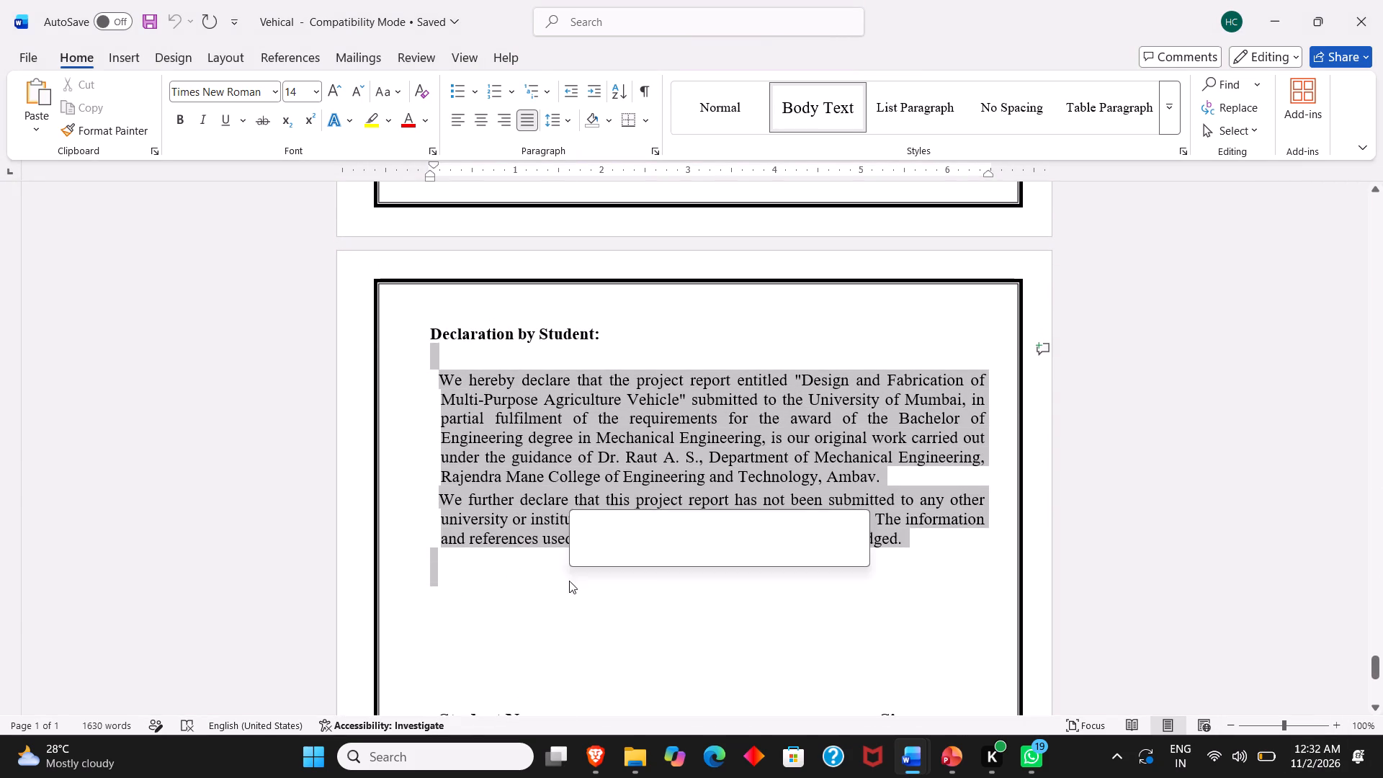
{"action": "left_click", "coordinate": [426, 340]}
{"action": "left_click_drag", "start_coordinate": [426, 339], "coordinate": [612, 654]}
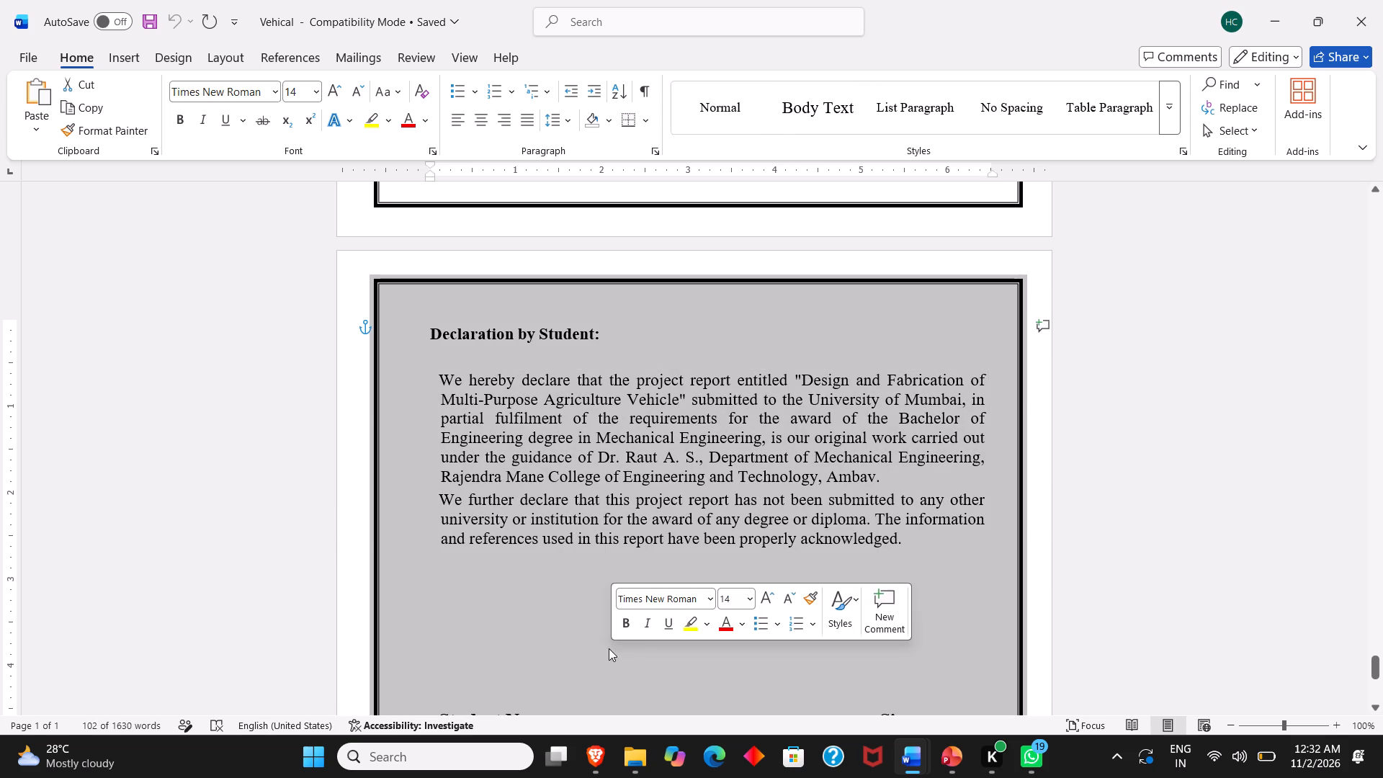
{"action": "right_click_drag", "start_coordinate": [540, 581], "coordinate": [538, 572]}
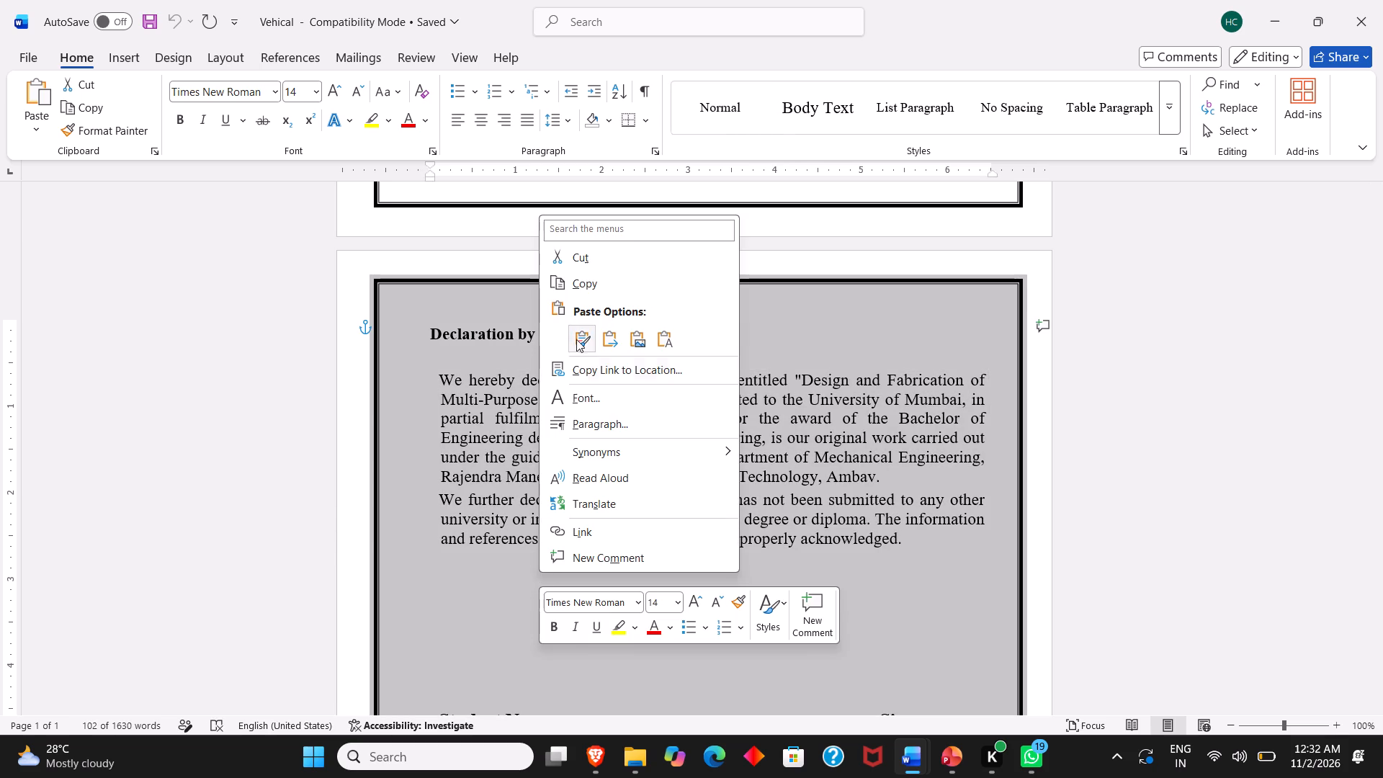
{"action": "left_click", "coordinate": [578, 291]}
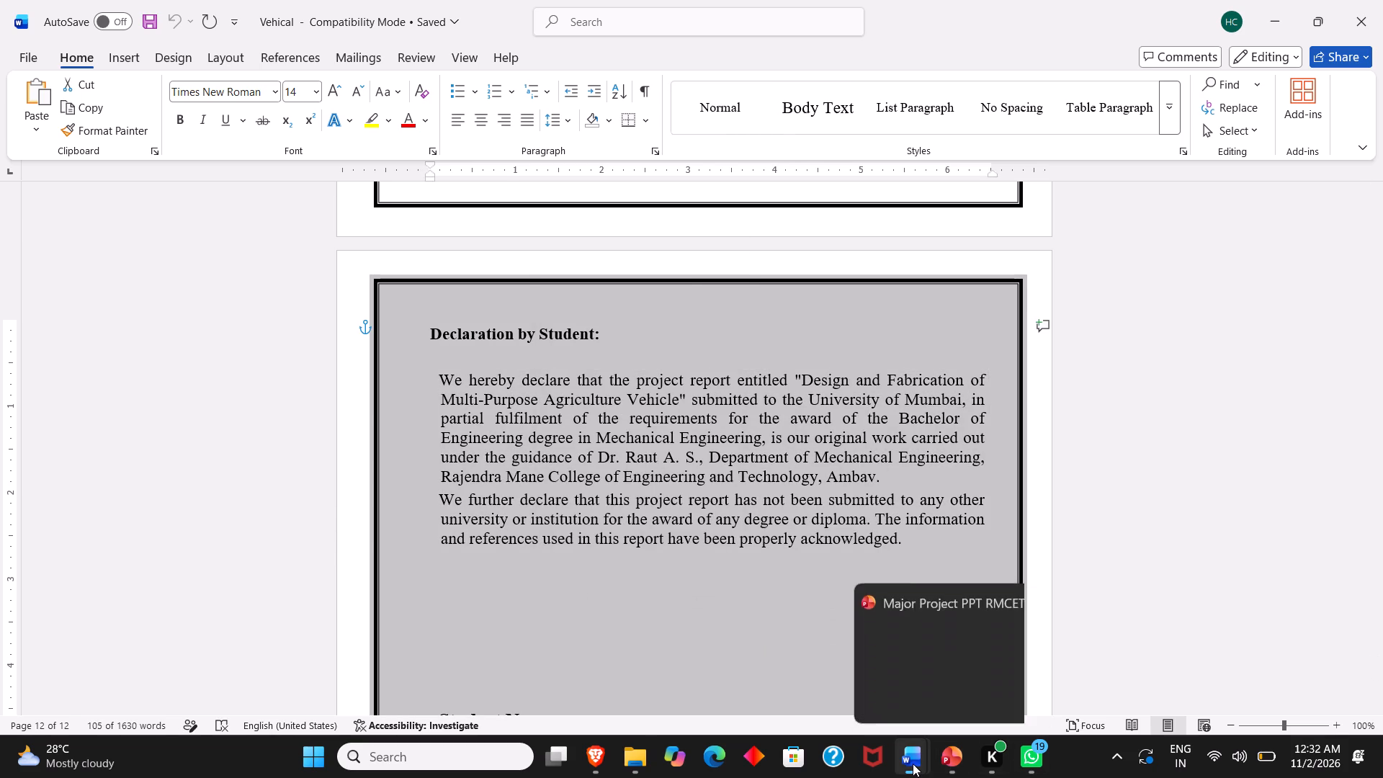
Return to the half-yearly report document and insert a blank page after the last reference on page 16.
{"action": "left_click", "coordinate": [882, 687]}
{"action": "scroll", "coordinate": [871, 672], "scroll_direction": "down", "scroll_amount": 20}
{"action": "scroll", "coordinate": [871, 672], "scroll_direction": "down", "scroll_amount": 7}
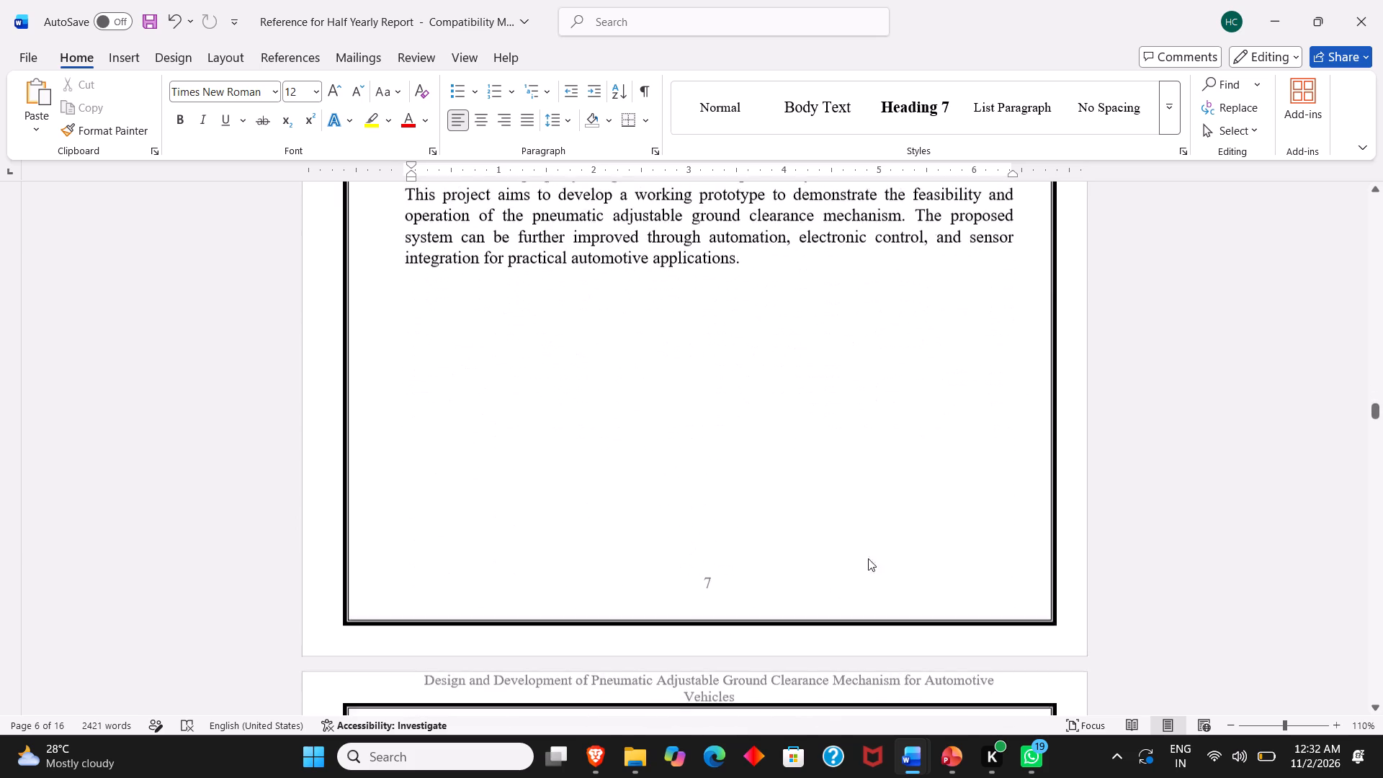
{"action": "scroll", "coordinate": [868, 558], "scroll_direction": "down", "scroll_amount": 4}
{"action": "left_click_drag", "start_coordinate": [1382, 417], "coordinate": [1382, 777]}
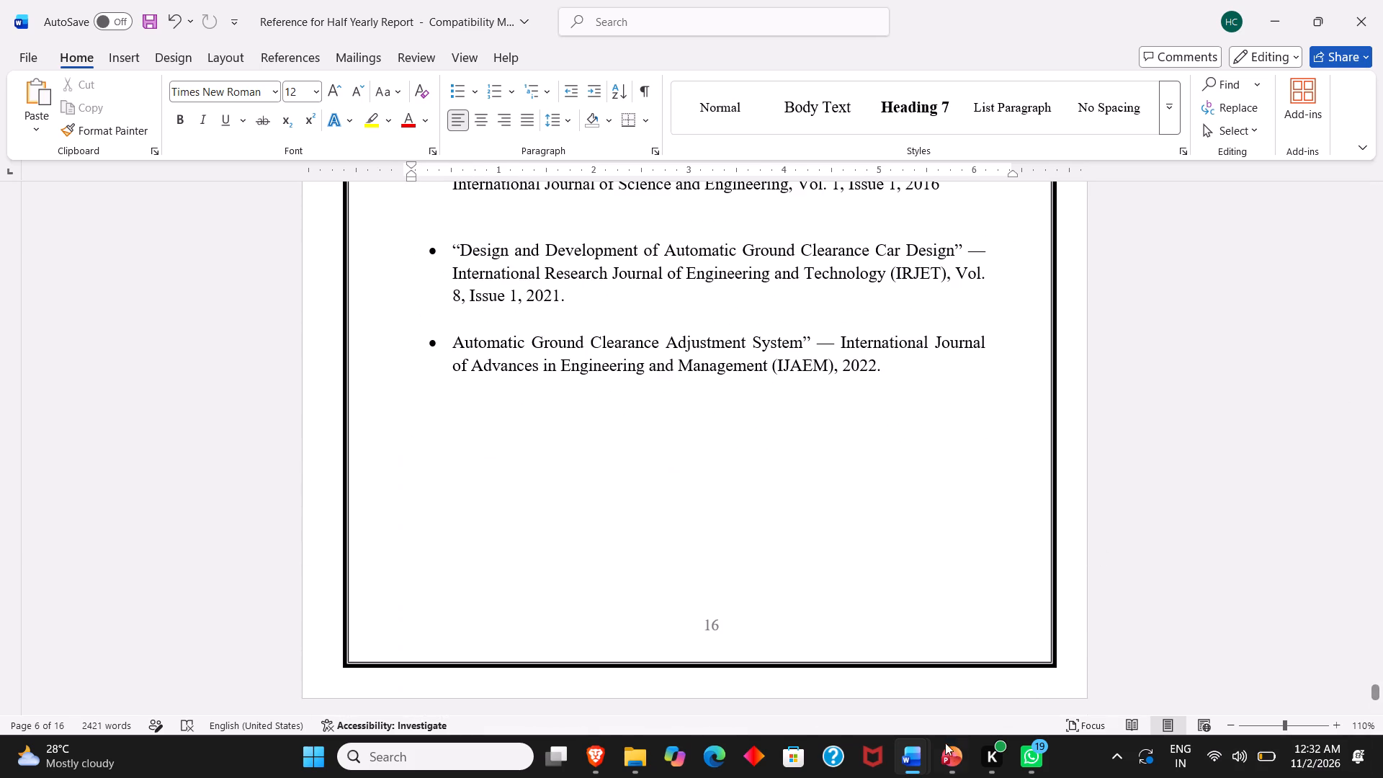
{"action": "right_click", "coordinate": [969, 581]}
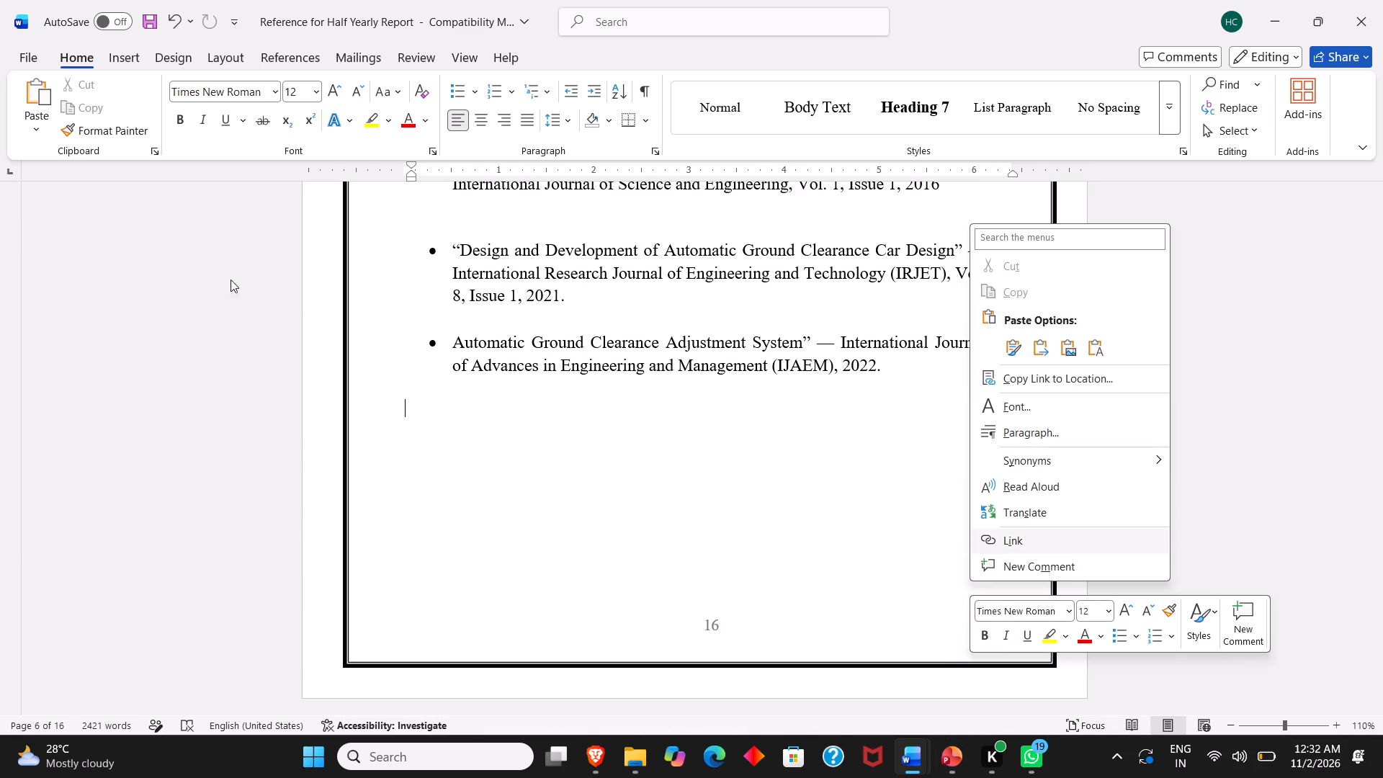
{"action": "left_click", "coordinate": [0, 163]}
{"action": "left_click_drag", "start_coordinate": [133, 49], "coordinate": [134, 60]}
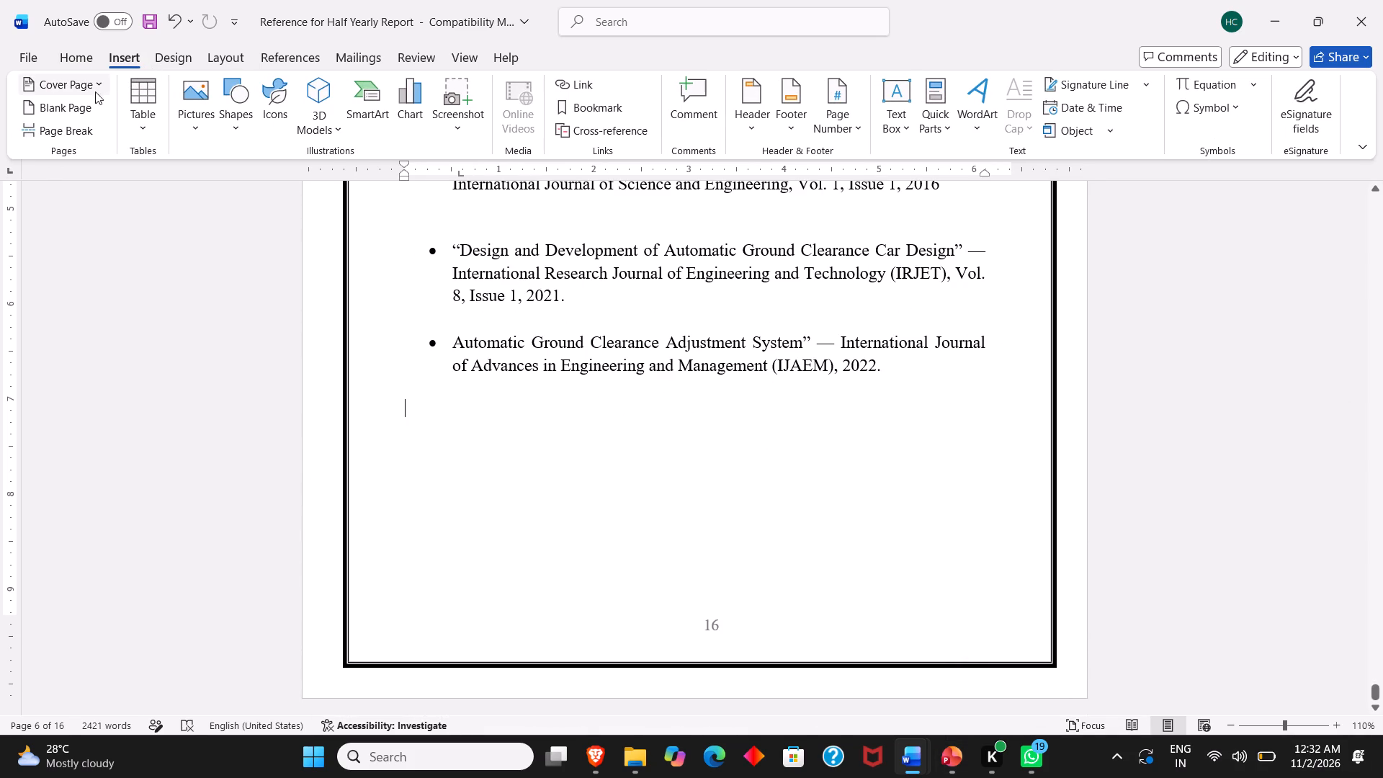
{"action": "left_click", "coordinate": [87, 105]}
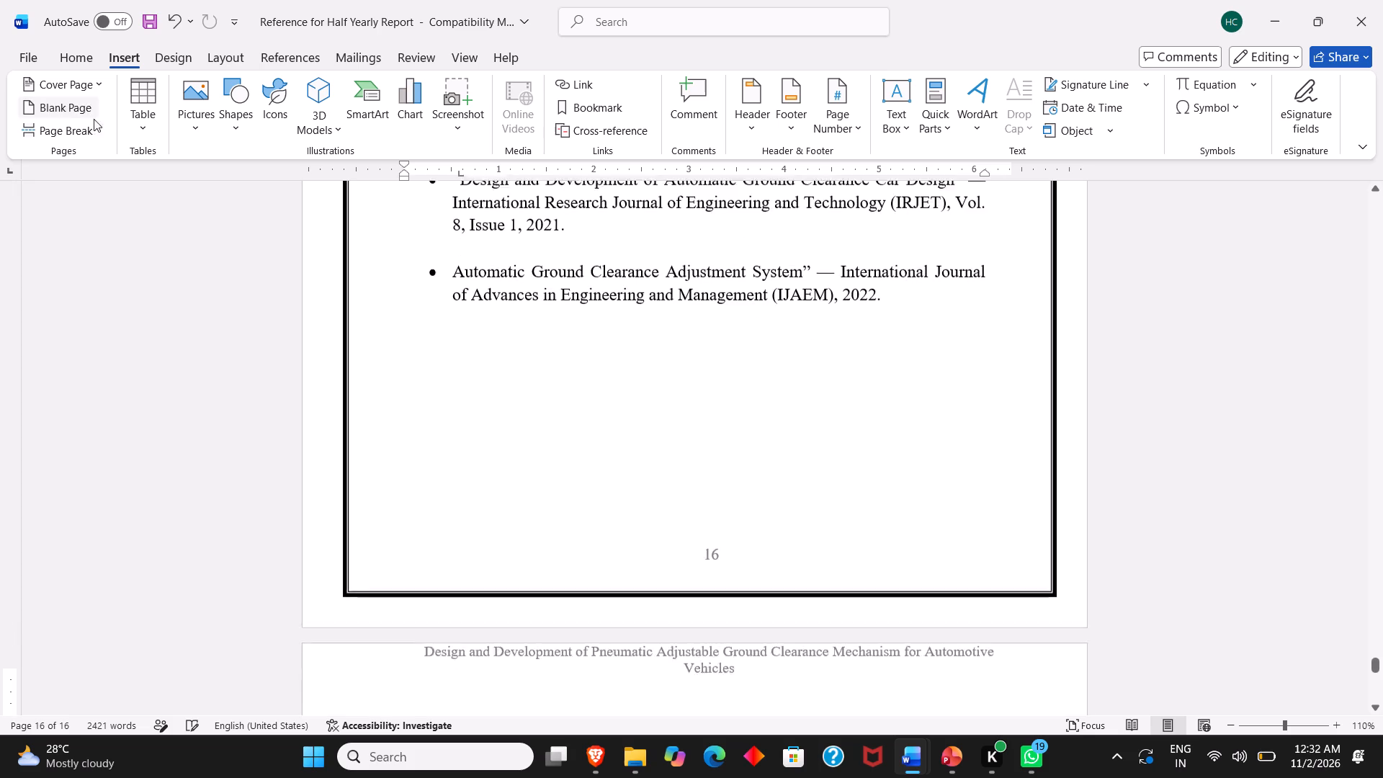
Paste the copied "Declaration by Student" section onto the new blank page 17 and check its layout.
{"action": "scroll", "coordinate": [471, 488], "scroll_direction": "down", "scroll_amount": 10}
{"action": "scroll", "coordinate": [522, 482], "scroll_direction": "up", "scroll_amount": 6}
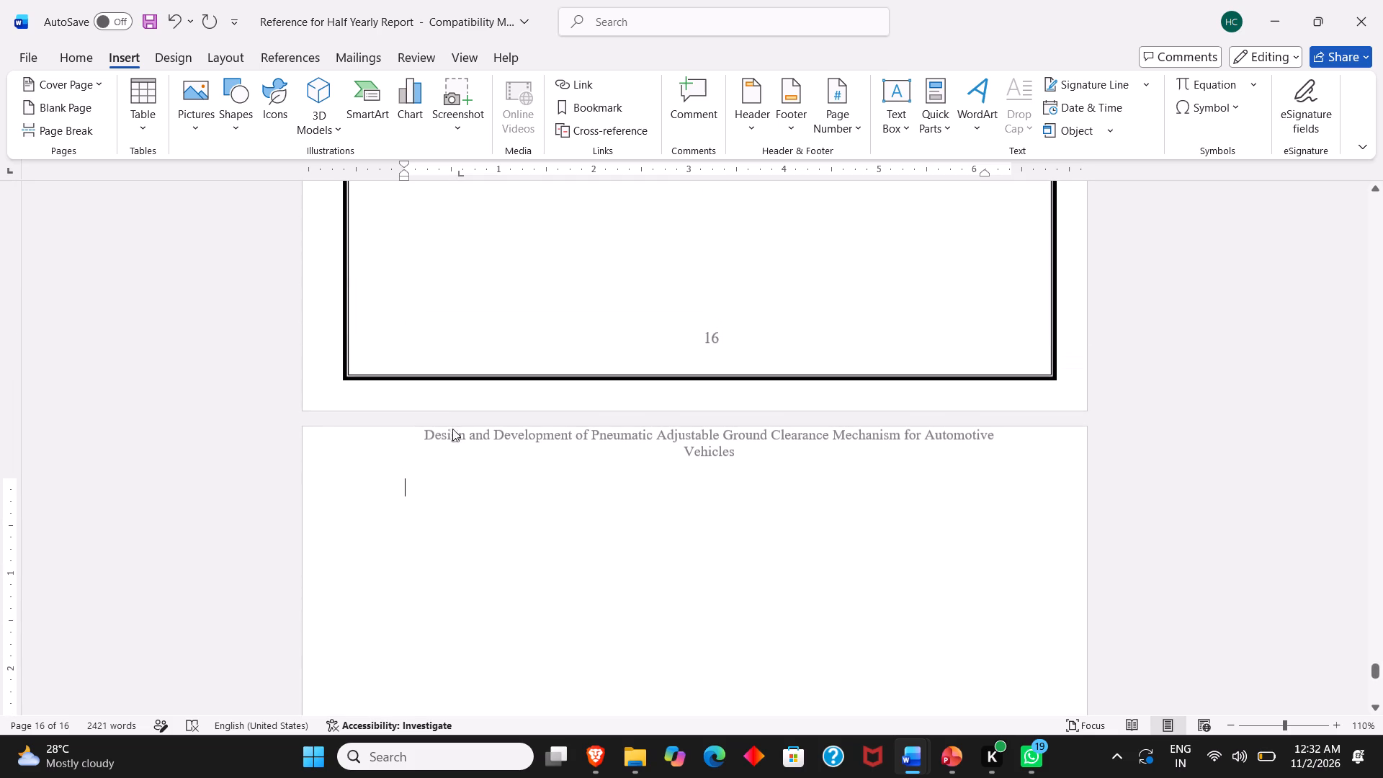
{"action": "right_click", "coordinate": [413, 380]}
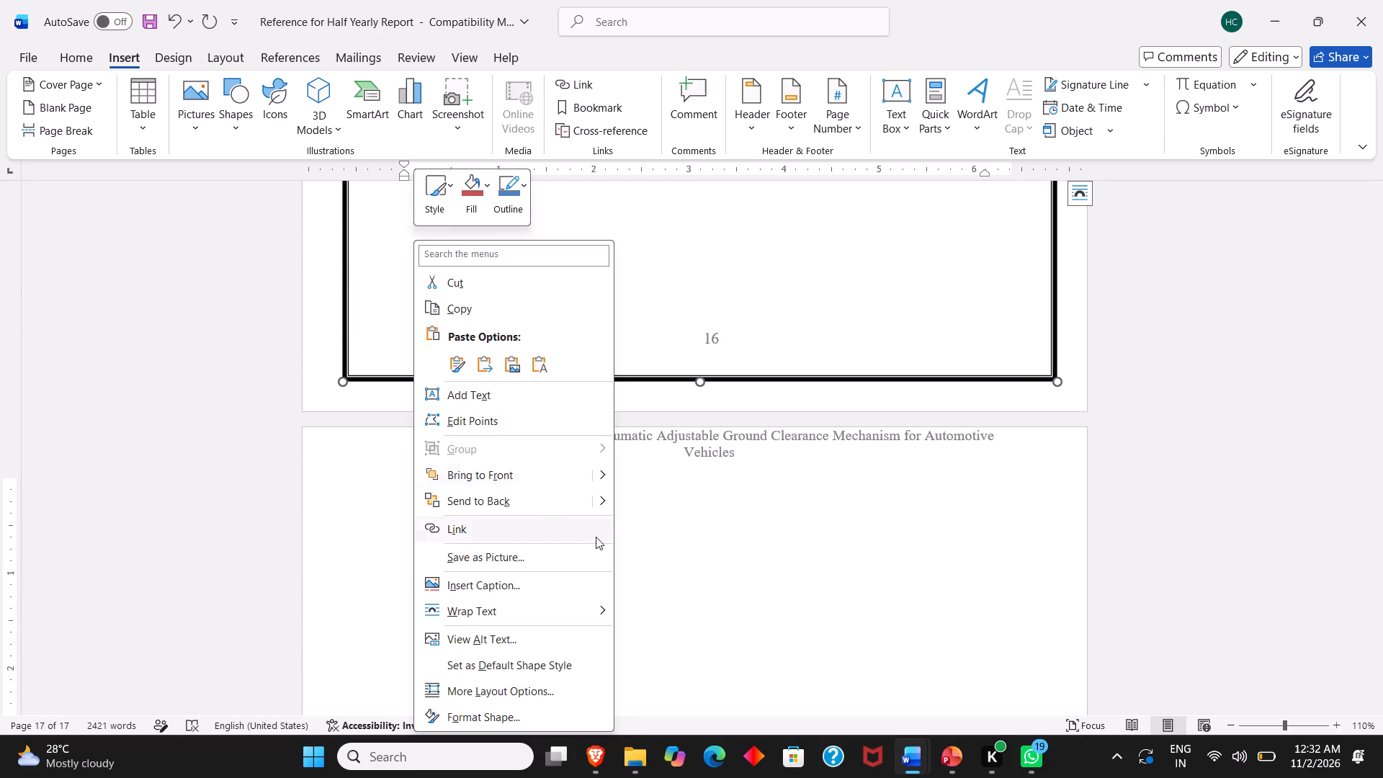
{"action": "left_click", "coordinate": [802, 592]}
{"action": "left_click", "coordinate": [719, 605]}
{"action": "key", "text": "ctrl+v"}
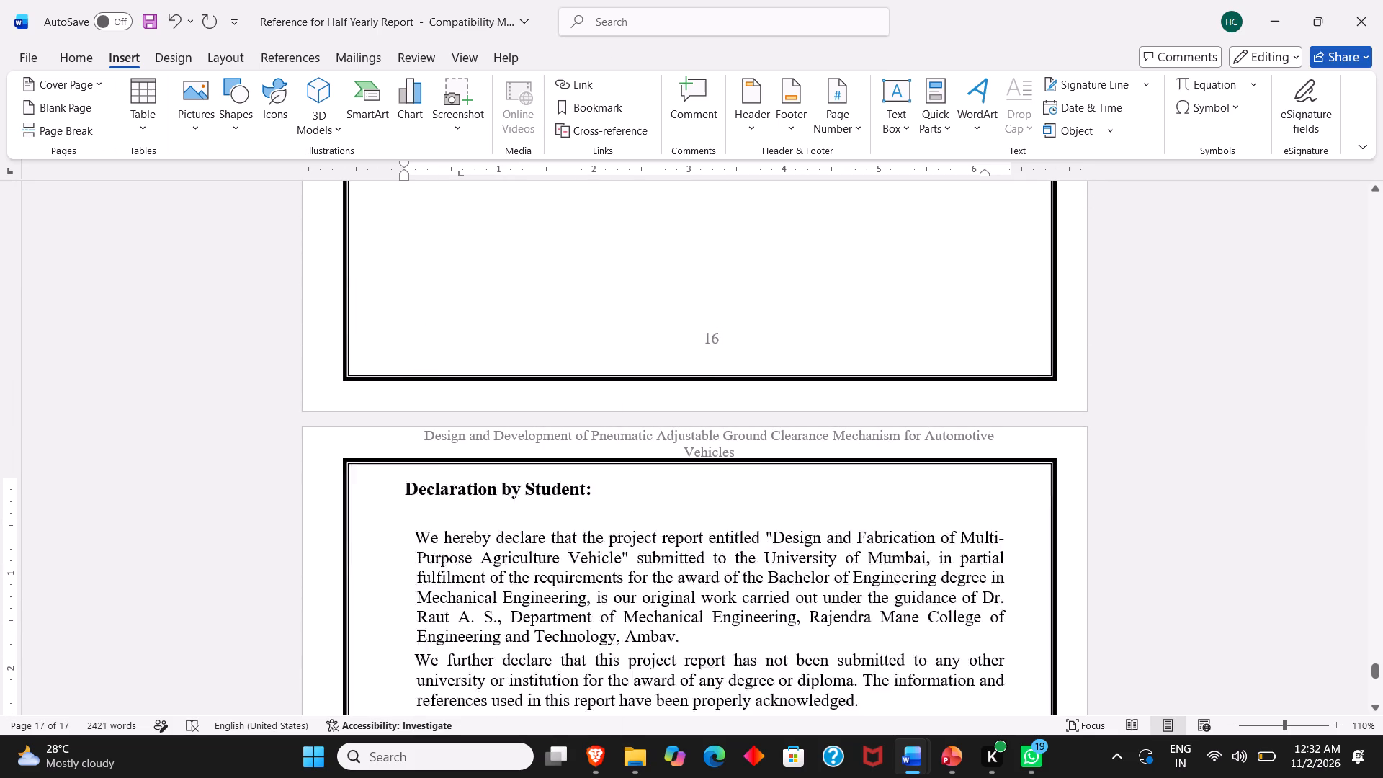
{"action": "scroll", "coordinate": [706, 587], "scroll_direction": "up", "scroll_amount": 4}
{"action": "scroll", "coordinate": [682, 542], "scroll_direction": "down", "scroll_amount": 9}
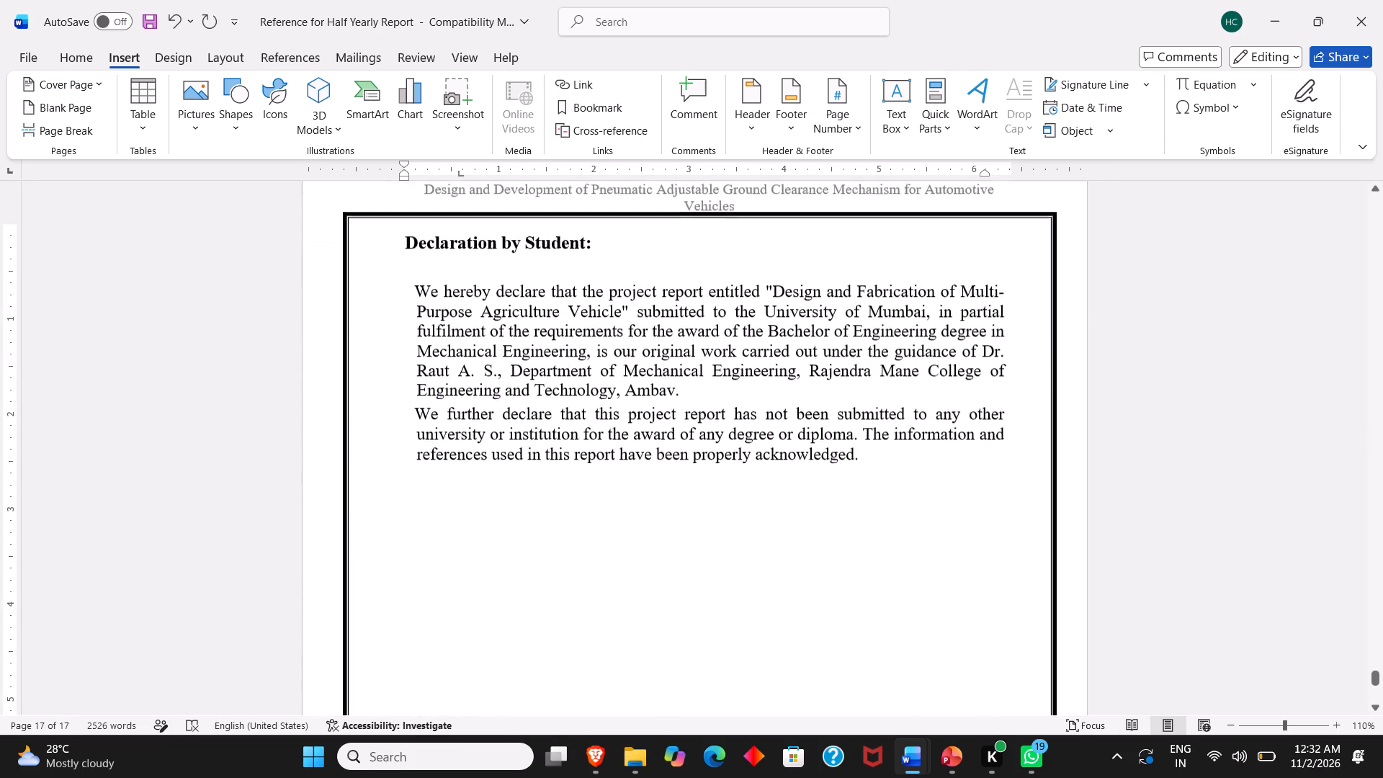
{"action": "scroll", "coordinate": [678, 542], "scroll_direction": "down", "scroll_amount": 12}
{"action": "scroll", "coordinate": [676, 544], "scroll_direction": "up", "scroll_amount": 7}
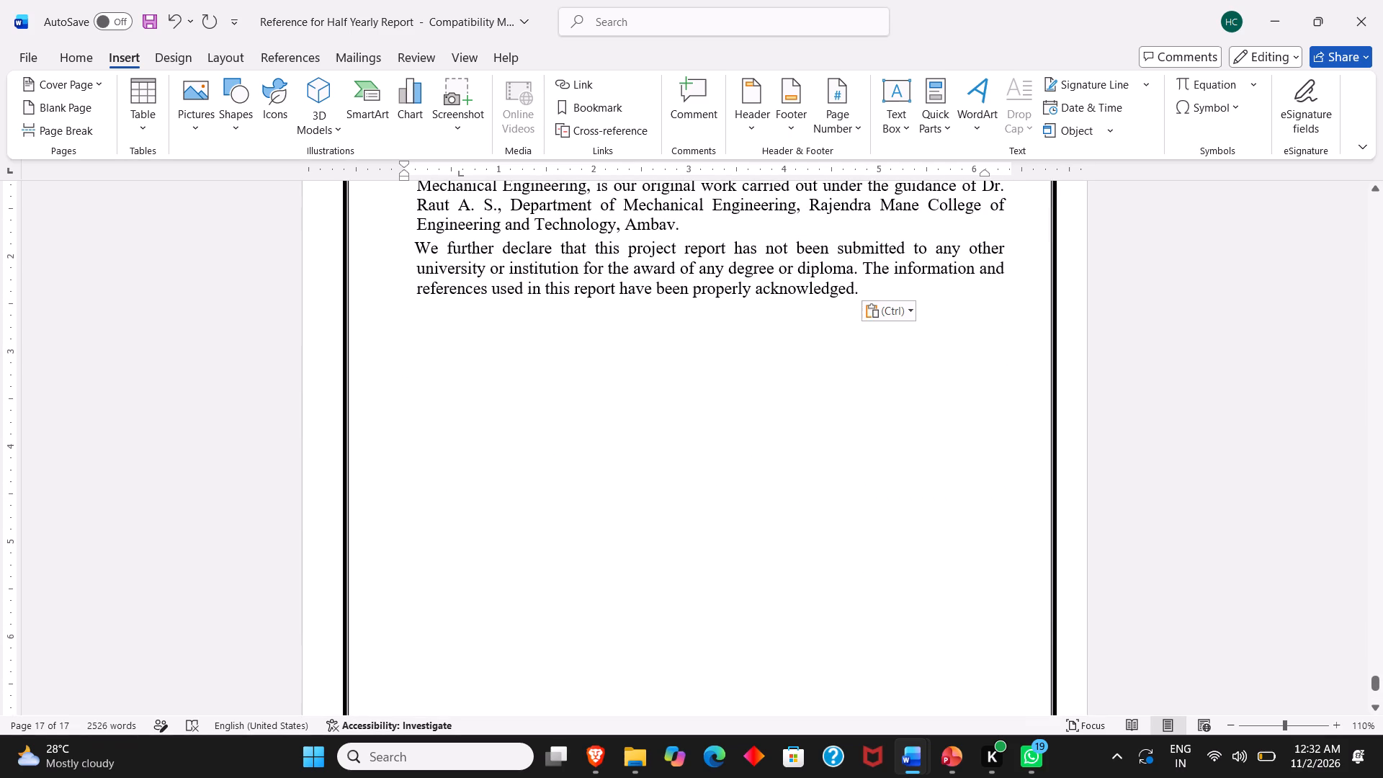
{"action": "scroll", "coordinate": [622, 527], "scroll_direction": "up", "scroll_amount": 5}
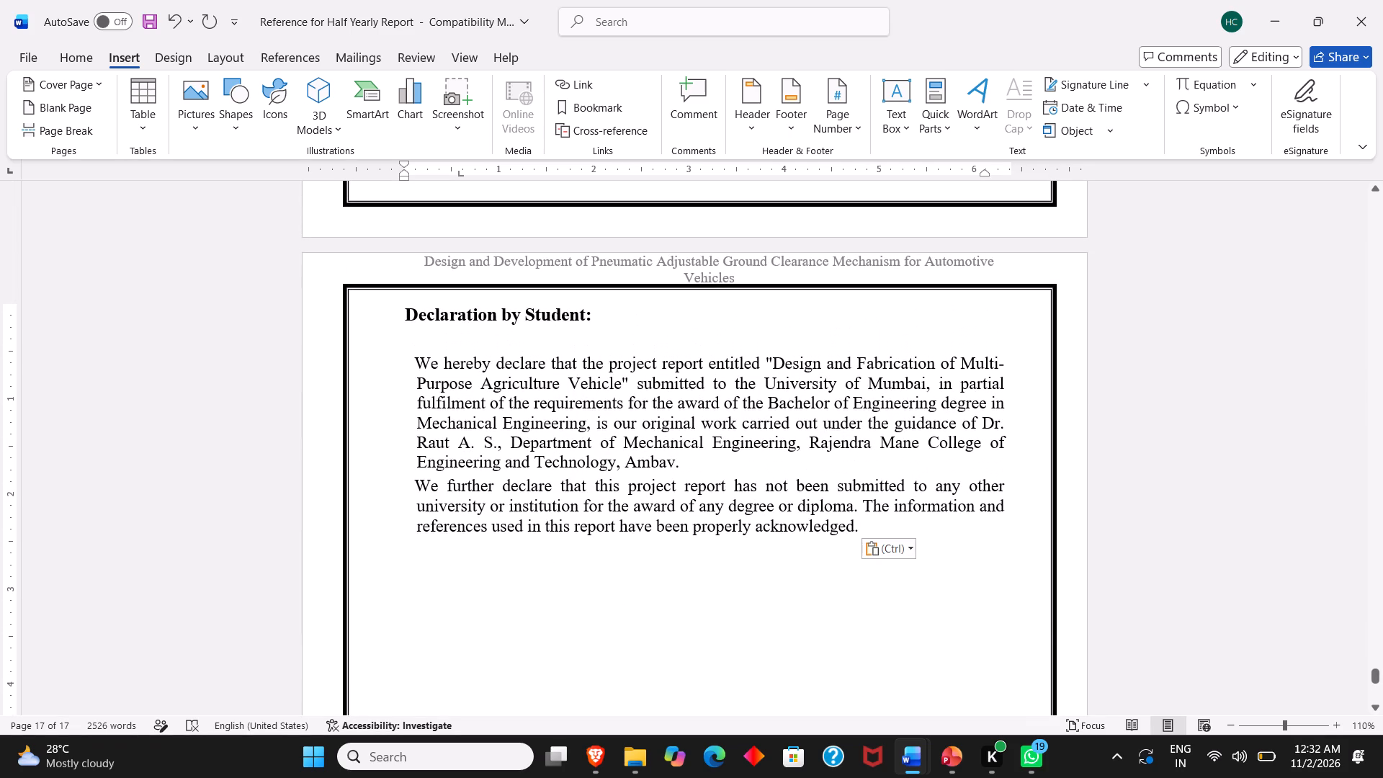
Change the department named in the declaration's first paragraph from "Mechanical" to "Automobile" Engineering.
{"action": "left_click", "coordinate": [703, 450]}
{"action": "key", "text": "BackSpace"}
{"action": "key", "text": "BackSpace"}
{"action": "key", "text": "BackSpace"}
{"action": "key", "text": "BackSpace"}
{"action": "key", "text": "BackSpace"}
{"action": "key", "text": "BackSpace"}
{"action": "key", "text": "BackSpace"}
{"action": "key", "text": "BackSpace"}
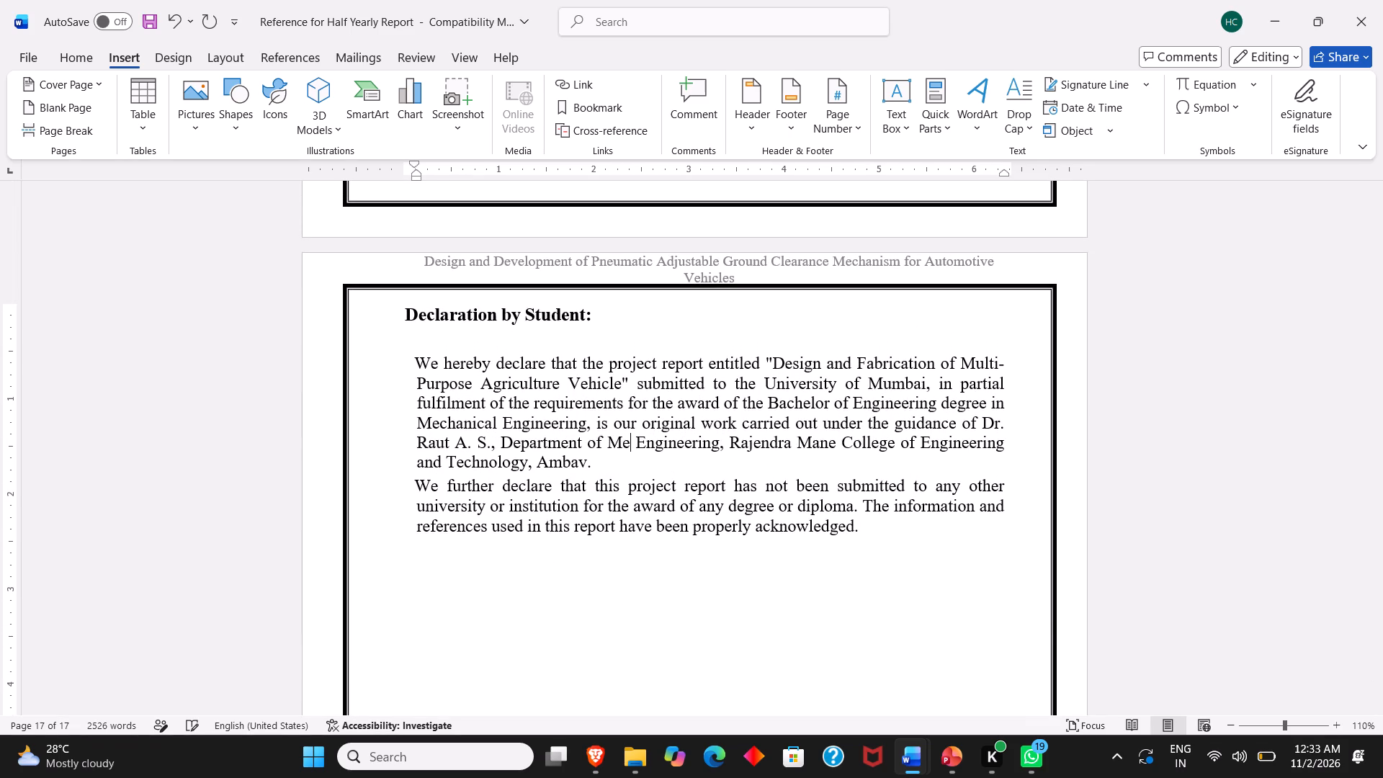
{"action": "key", "text": "BackSpace"}
{"action": "key", "text": "BackSpace"}
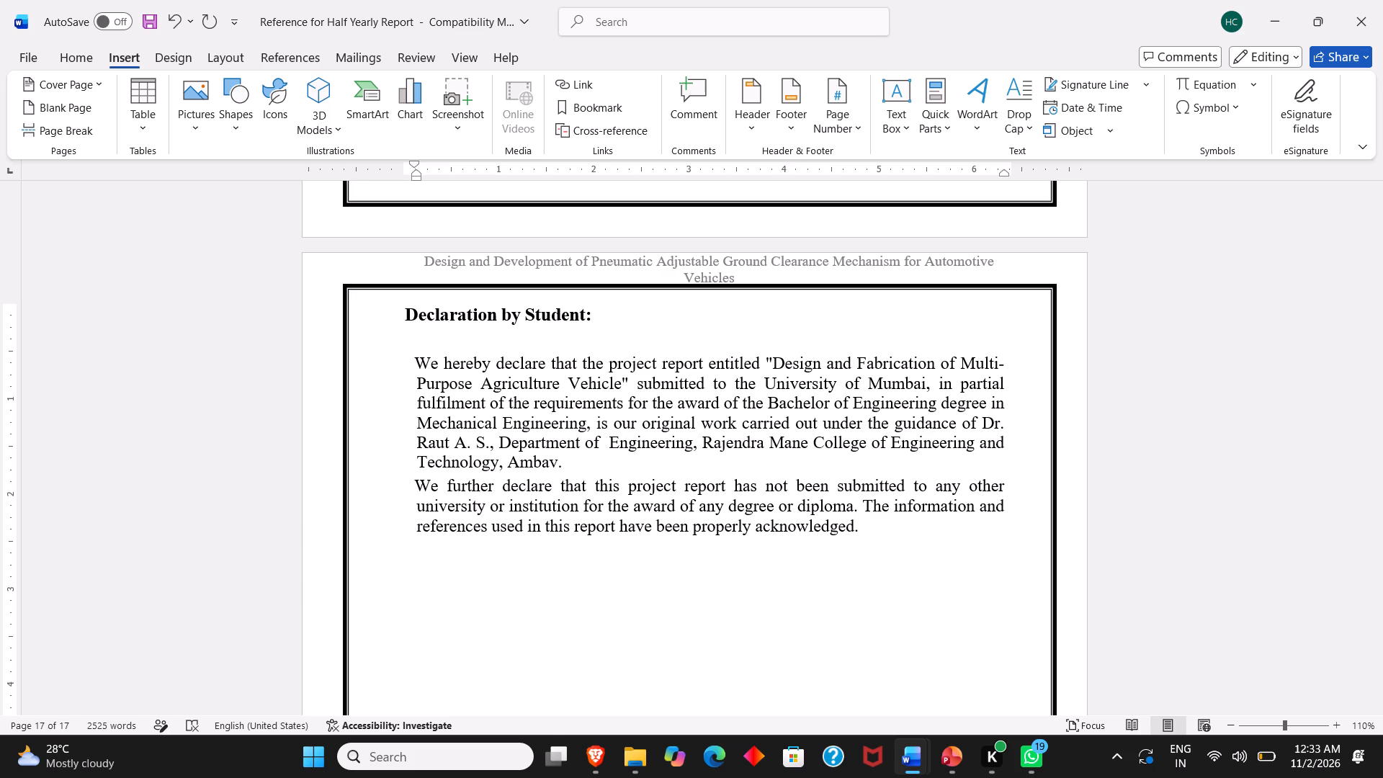
{"action": "type", "text": "Automobilr"}
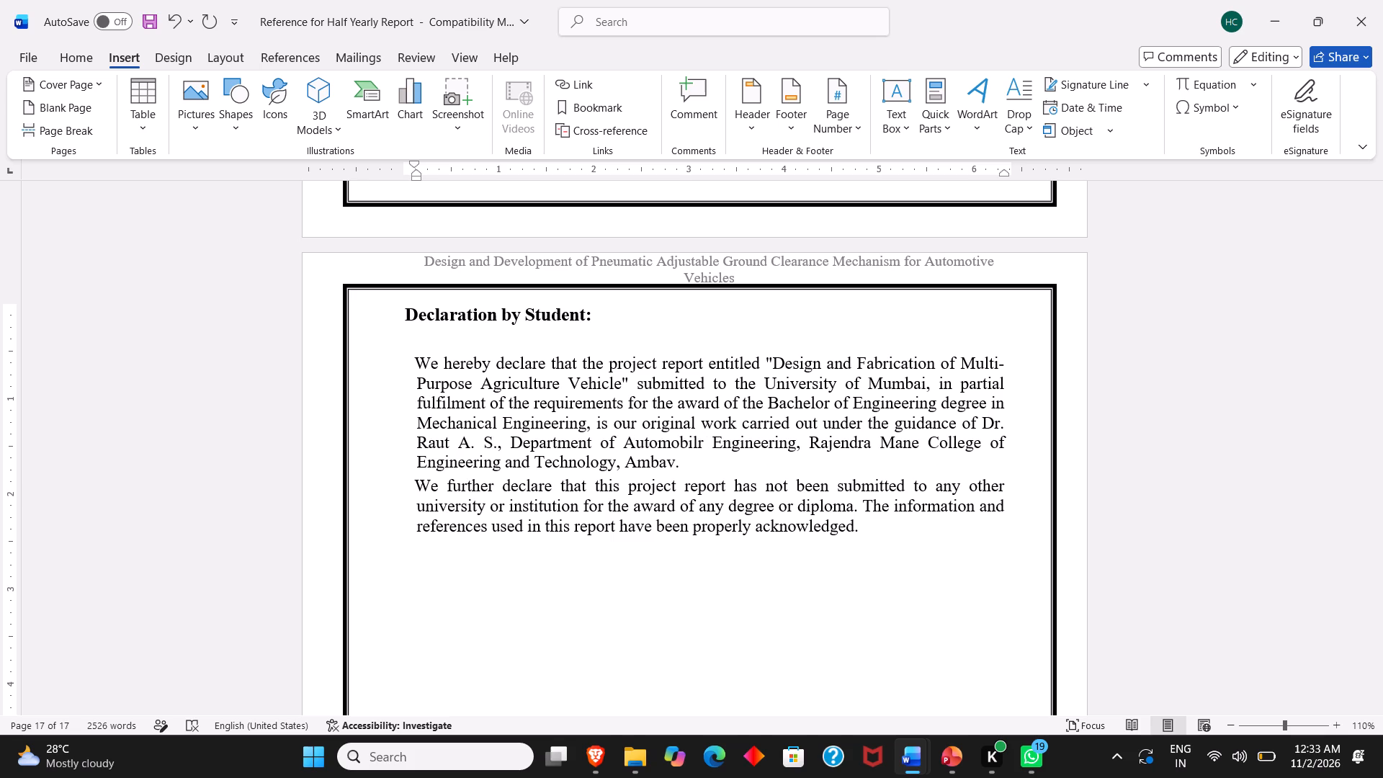
{"action": "key", "text": "BackSpace"}
{"action": "key", "text": "e"}
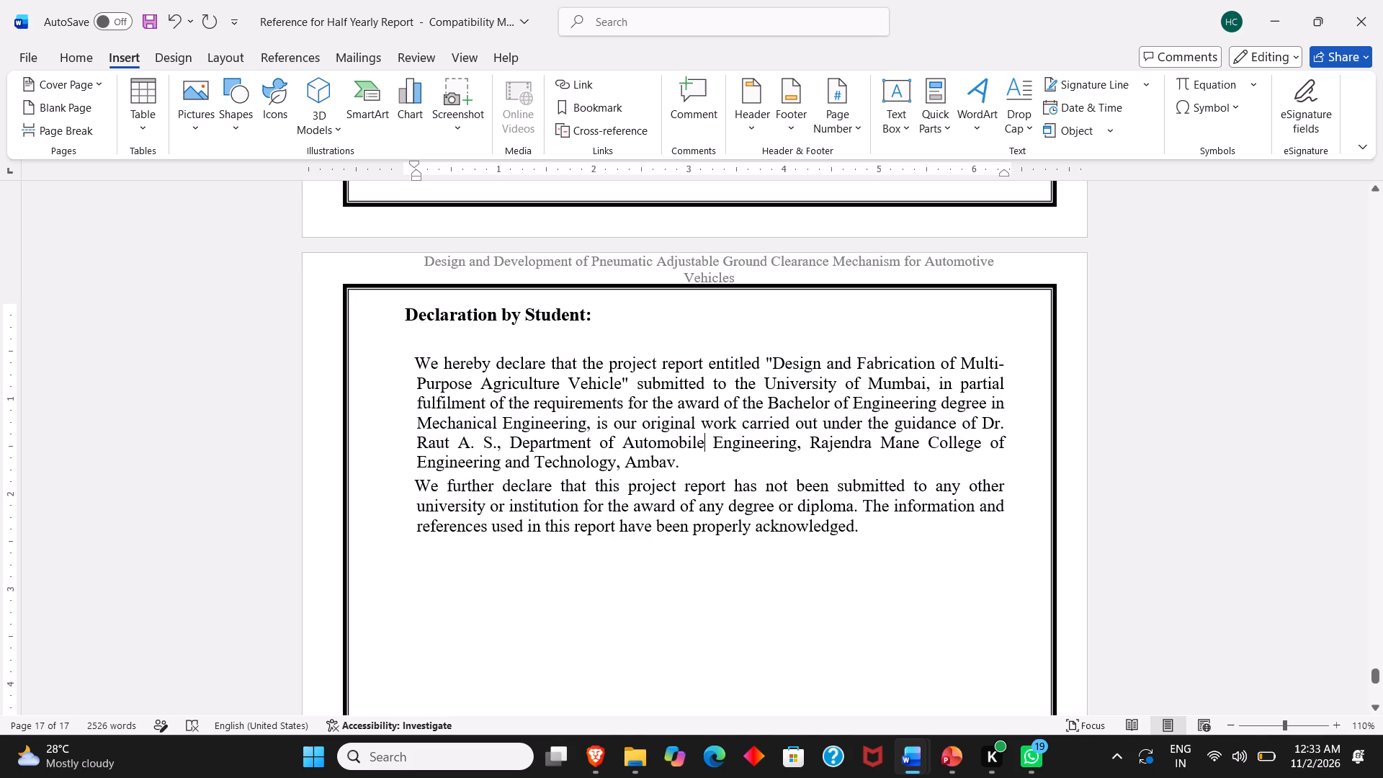
Replace the quoted title "Design and Fabrication of Multi-Purpose Agriculture Vehicle" in the declaration with the project title copied from the page header.
{"action": "double_click", "coordinate": [428, 261]}
{"action": "left_click_drag", "start_coordinate": [428, 261], "coordinate": [724, 279]}
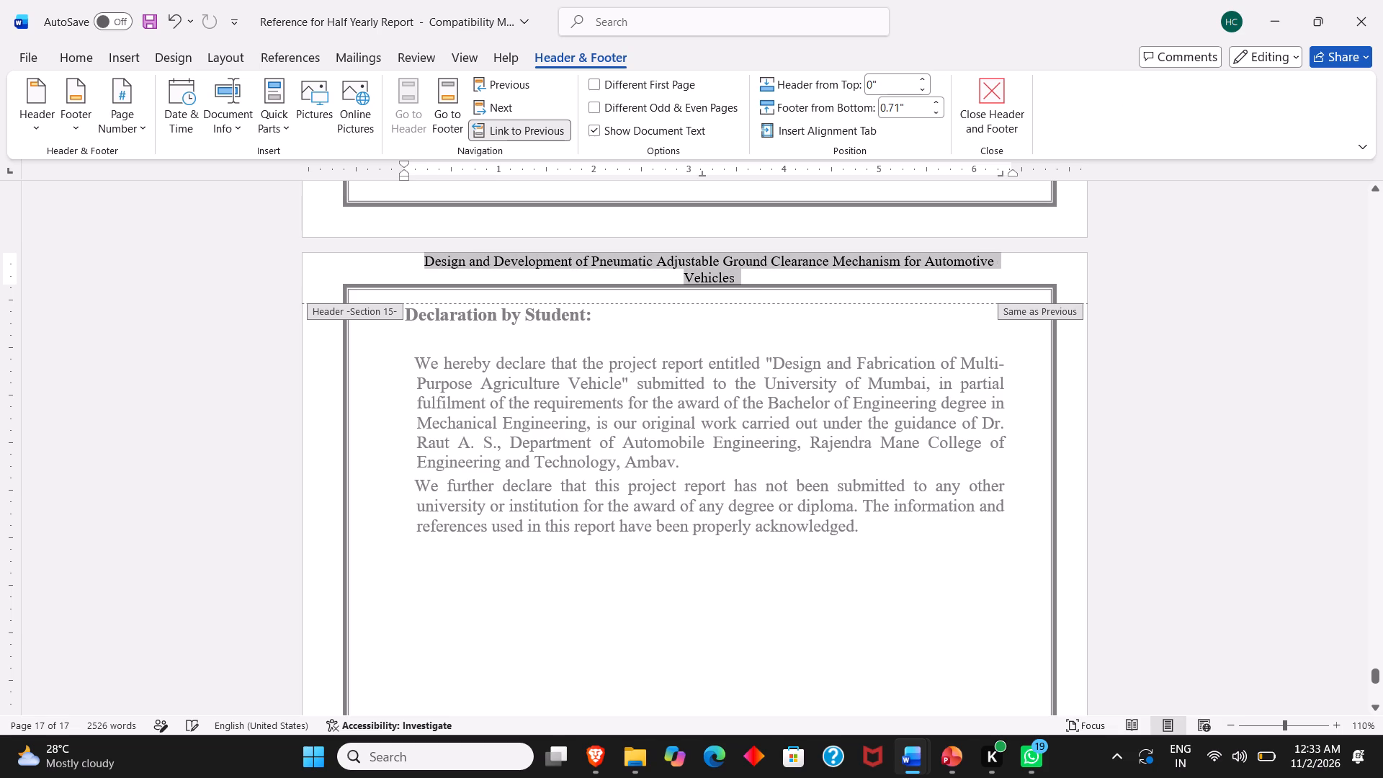
{"action": "left_click_drag", "start_coordinate": [724, 279], "coordinate": [743, 280]}
{"action": "key", "text": "ctrl+c"}
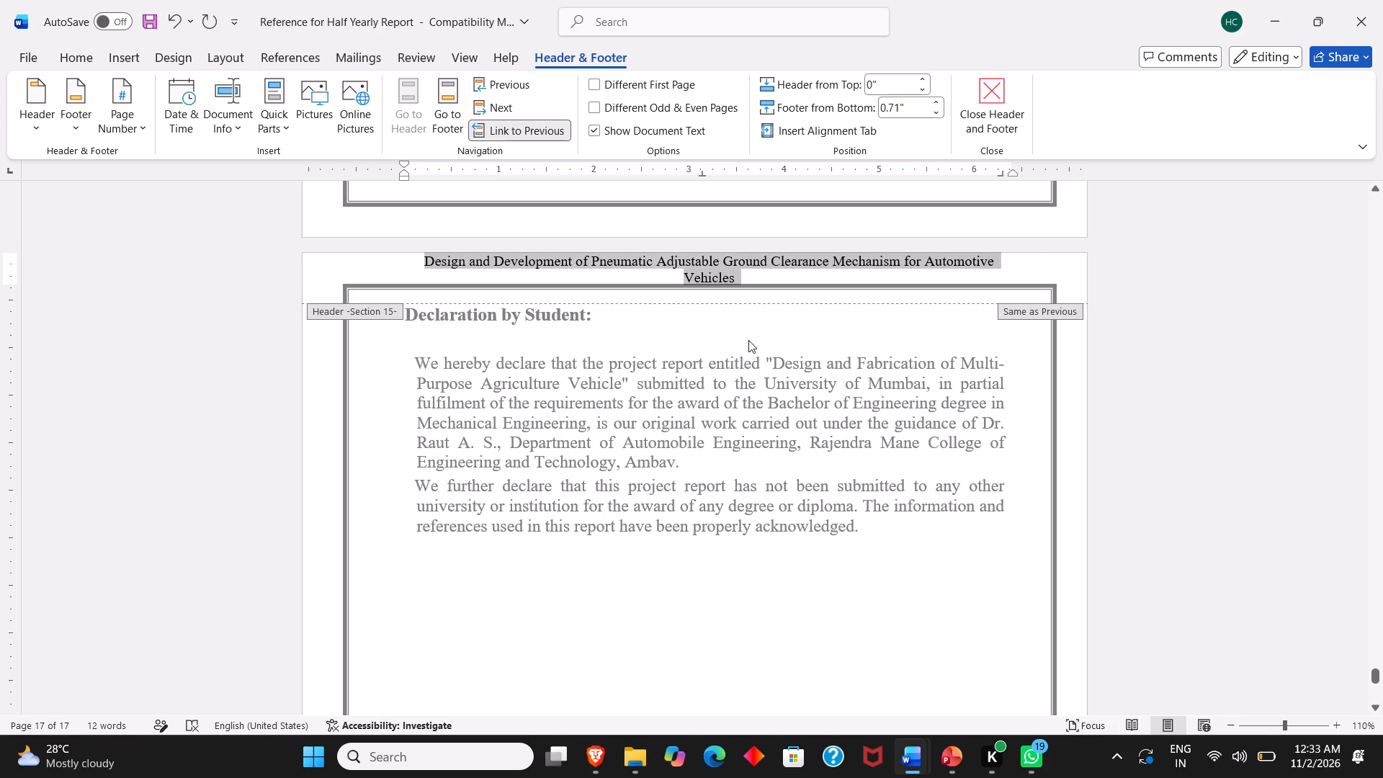
{"action": "left_click", "coordinate": [745, 350]}
{"action": "left_click", "coordinate": [745, 357]}
{"action": "left_click", "coordinate": [773, 462]}
{"action": "double_click", "coordinate": [767, 468]}
{"action": "left_click", "coordinate": [769, 476]}
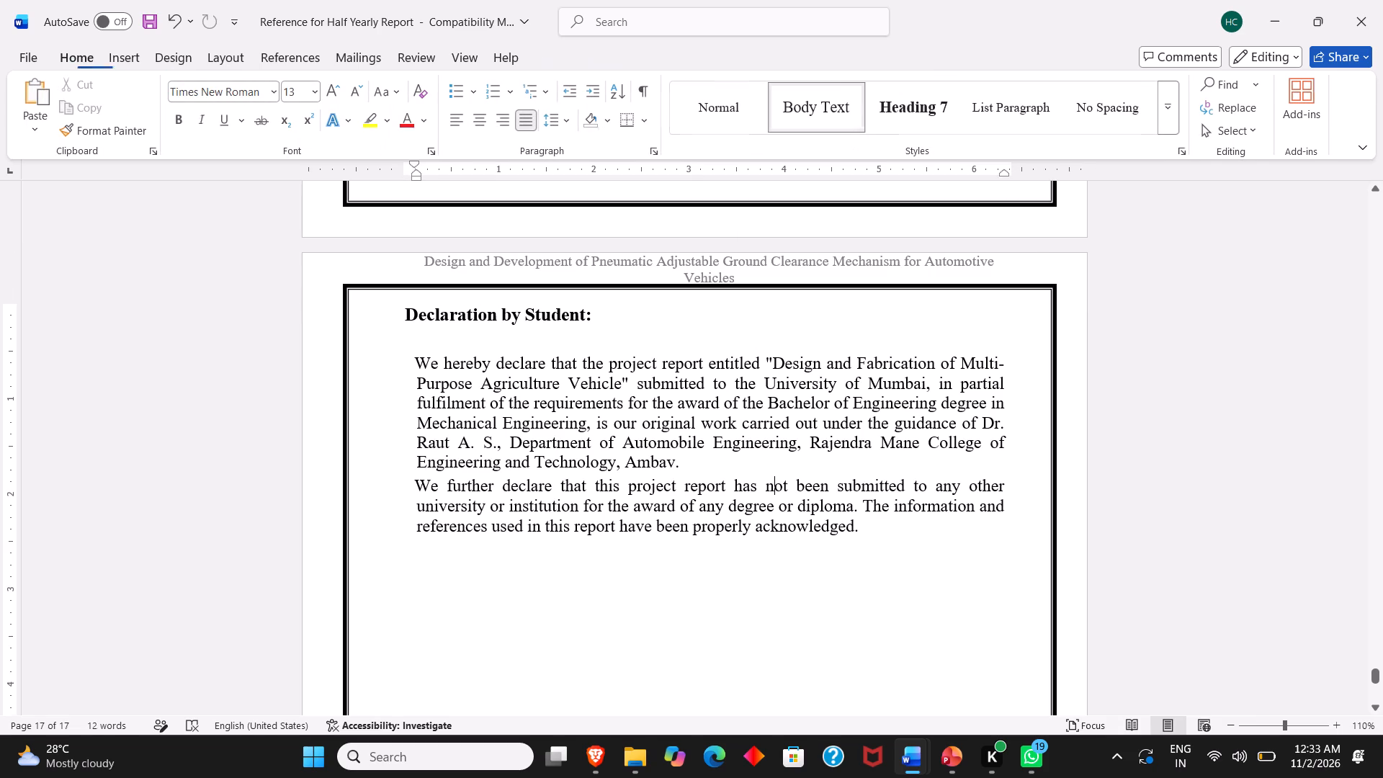
{"action": "left_click_drag", "start_coordinate": [774, 362], "coordinate": [689, 385]}
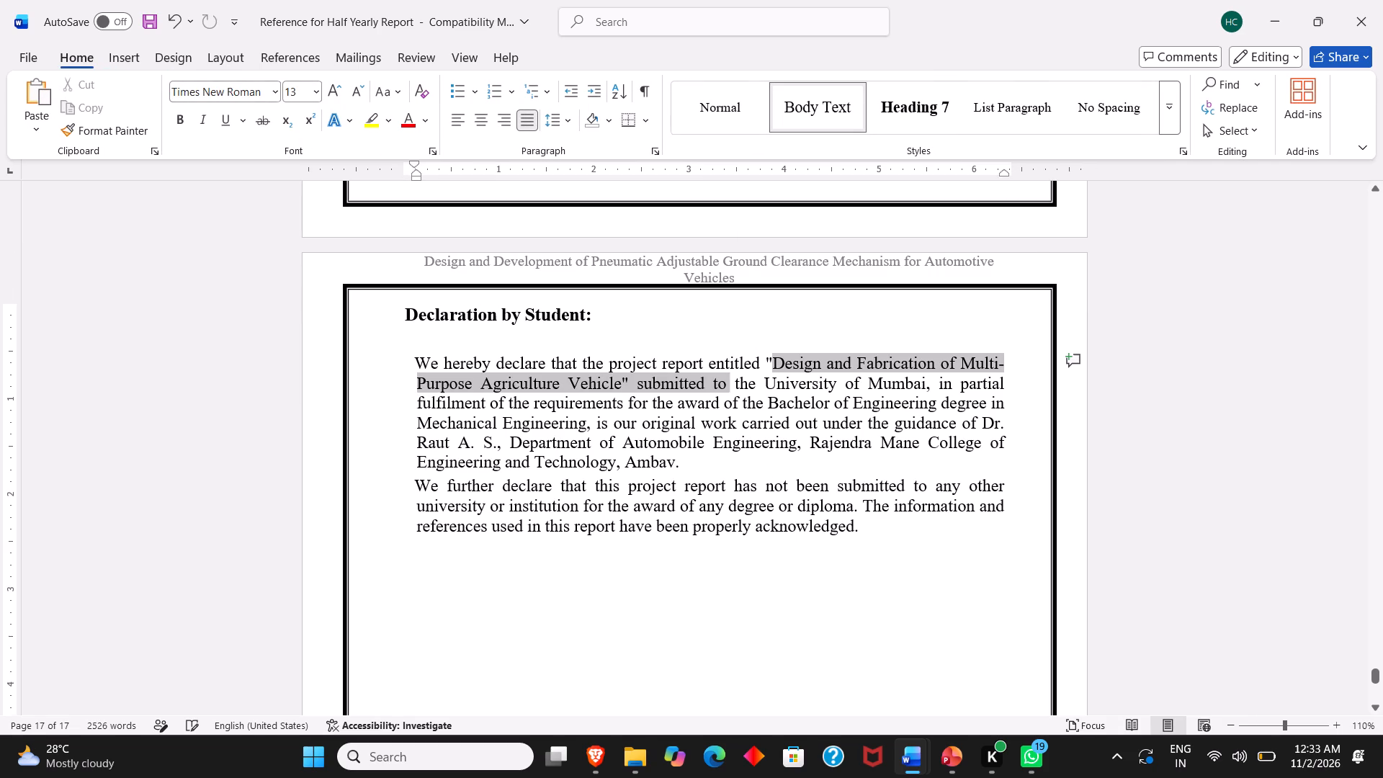
{"action": "left_click_drag", "start_coordinate": [689, 385], "coordinate": [619, 385]}
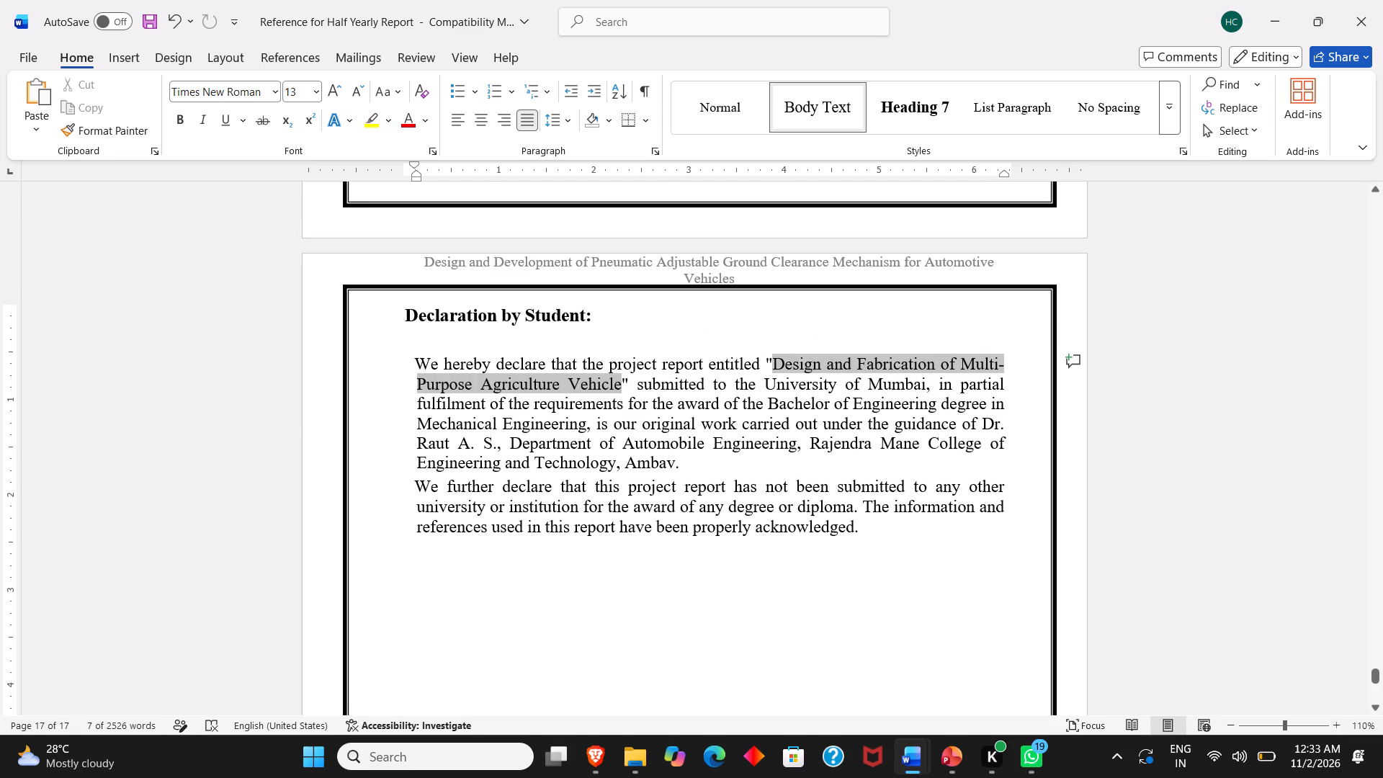
{"action": "key", "text": "ctrl+v"}
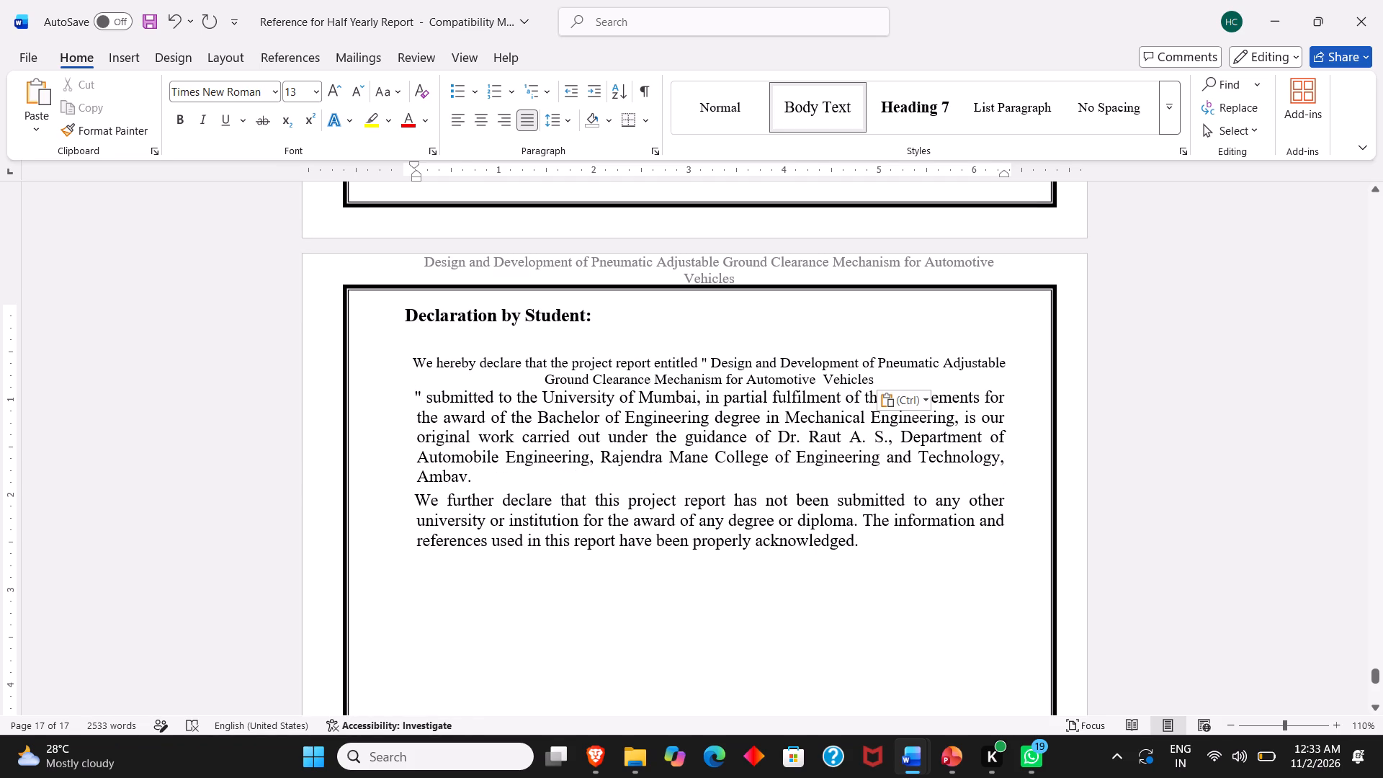
Set the font size of the declaration's opening two lines, including the project title, to 13.
{"action": "left_click_drag", "start_coordinate": [666, 419], "coordinate": [731, 432]}
{"action": "left_click", "coordinate": [804, 467]}
{"action": "left_click_drag", "start_coordinate": [877, 385], "coordinate": [708, 358]}
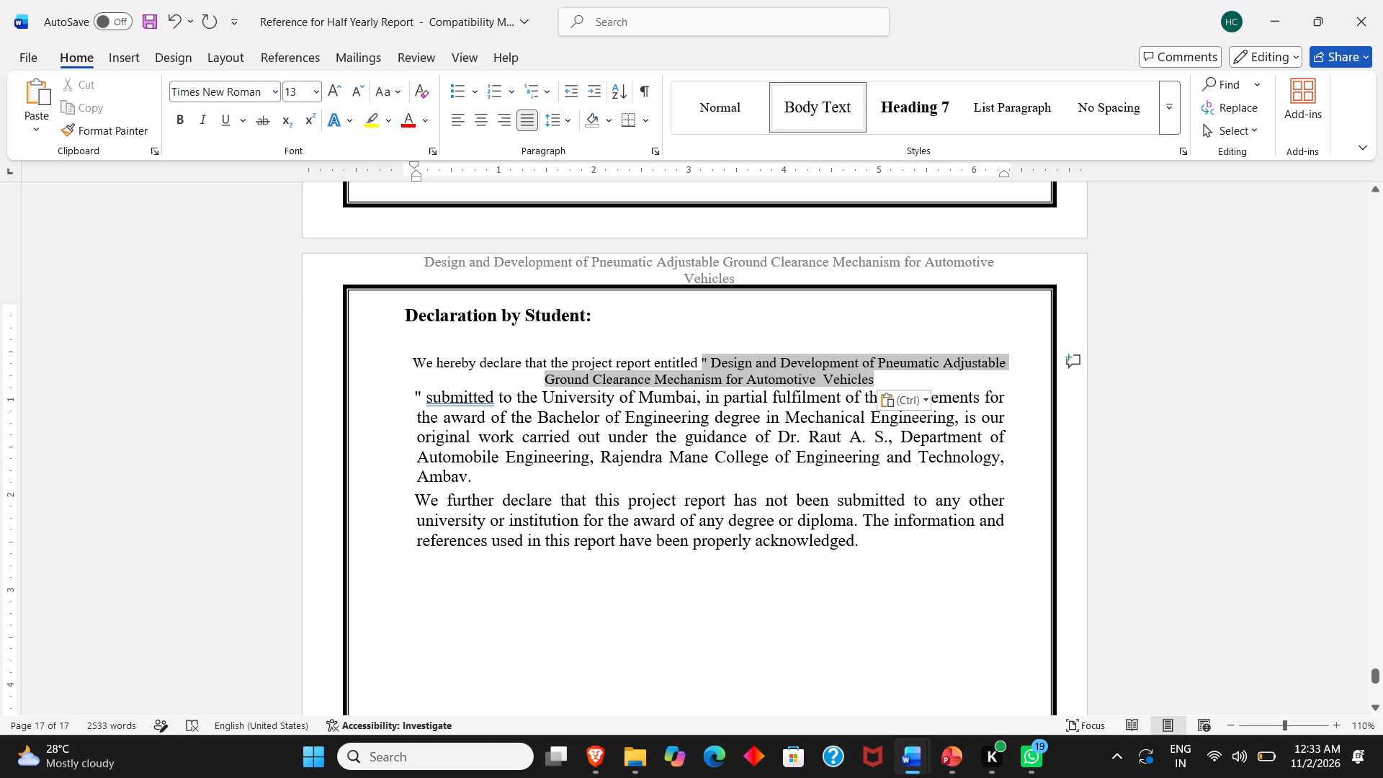
{"action": "left_click_drag", "start_coordinate": [708, 358], "coordinate": [464, 344]}
{"action": "left_click", "coordinate": [464, 344]}
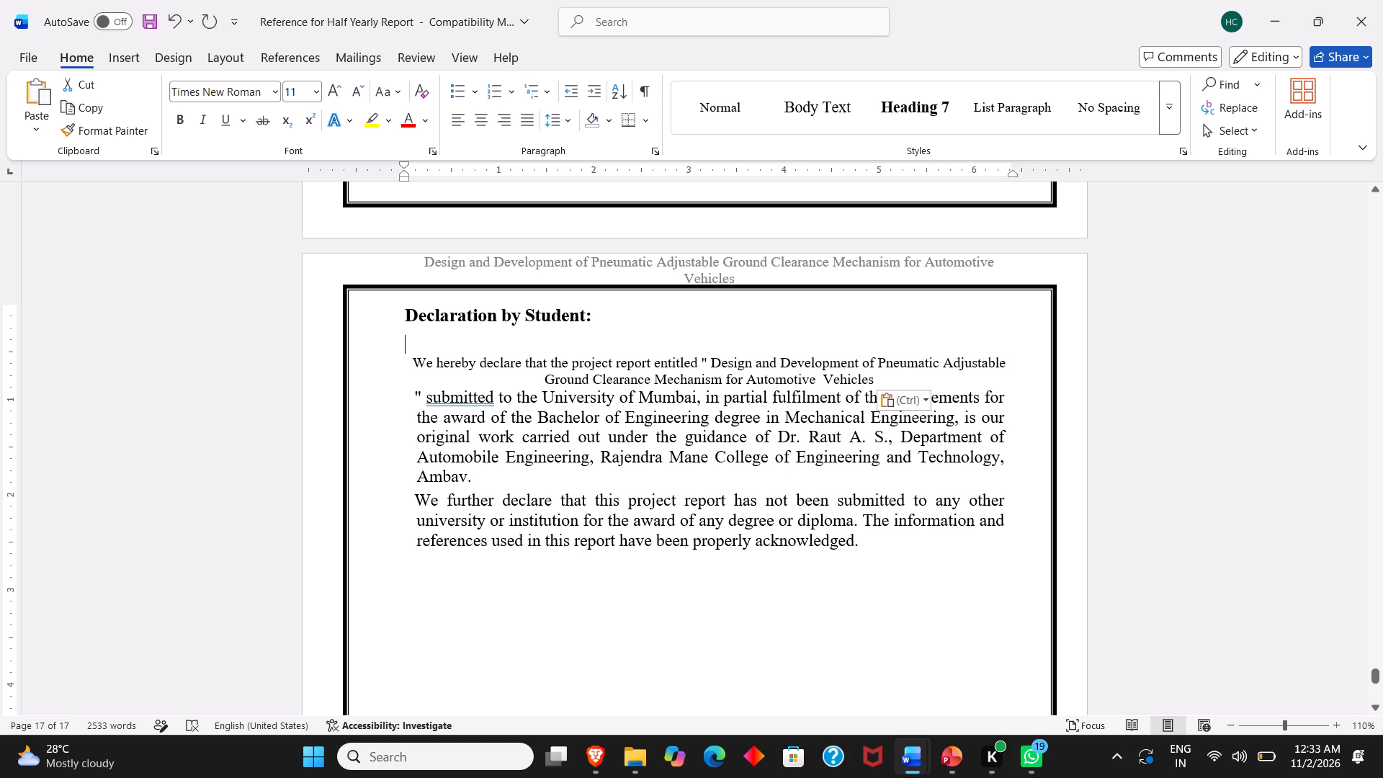
{"action": "left_click_drag", "start_coordinate": [416, 361], "coordinate": [617, 376]}
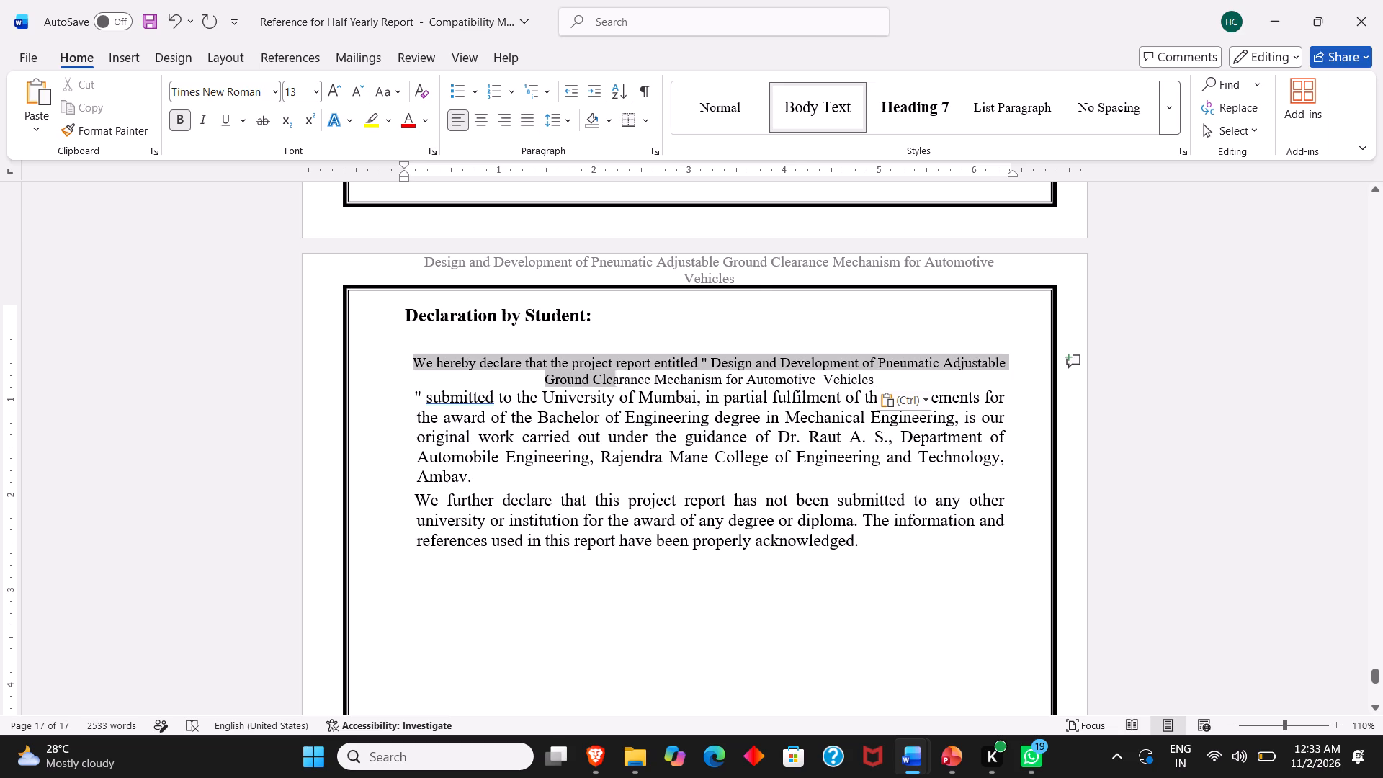
{"action": "left_click_drag", "start_coordinate": [617, 376], "coordinate": [875, 386]}
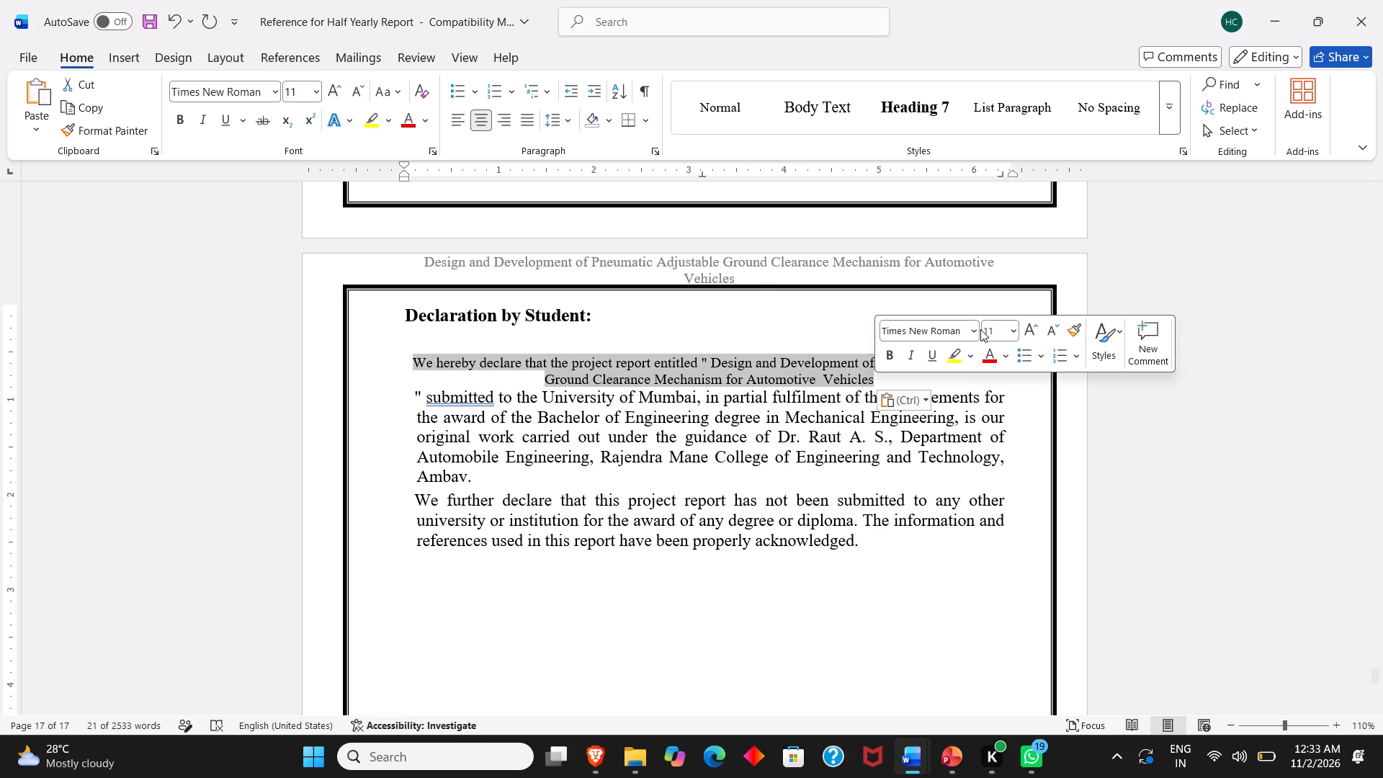
{"action": "left_click", "coordinate": [988, 328]}
{"action": "type", "text": "13"}
{"action": "key", "text": "Return"}
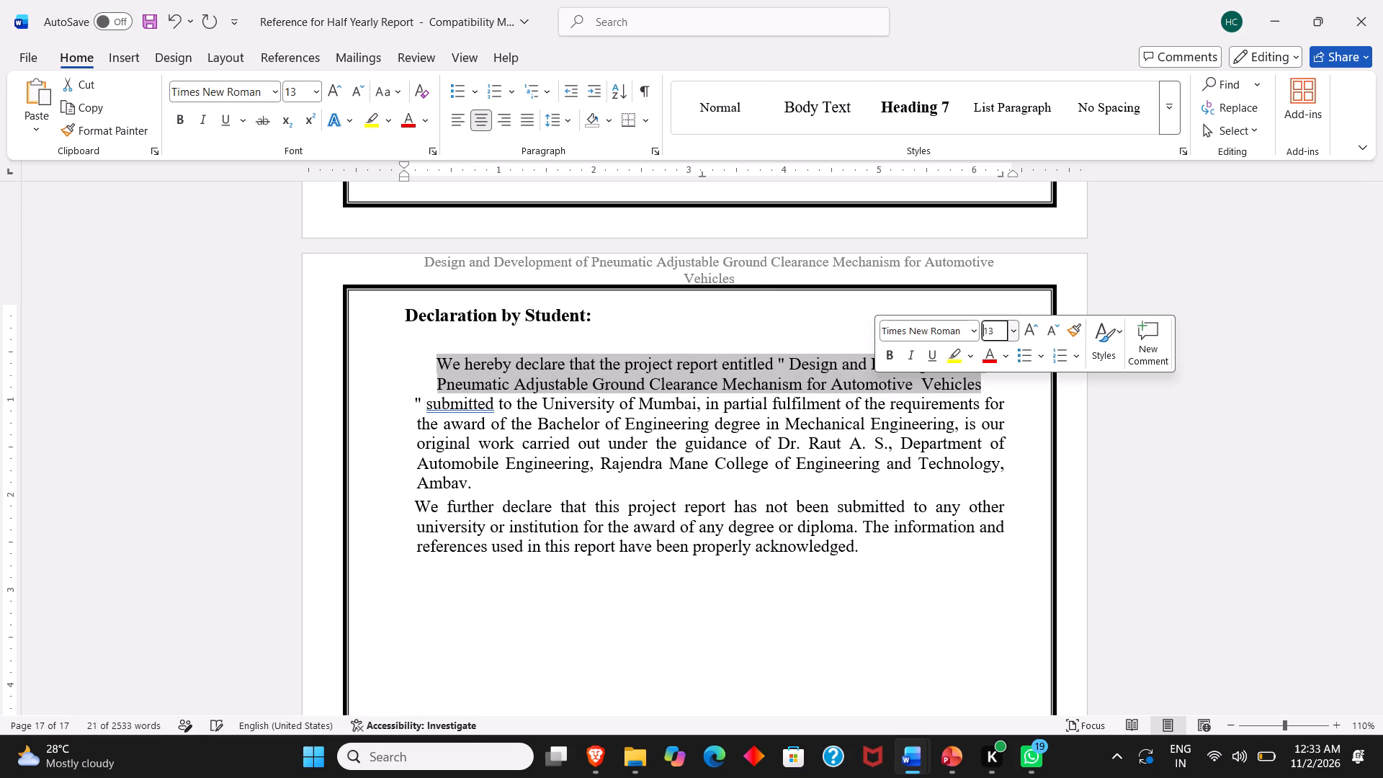
{"action": "left_click", "coordinate": [844, 551]}
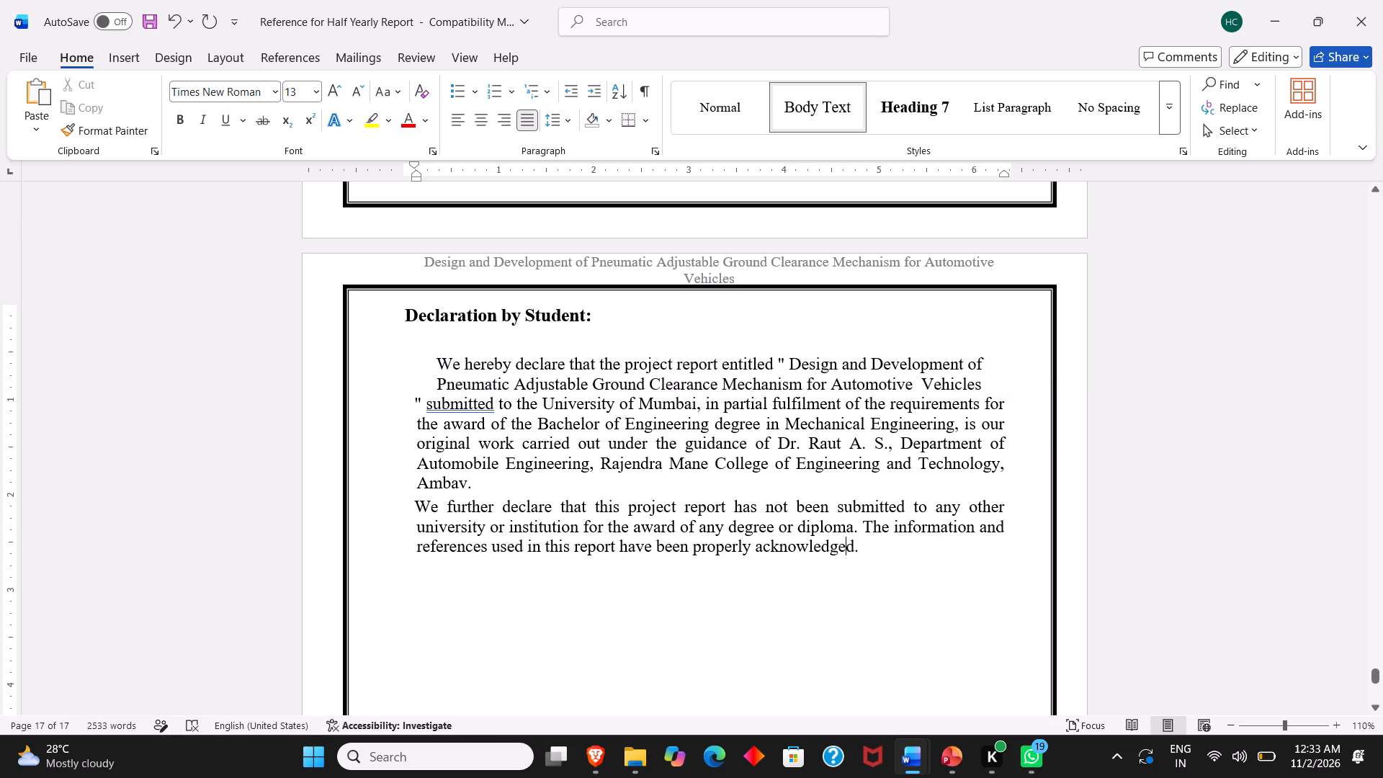
Replace "Mechanical" with "Automobile" in the Bachelor of Engineering degree named in the declaration.
{"action": "left_click_drag", "start_coordinate": [931, 420], "coordinate": [871, 429]}
{"action": "left_click_drag", "start_coordinate": [497, 460], "coordinate": [431, 464]}
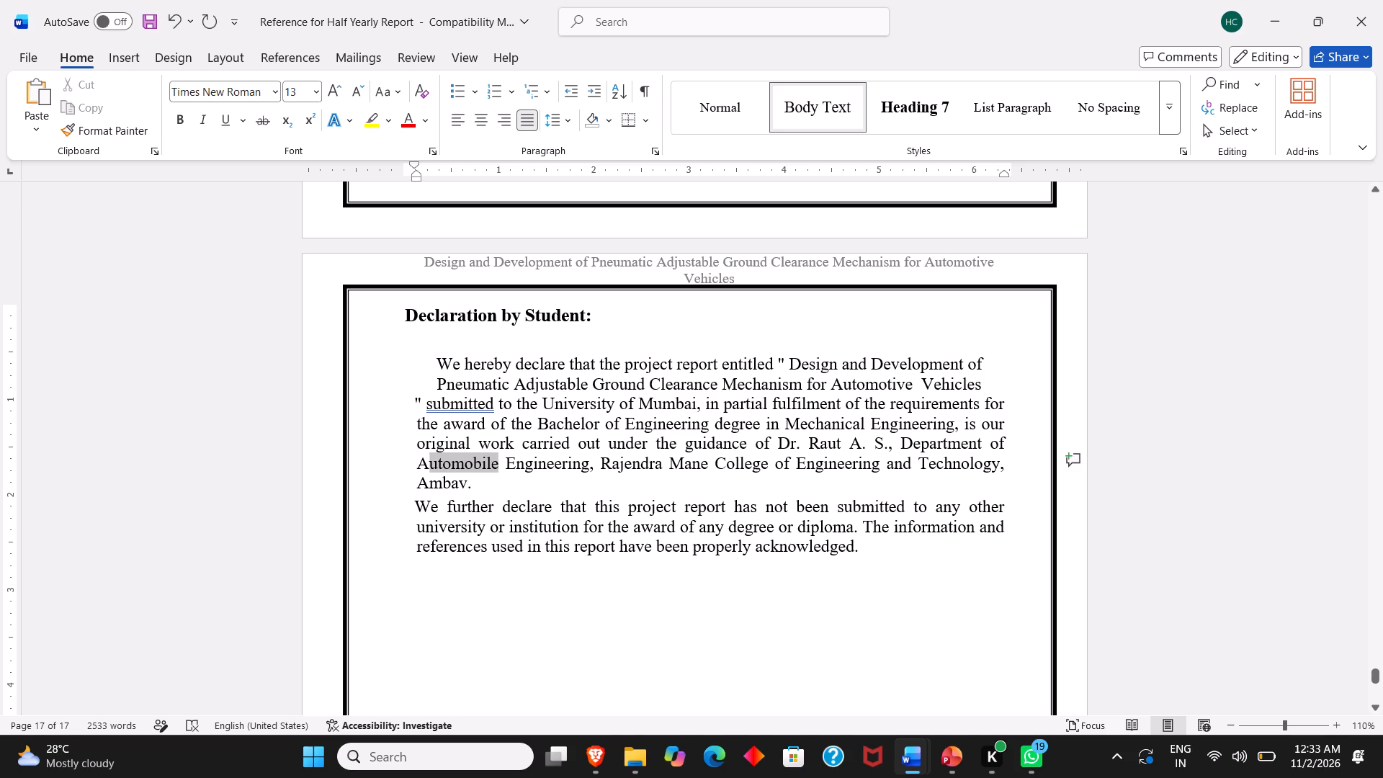
{"action": "left_click_drag", "start_coordinate": [431, 464], "coordinate": [419, 466]}
{"action": "key", "text": "ctrl+c"}
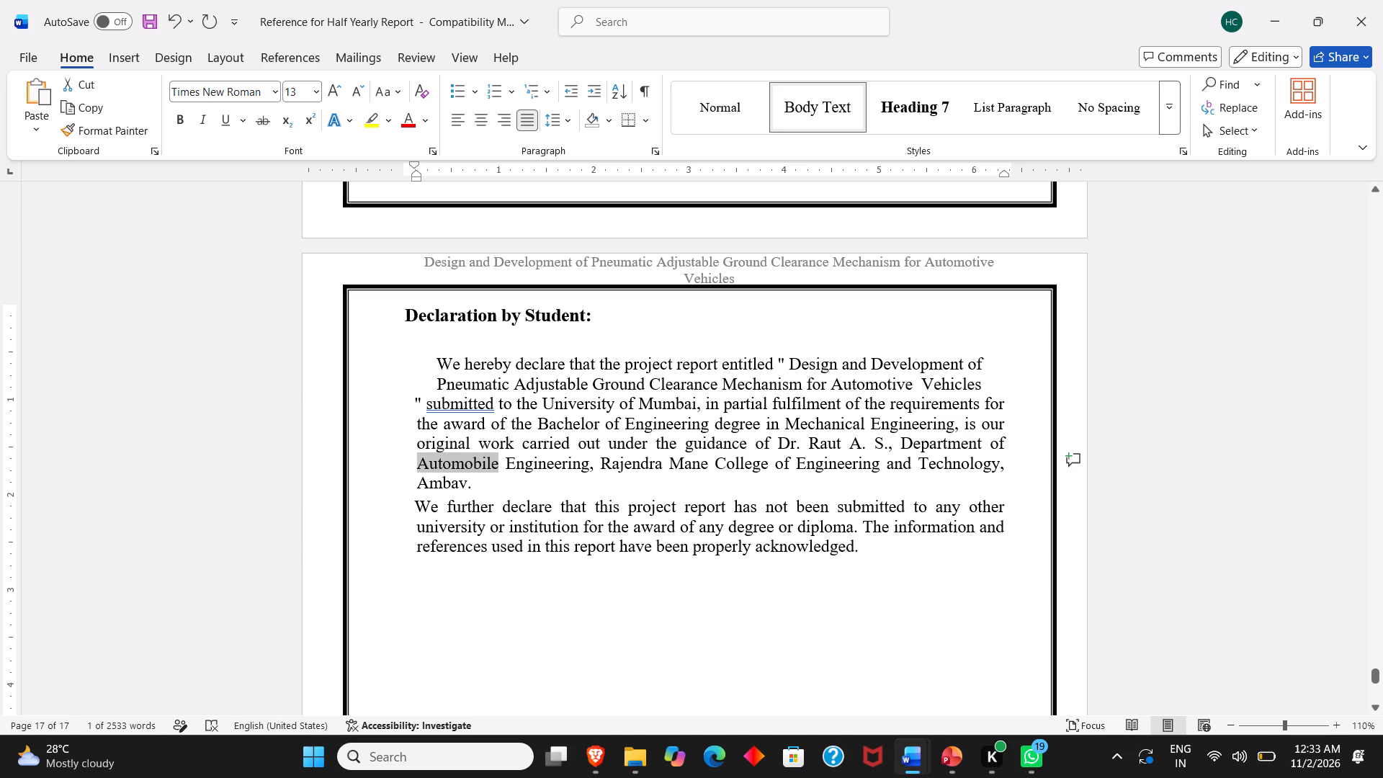
{"action": "left_click_drag", "start_coordinate": [862, 424], "coordinate": [786, 427]}
{"action": "key", "text": "ctrl+v"}
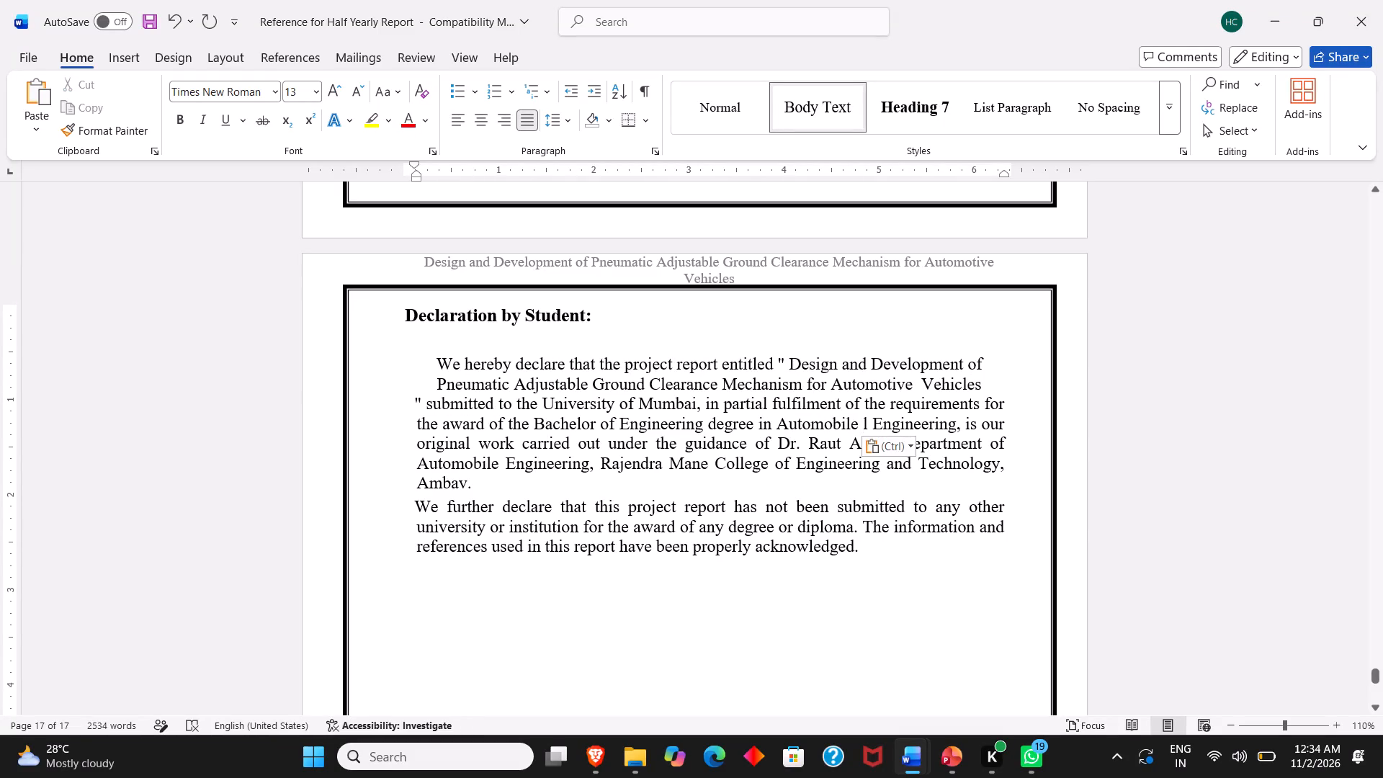
{"action": "left_click", "coordinate": [874, 425]}
{"action": "key", "text": "BackSpace"}
{"action": "key", "text": "BackSpace"}
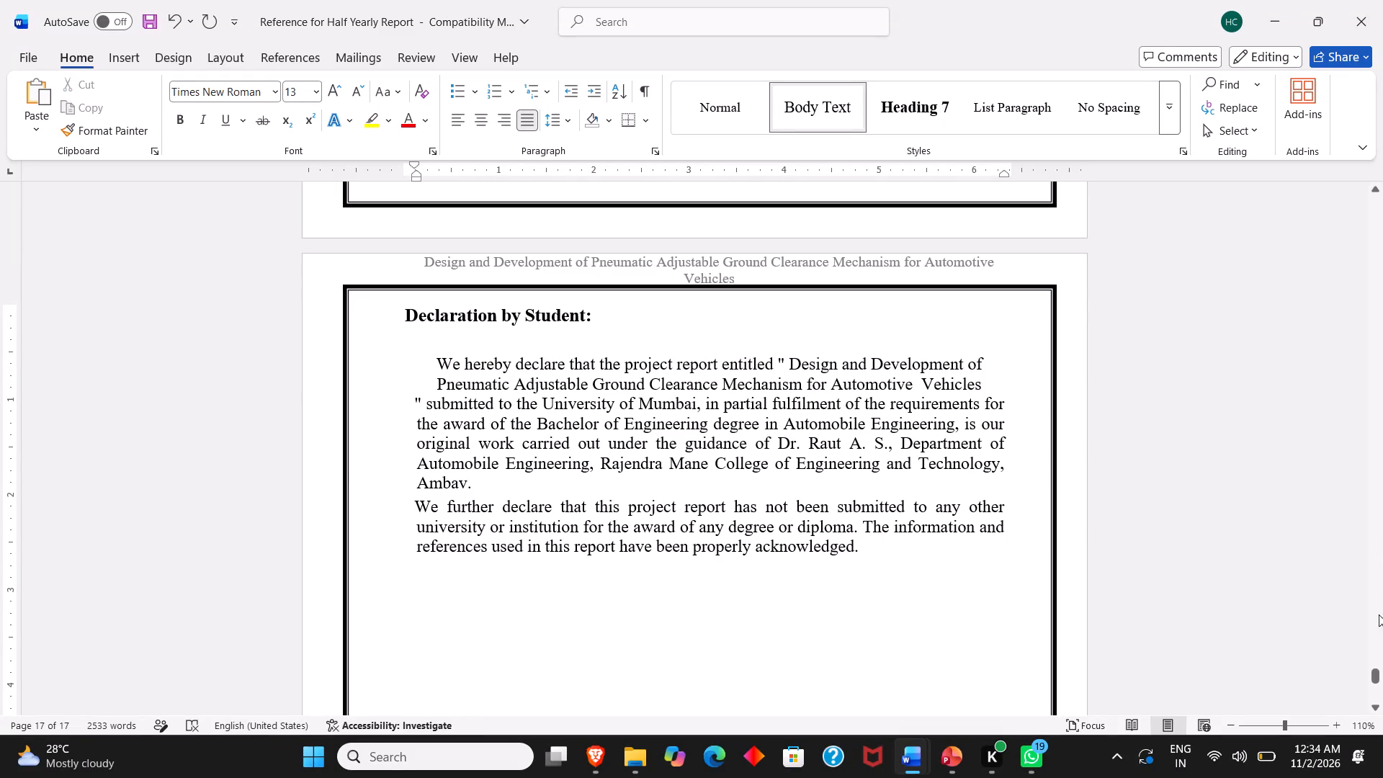
Replace the guide's name in the declaration with the guide's name copied from the cover page.
{"action": "left_click_drag", "start_coordinate": [1377, 676], "coordinate": [1350, 206]}
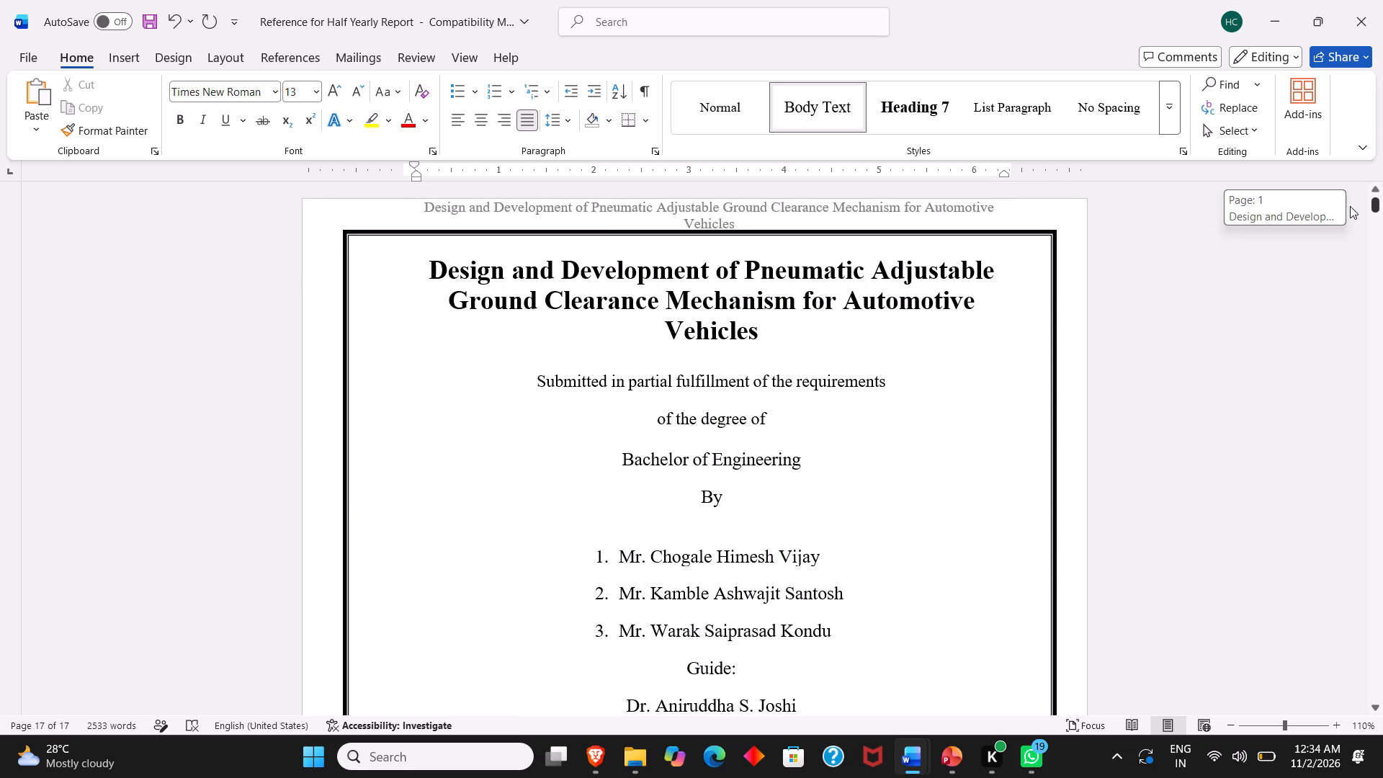
{"action": "left_click_drag", "start_coordinate": [1350, 206], "coordinate": [1354, 214]}
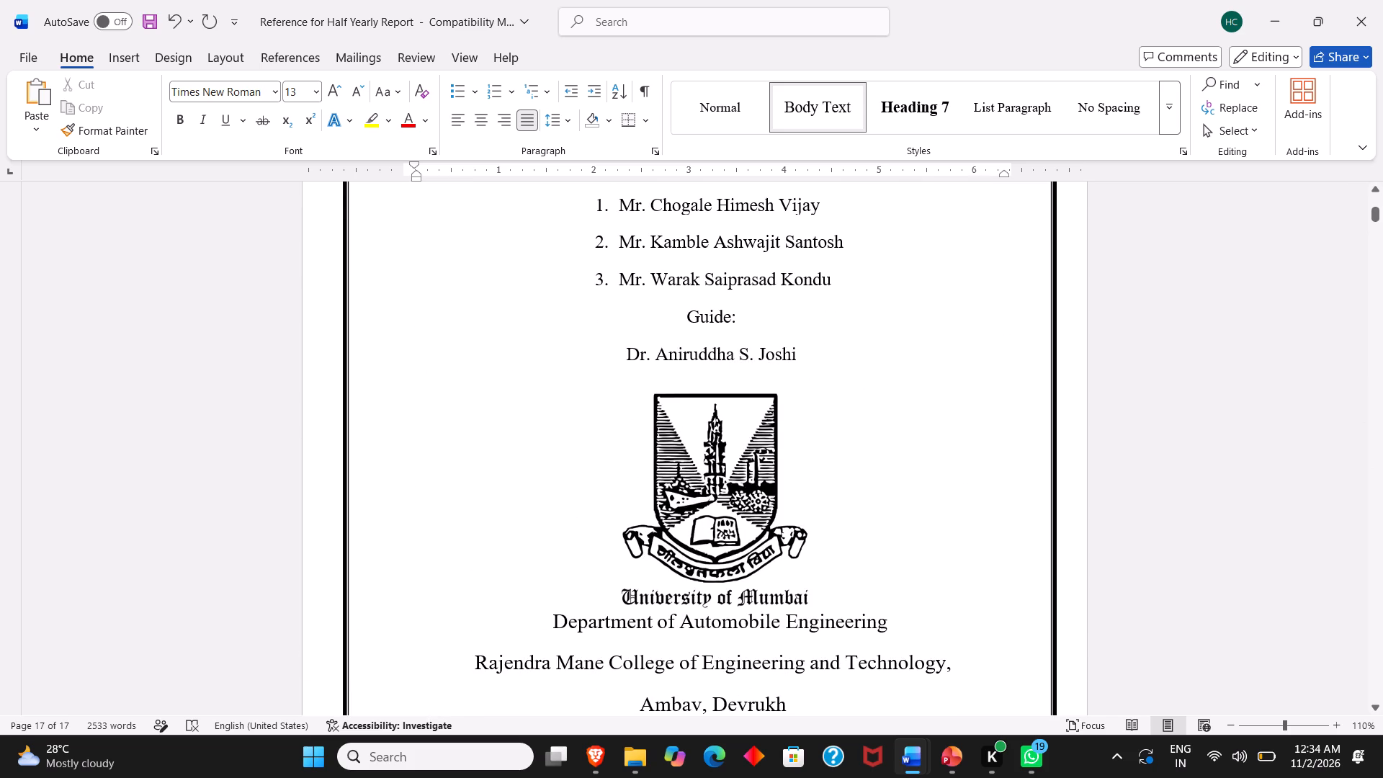
{"action": "left_click_drag", "start_coordinate": [622, 354], "coordinate": [800, 349]}
{"action": "key", "text": "ctrl+c"}
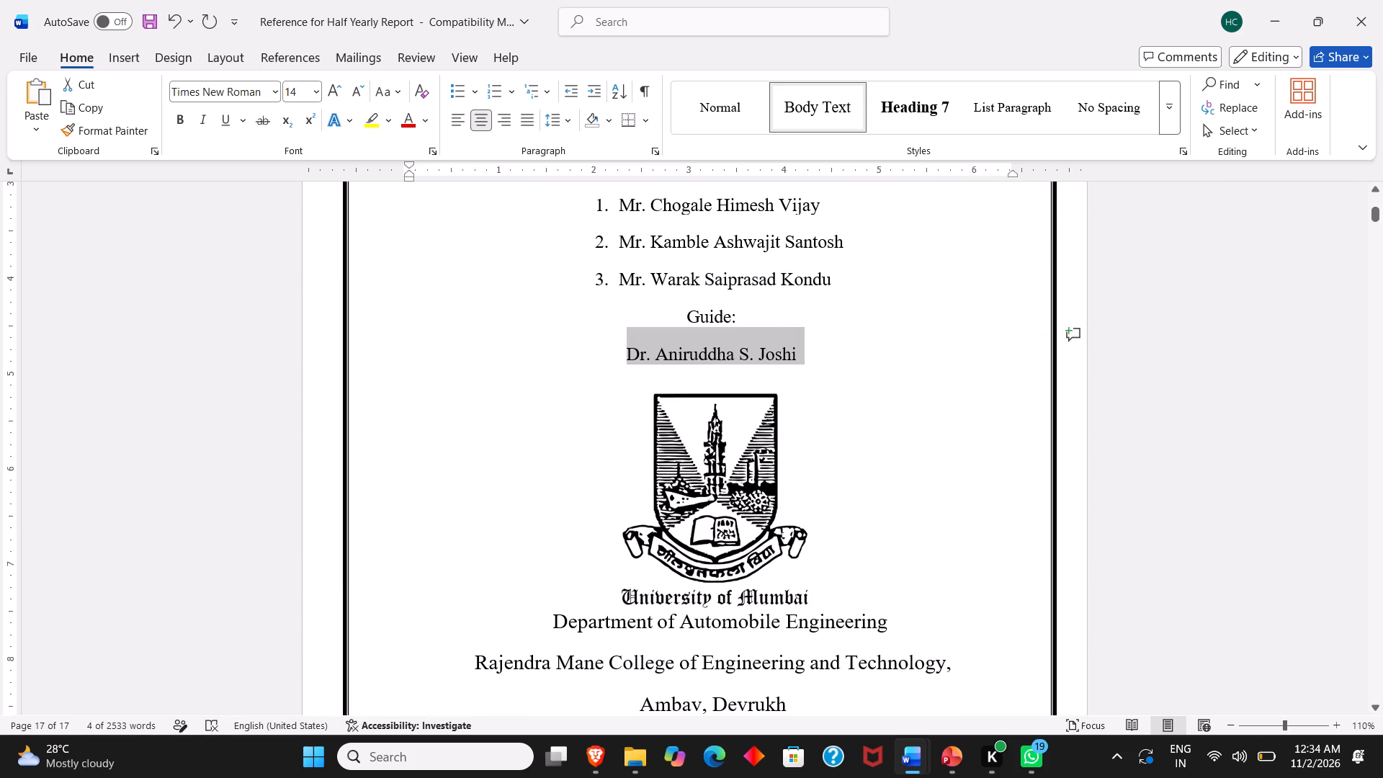
{"action": "left_click_drag", "start_coordinate": [1380, 207], "coordinate": [1325, 777]}
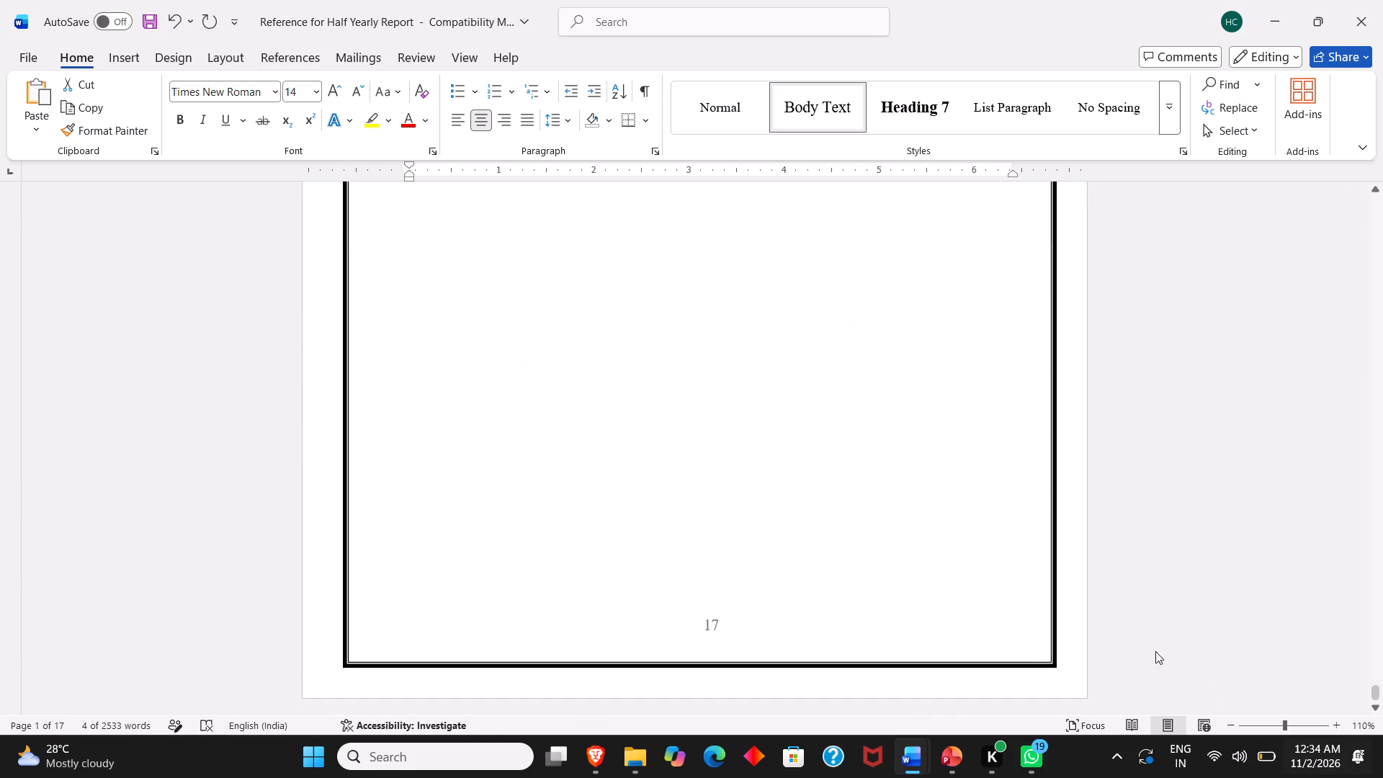
{"action": "scroll", "coordinate": [962, 520], "scroll_direction": "up", "scroll_amount": 12}
{"action": "scroll", "coordinate": [941, 421], "scroll_direction": "up", "scroll_amount": 2}
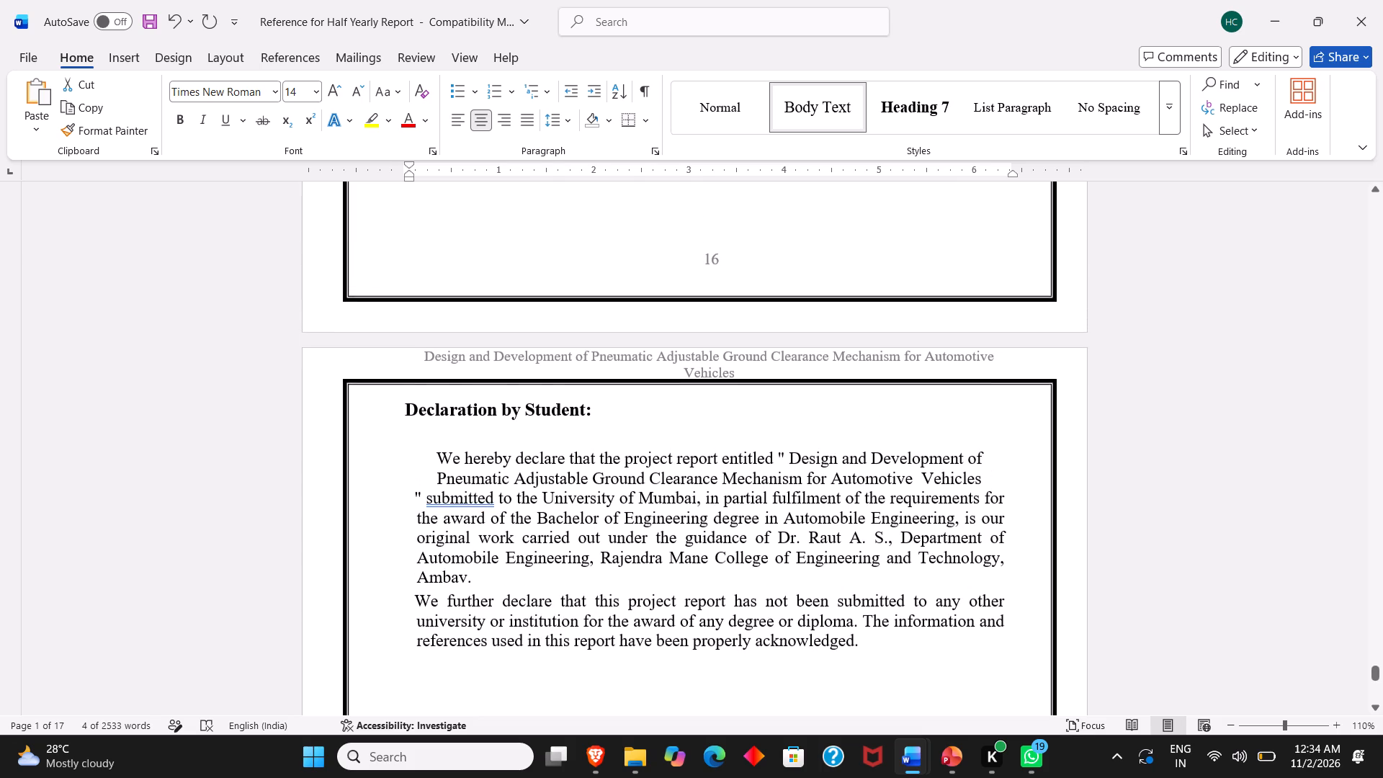
{"action": "left_click_drag", "start_coordinate": [776, 542], "coordinate": [878, 540]}
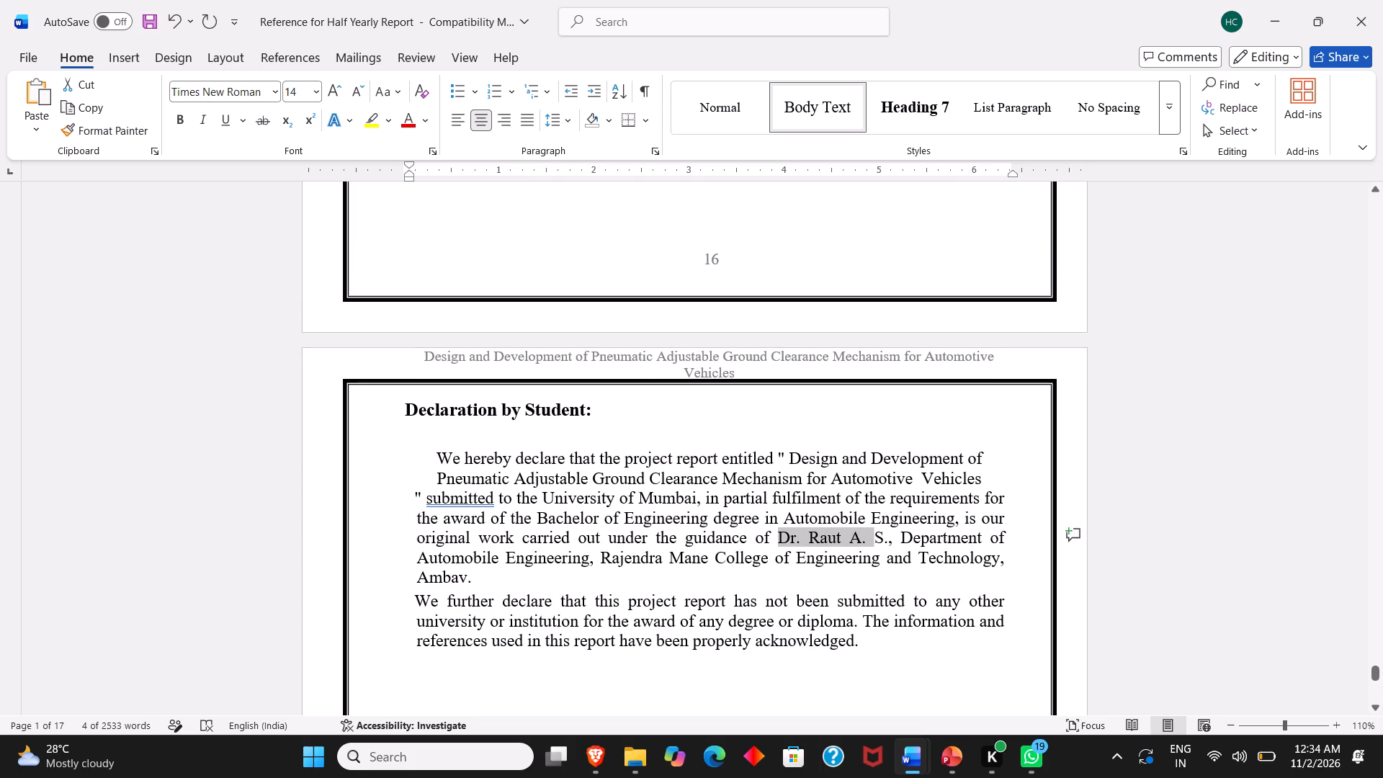
{"action": "left_click_drag", "start_coordinate": [878, 540], "coordinate": [885, 540]}
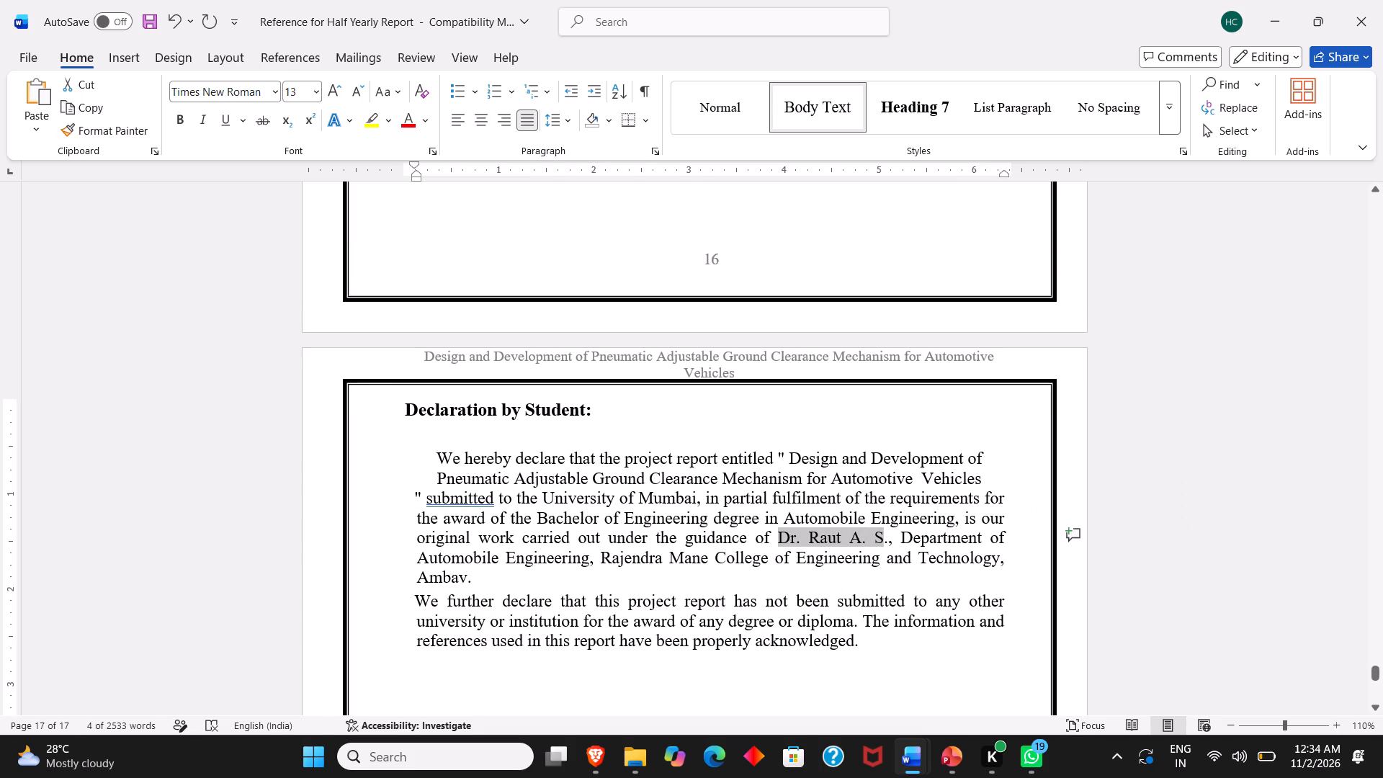
{"action": "key", "text": "ctrl+v"}
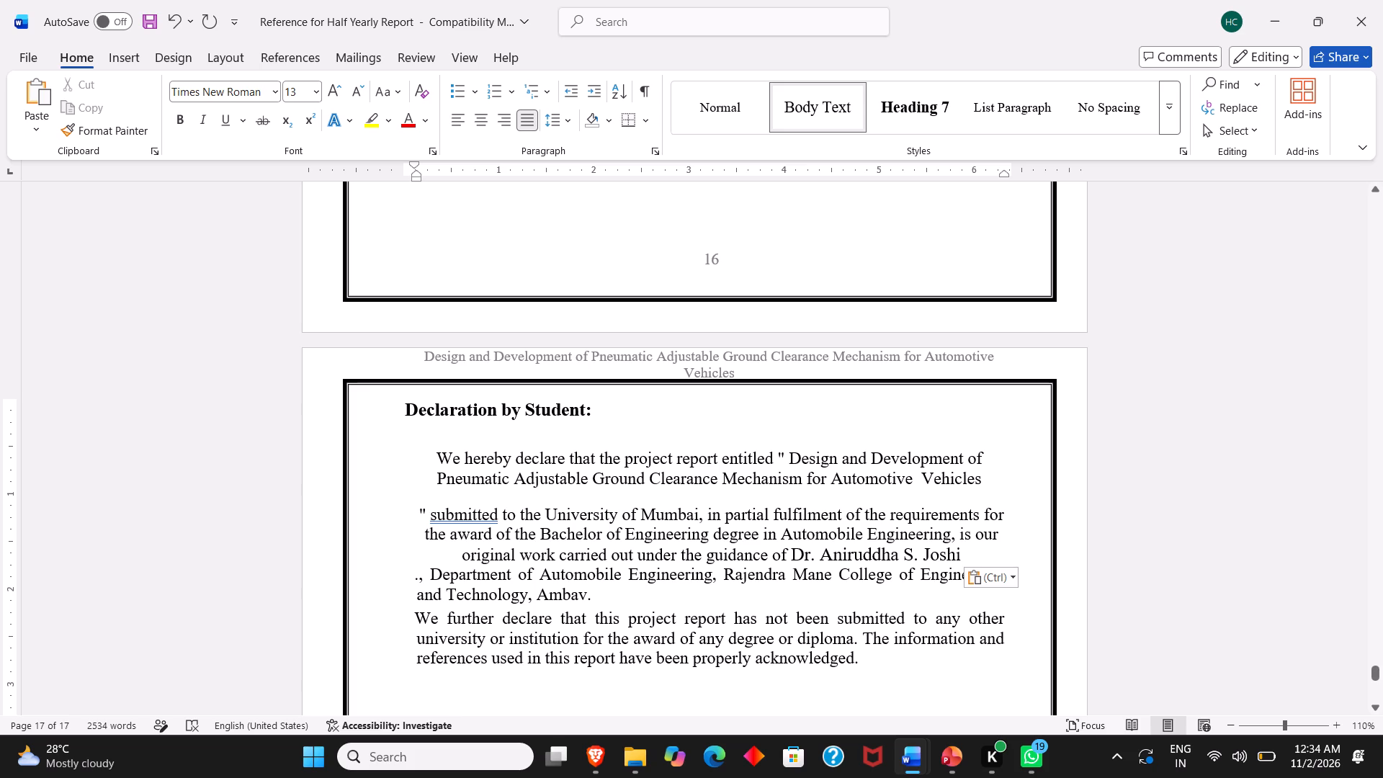
Remove the stray full stop and line break after the guide's name so ", Department of Automobile Engineering" follows on the same line.
{"action": "key", "text": "Right"}
{"action": "key", "text": "Right"}
{"action": "key", "text": "Down"}
{"action": "key", "text": "Up"}
{"action": "key", "text": "Left"}
{"action": "key", "text": "BackSpace"}
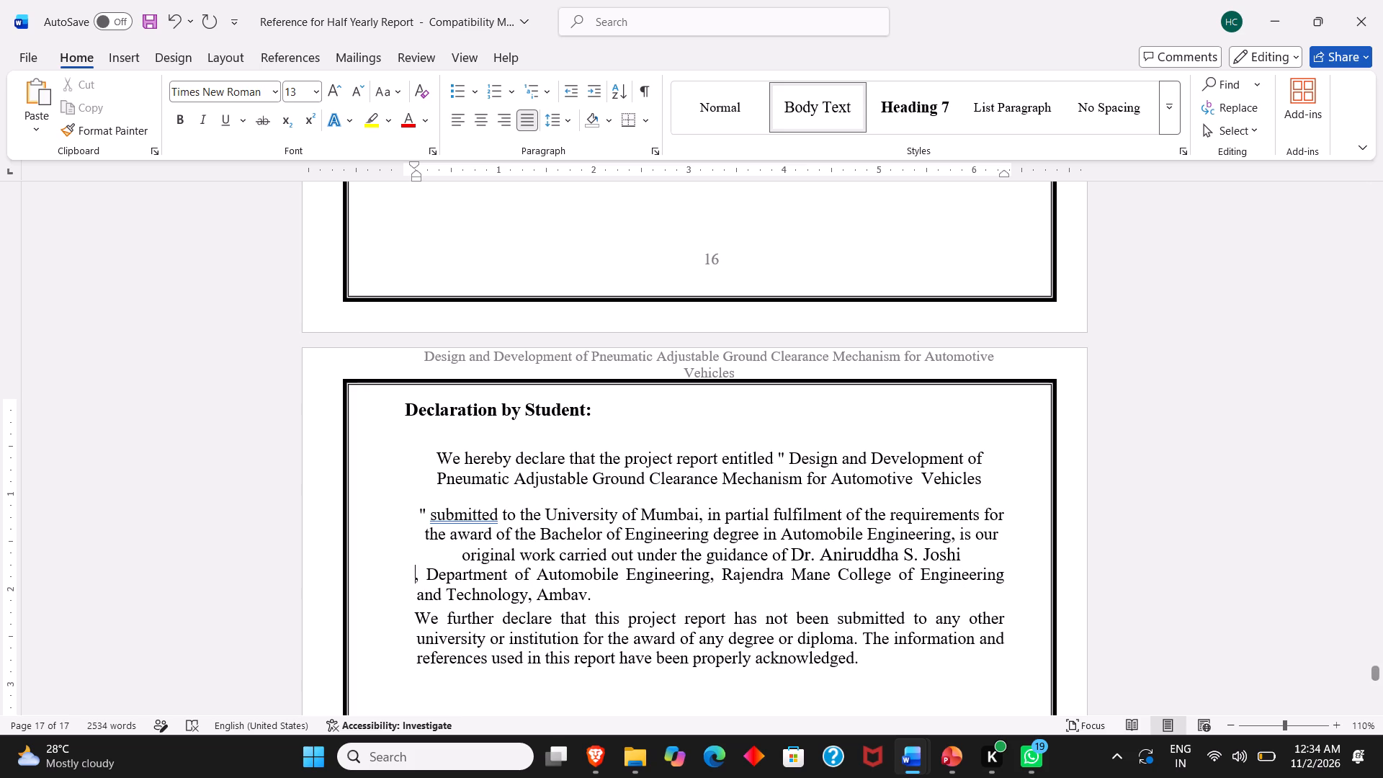
{"action": "key", "text": "BackSpace"}
{"action": "key", "text": "BackSpace"}
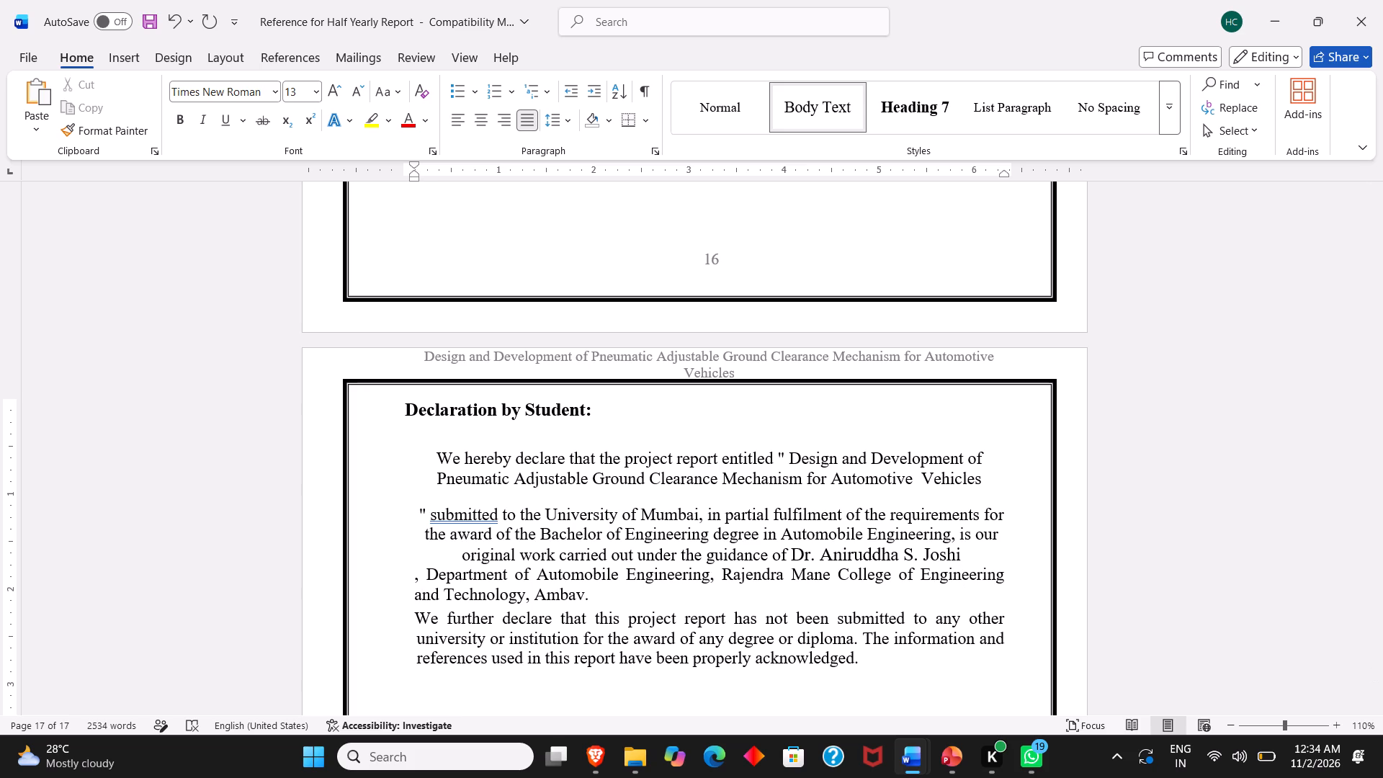
{"action": "key", "text": "BackSpace"}
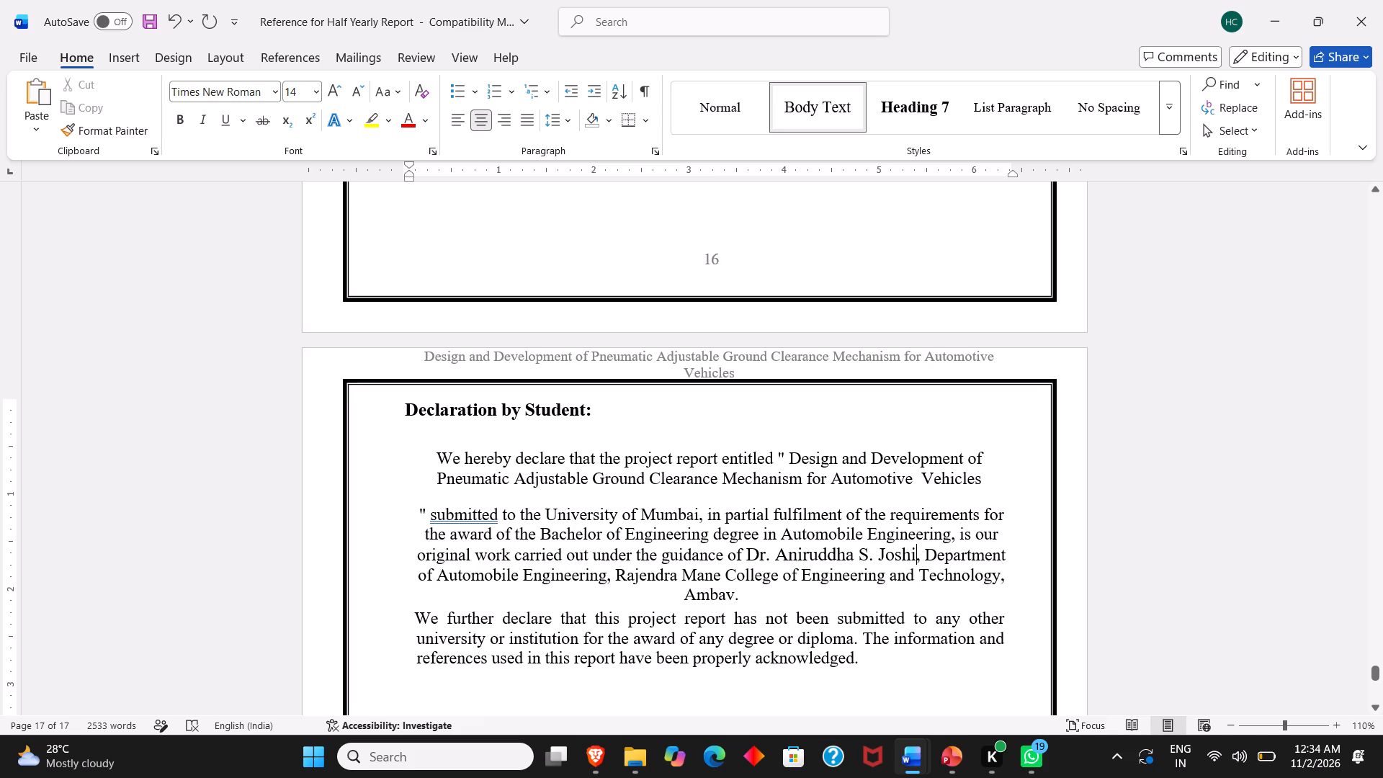
Justify all the declaration's body paragraphs below the "Declaration by Student" heading.
{"action": "scroll", "coordinate": [928, 644], "scroll_direction": "down", "scroll_amount": 1}
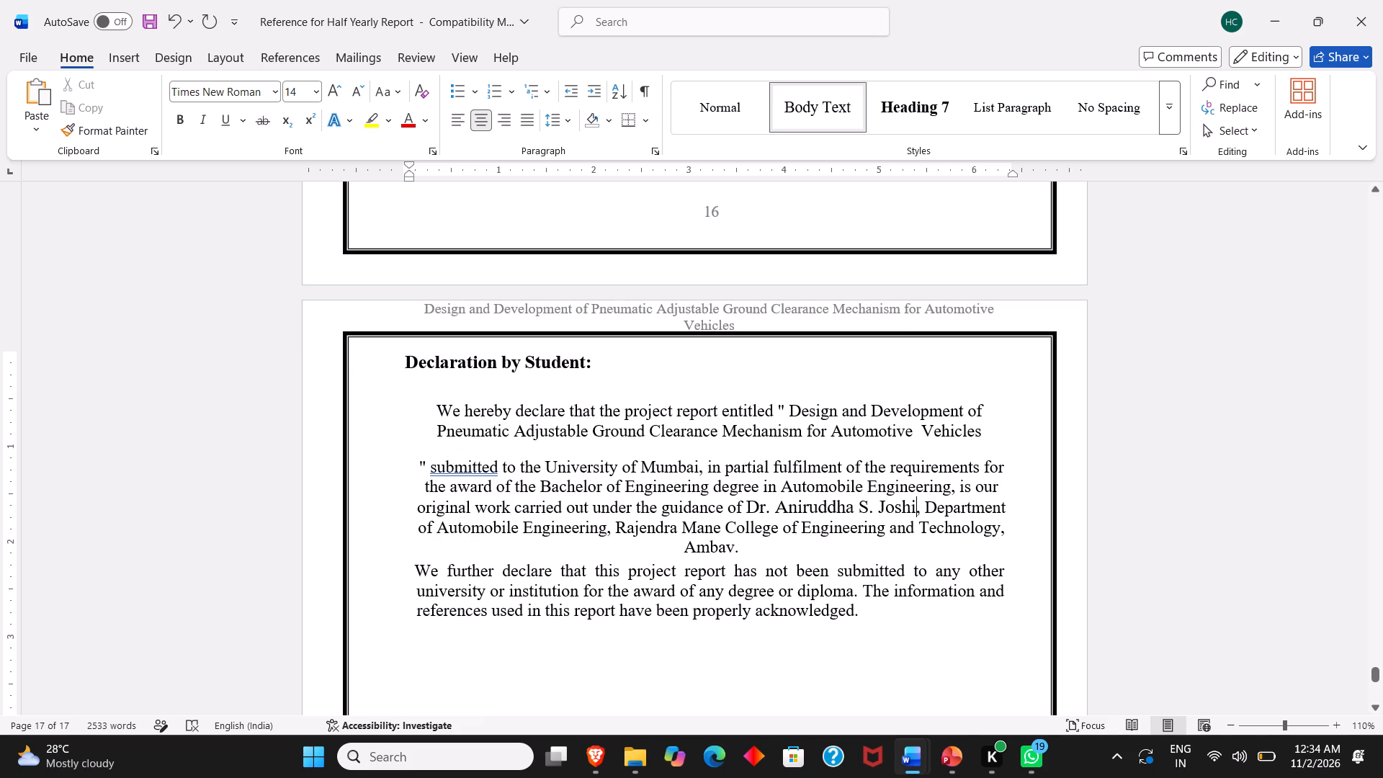
{"action": "left_click_drag", "start_coordinate": [864, 620], "coordinate": [426, 397]}
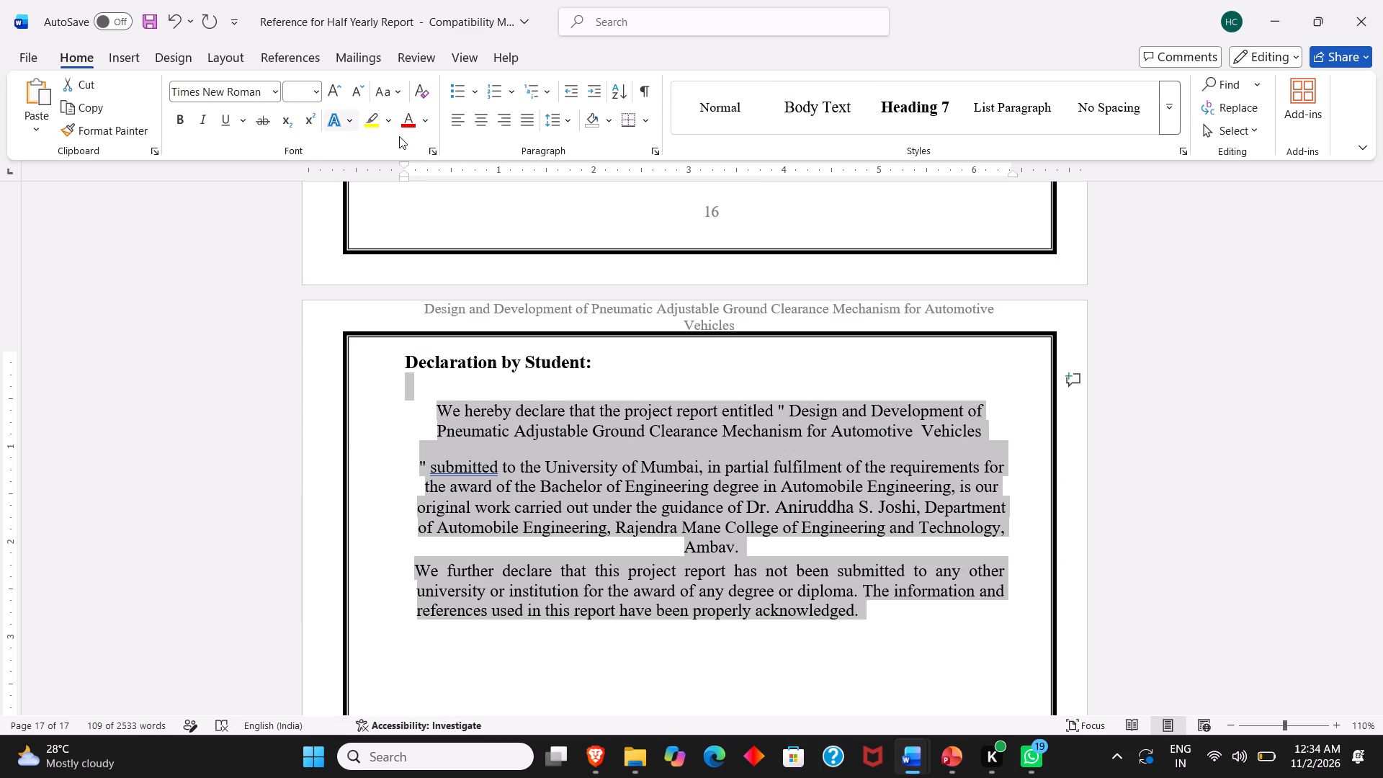
{"action": "left_click", "coordinate": [537, 118]}
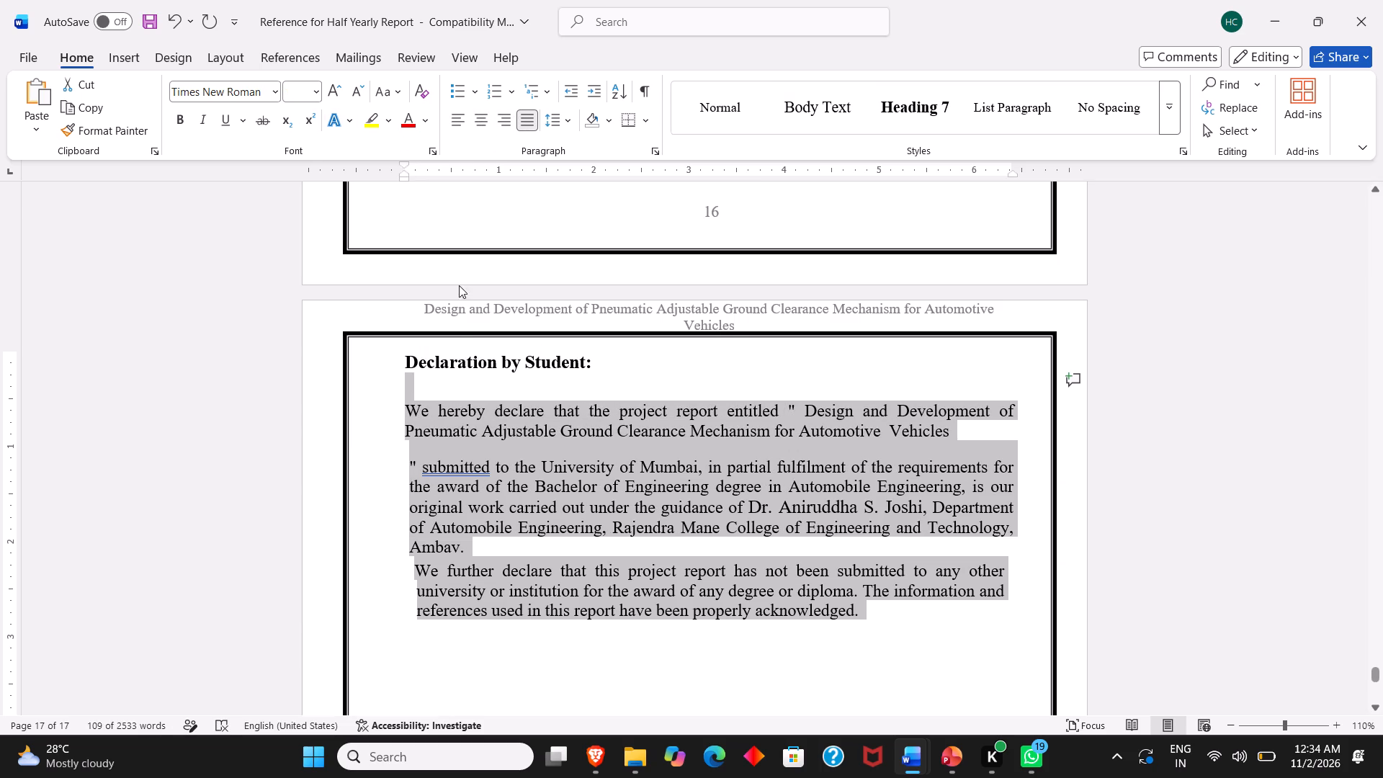
{"action": "left_click", "coordinate": [442, 519]}
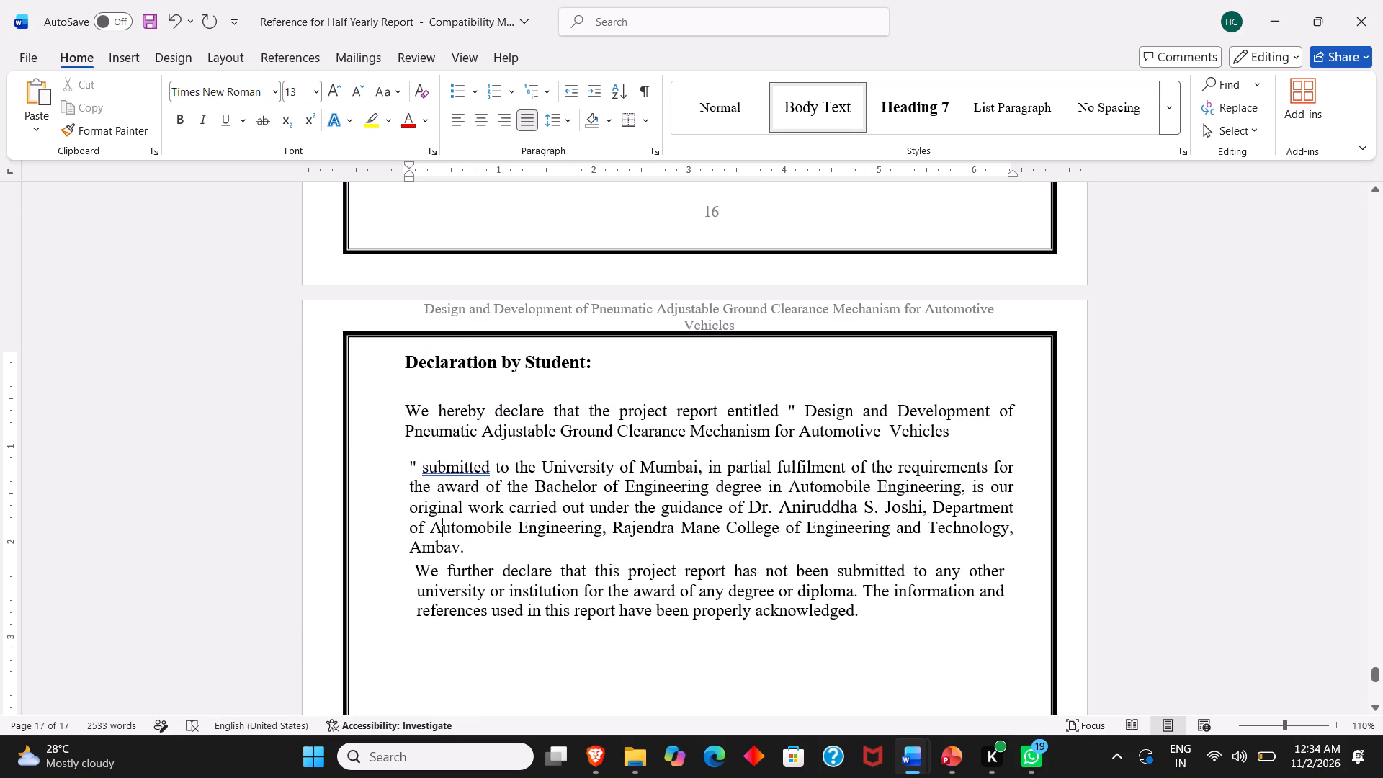
Join the "We further declare" paragraph directly to the end of the preceding paragraph.
{"action": "left_click_drag", "start_coordinate": [417, 568], "coordinate": [958, 626]}
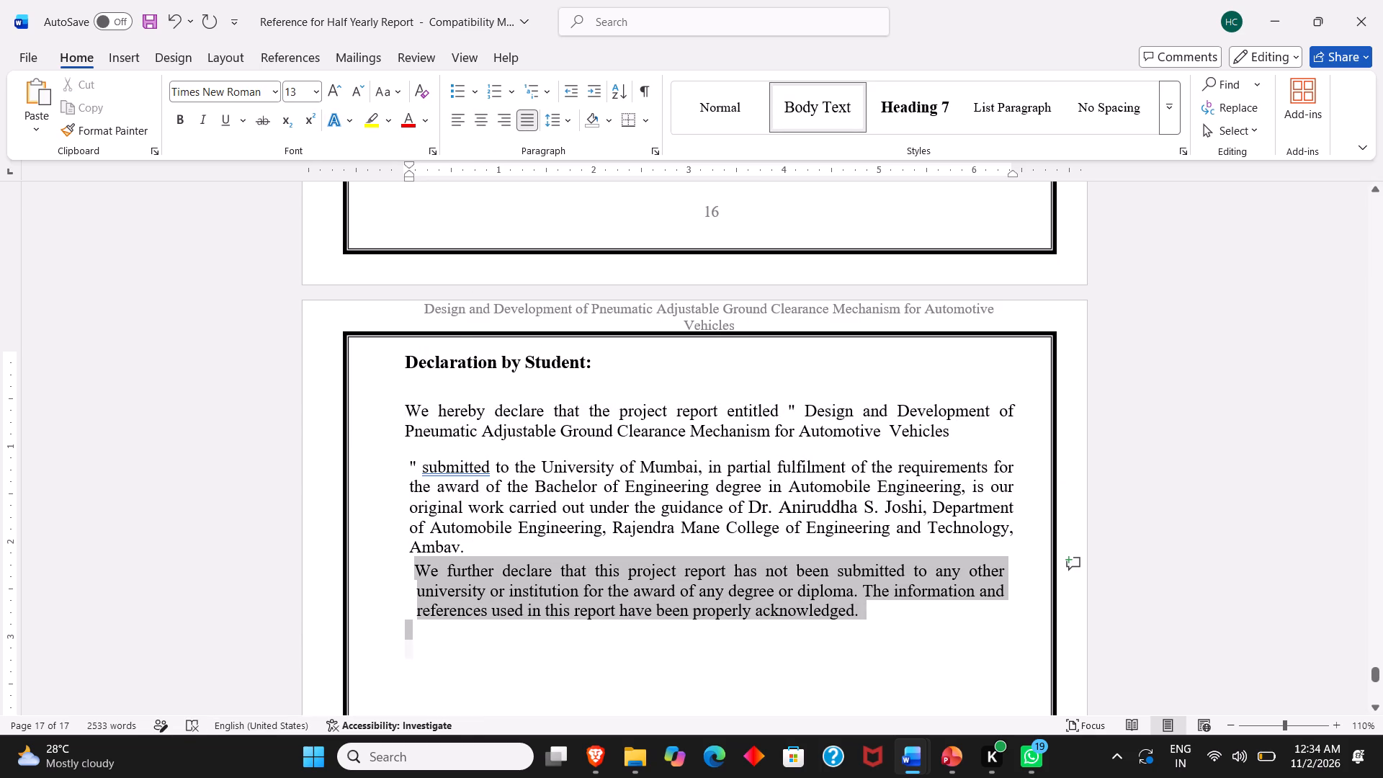
{"action": "left_click_drag", "start_coordinate": [958, 626], "coordinate": [958, 625]}
{"action": "left_click", "coordinate": [411, 564]}
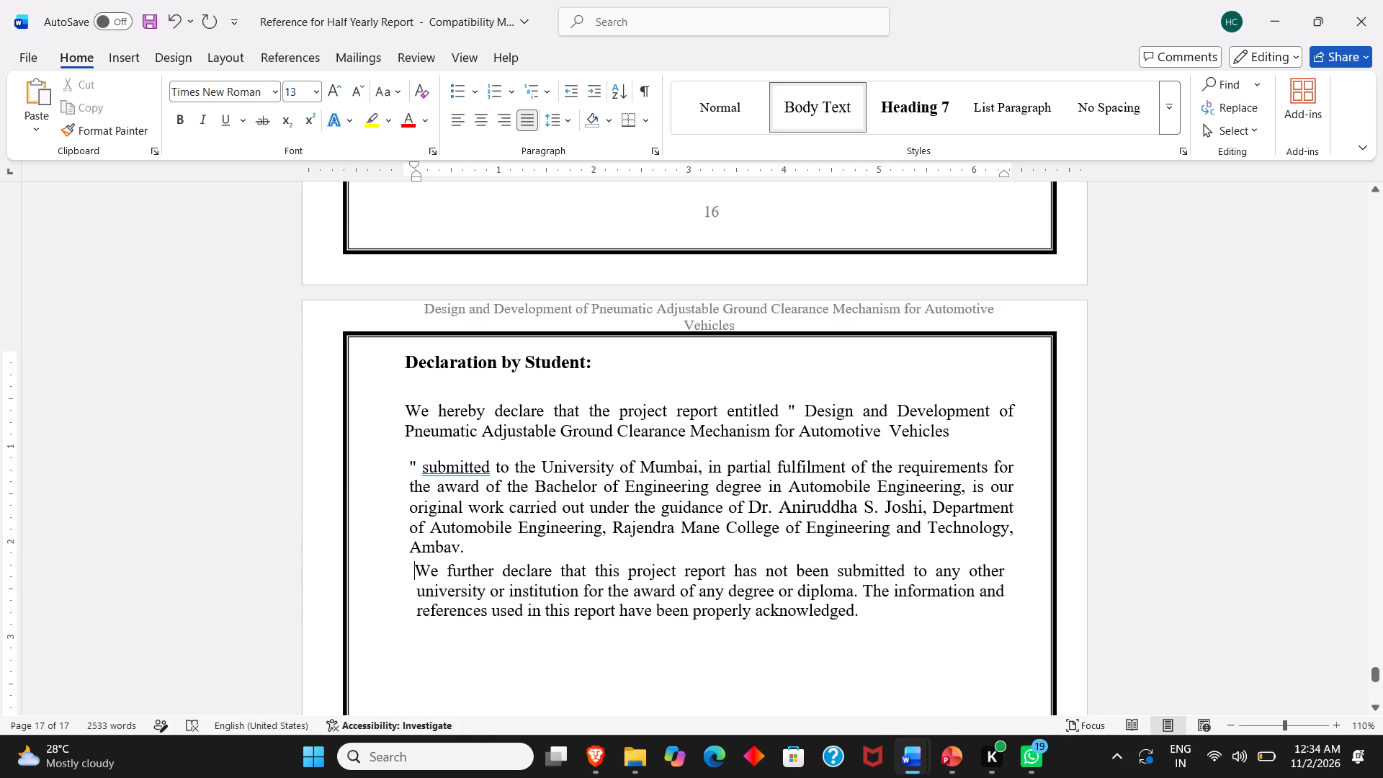
{"action": "key", "text": "BackSpace"}
{"action": "key", "text": "BackSpace"}
{"action": "key", "text": "BackSpace"}
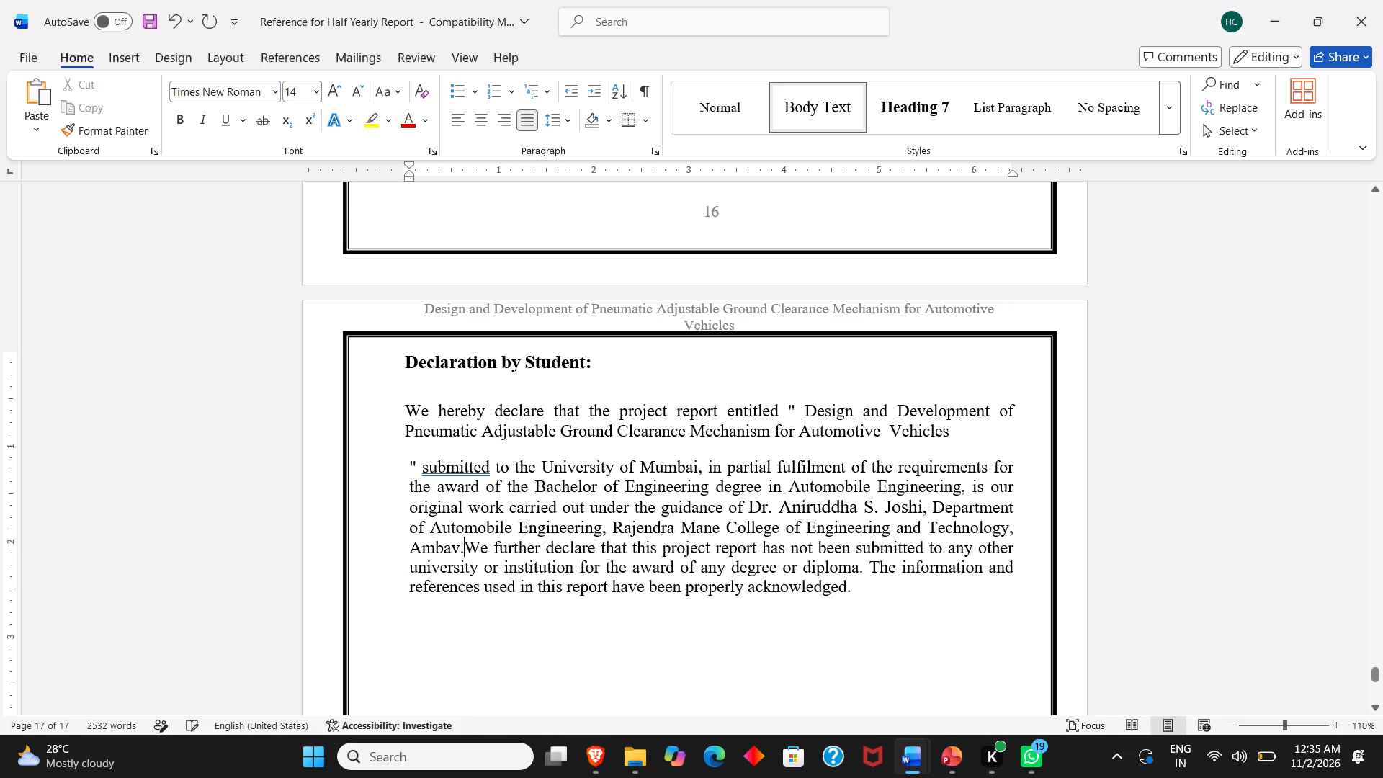
Join the text starting with the closing quotation mark to the project title, ending it "Automotive Vehicle" with single spacing between those words.
{"action": "left_click", "coordinate": [407, 462]}
{"action": "key", "text": "BackSpace"}
{"action": "key", "text": "BackSpace"}
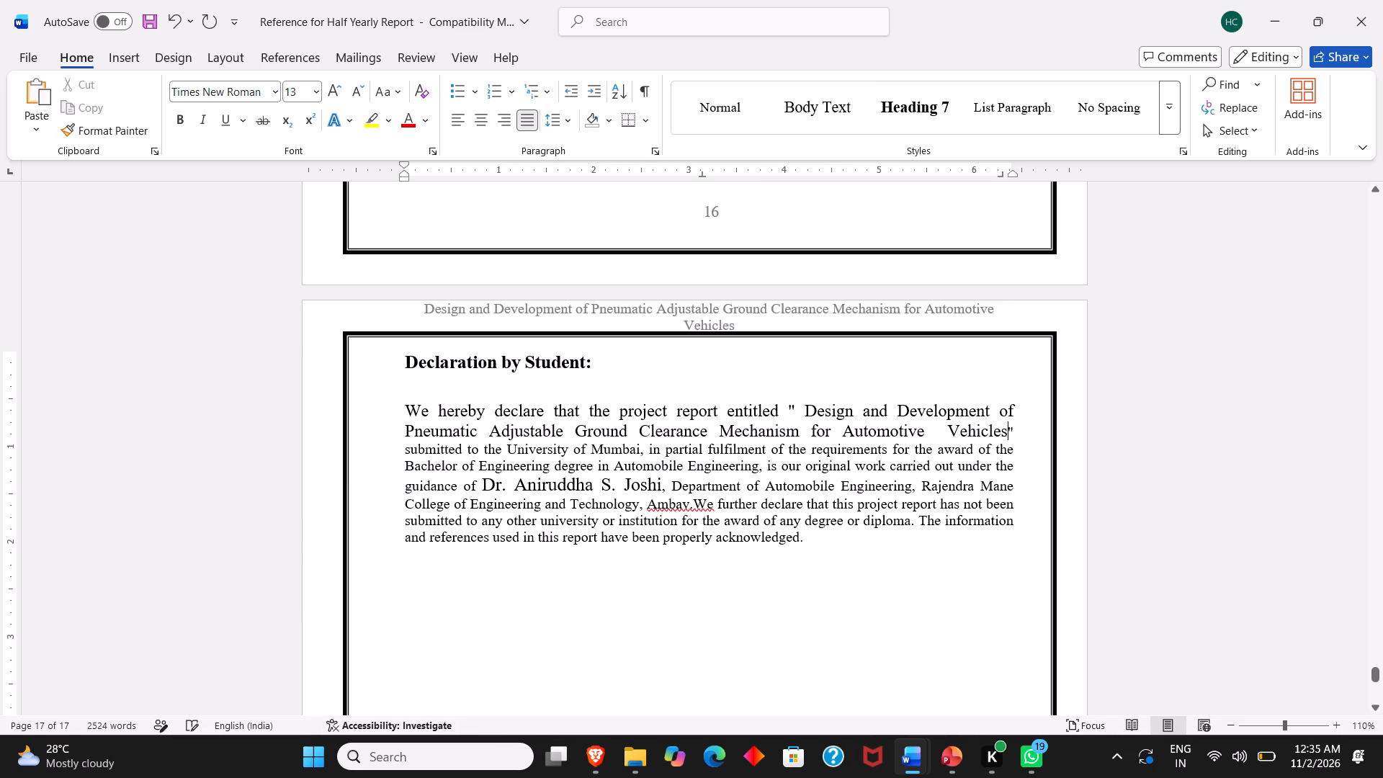
{"action": "key", "text": "BackSpace"}
{"action": "key", "text": "BackSpace"}
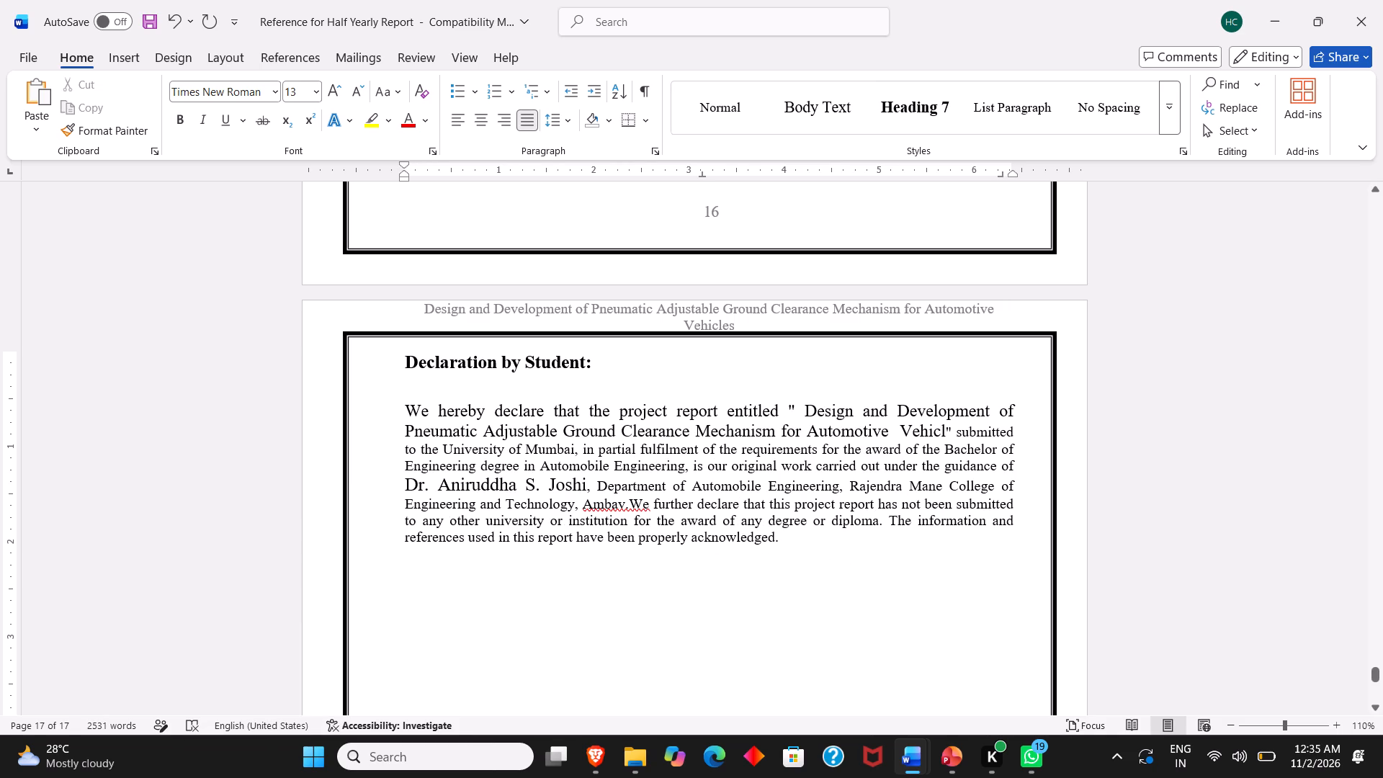
{"action": "key", "text": "e"}
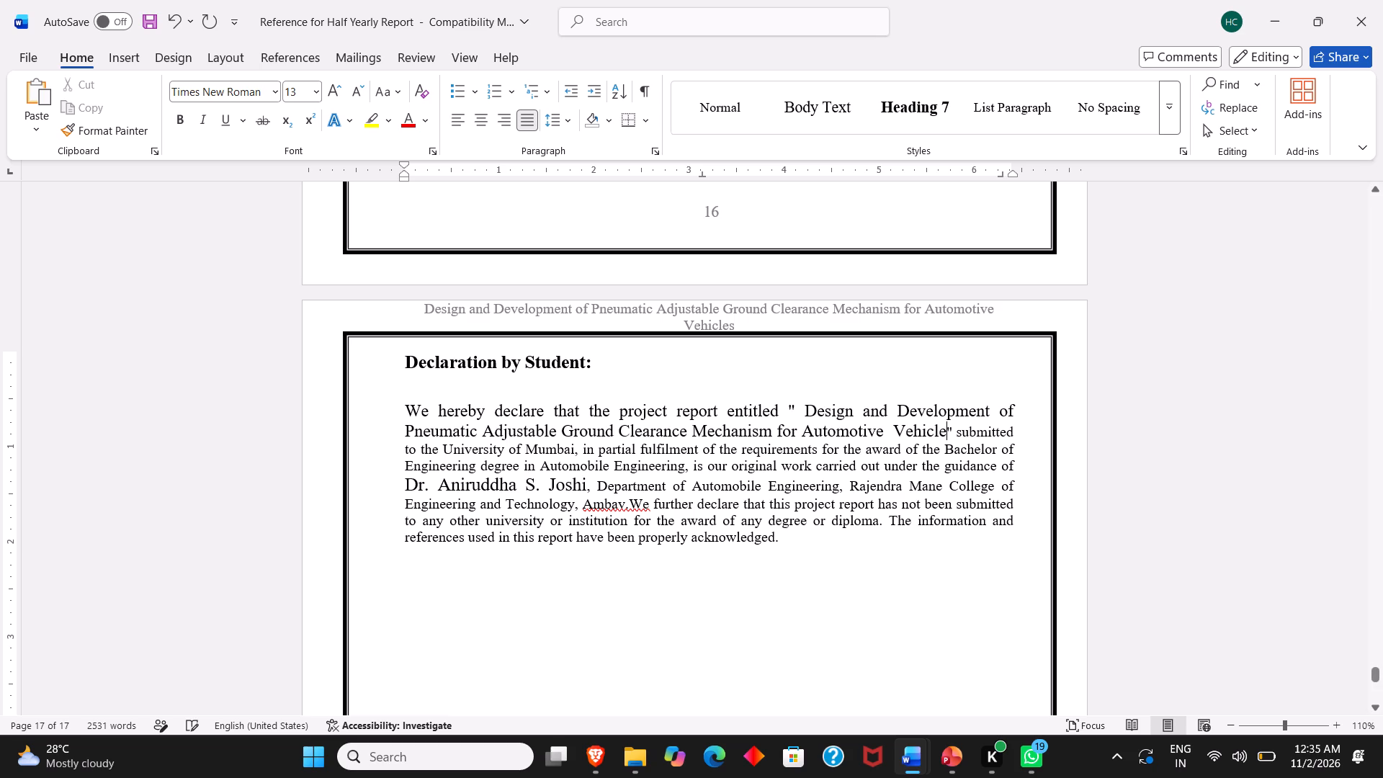
{"action": "key", "text": "e"}
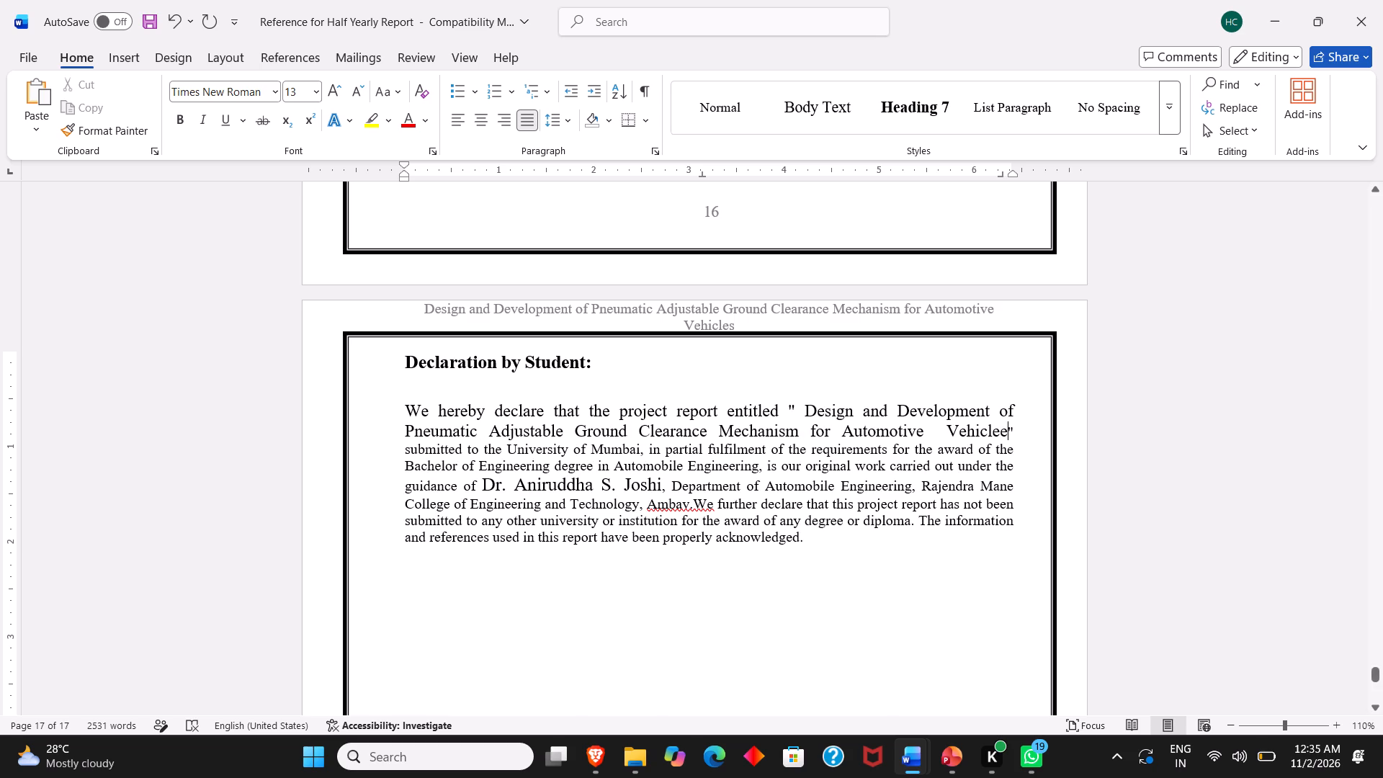
{"action": "key", "text": "BackSpace"}
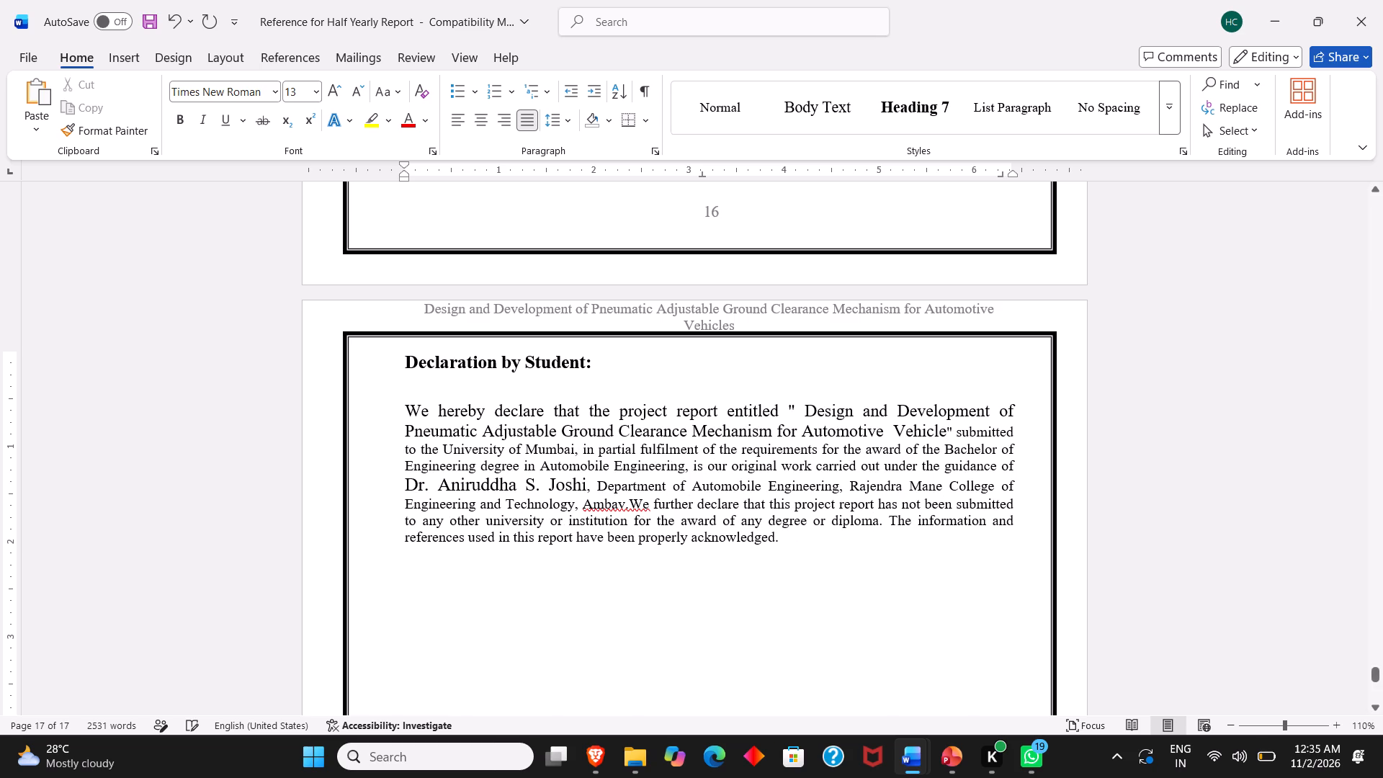
{"action": "left_click", "coordinate": [888, 432]}
{"action": "key", "text": "BackSpace"}
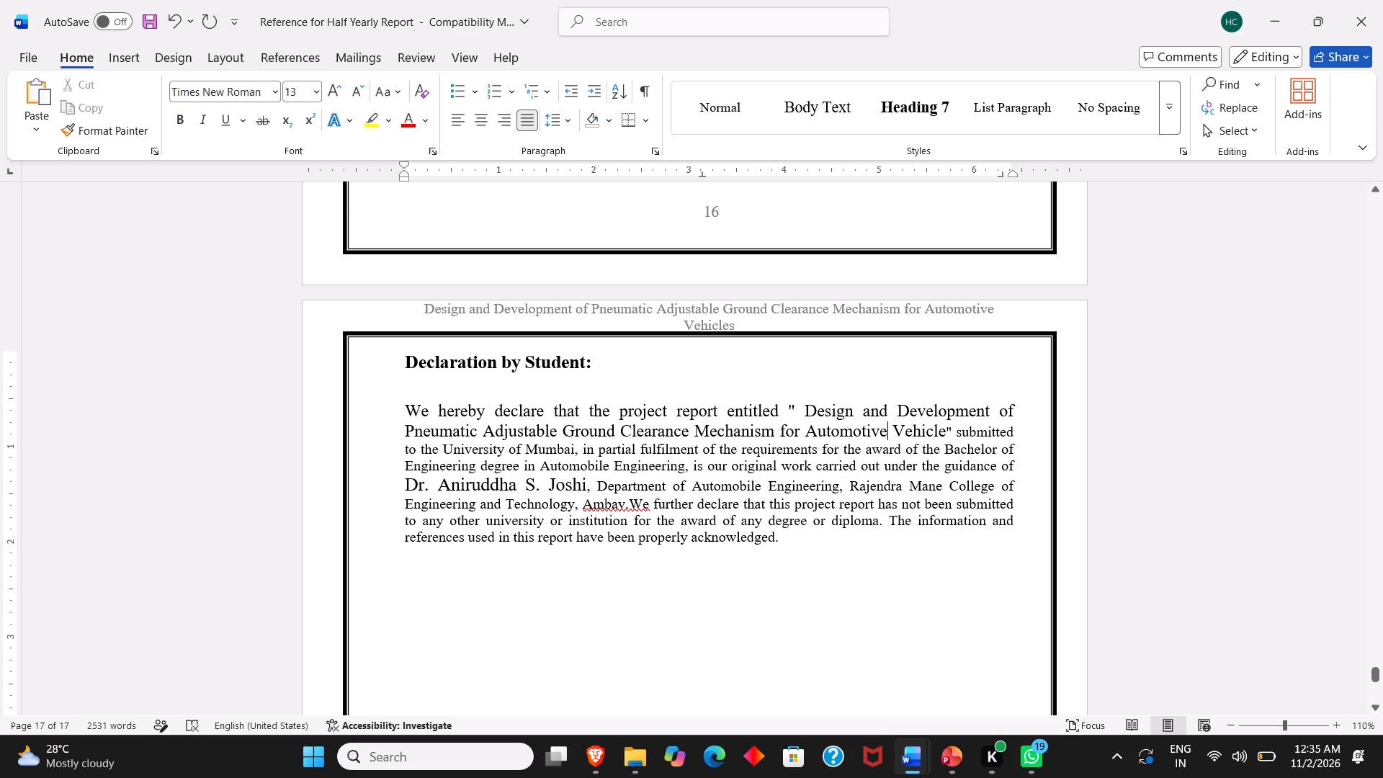
Set the whole declaration paragraph's font size to 13.
{"action": "left_click_drag", "start_coordinate": [776, 537], "coordinate": [618, 498]}
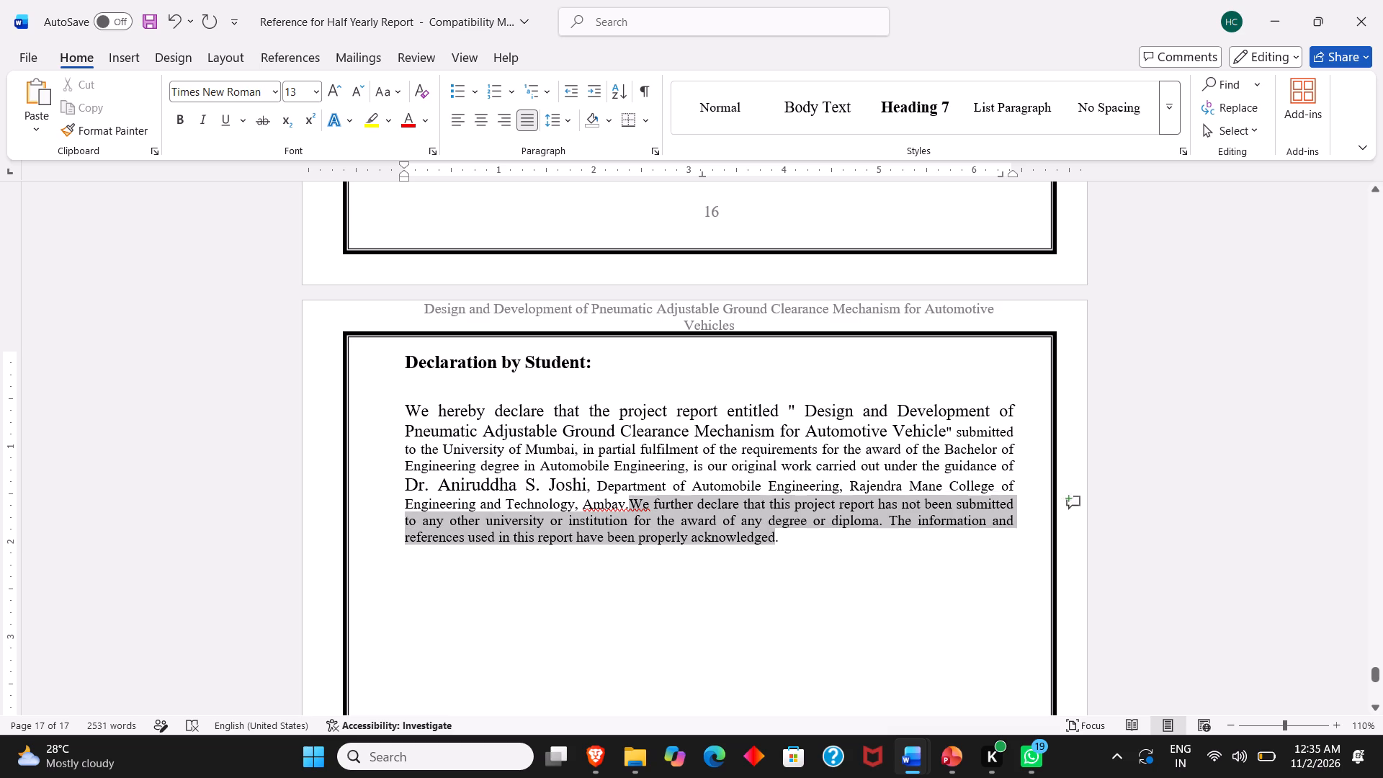
{"action": "left_click_drag", "start_coordinate": [618, 498], "coordinate": [399, 403]}
{"action": "left_click", "coordinate": [519, 348]}
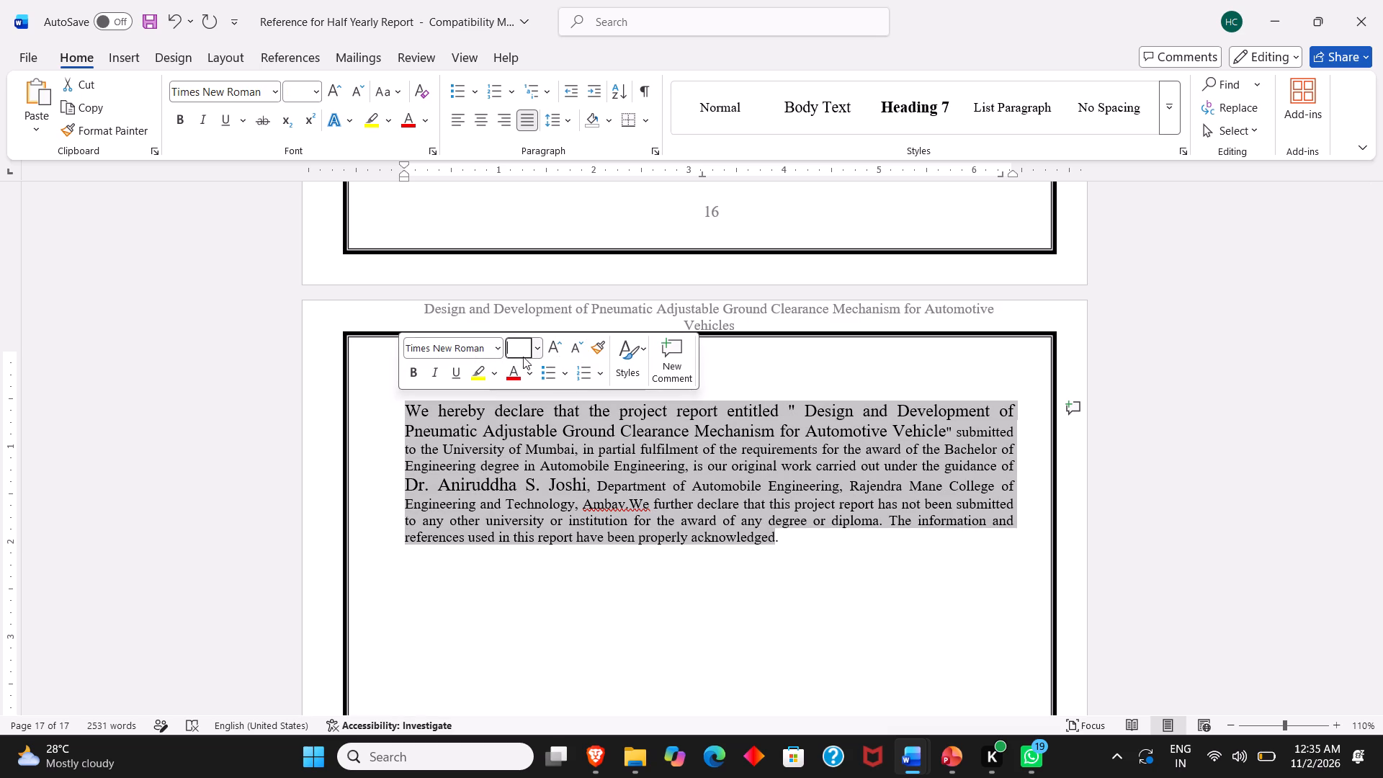
{"action": "type", "text": "13"}
{"action": "key", "text": "Return"}
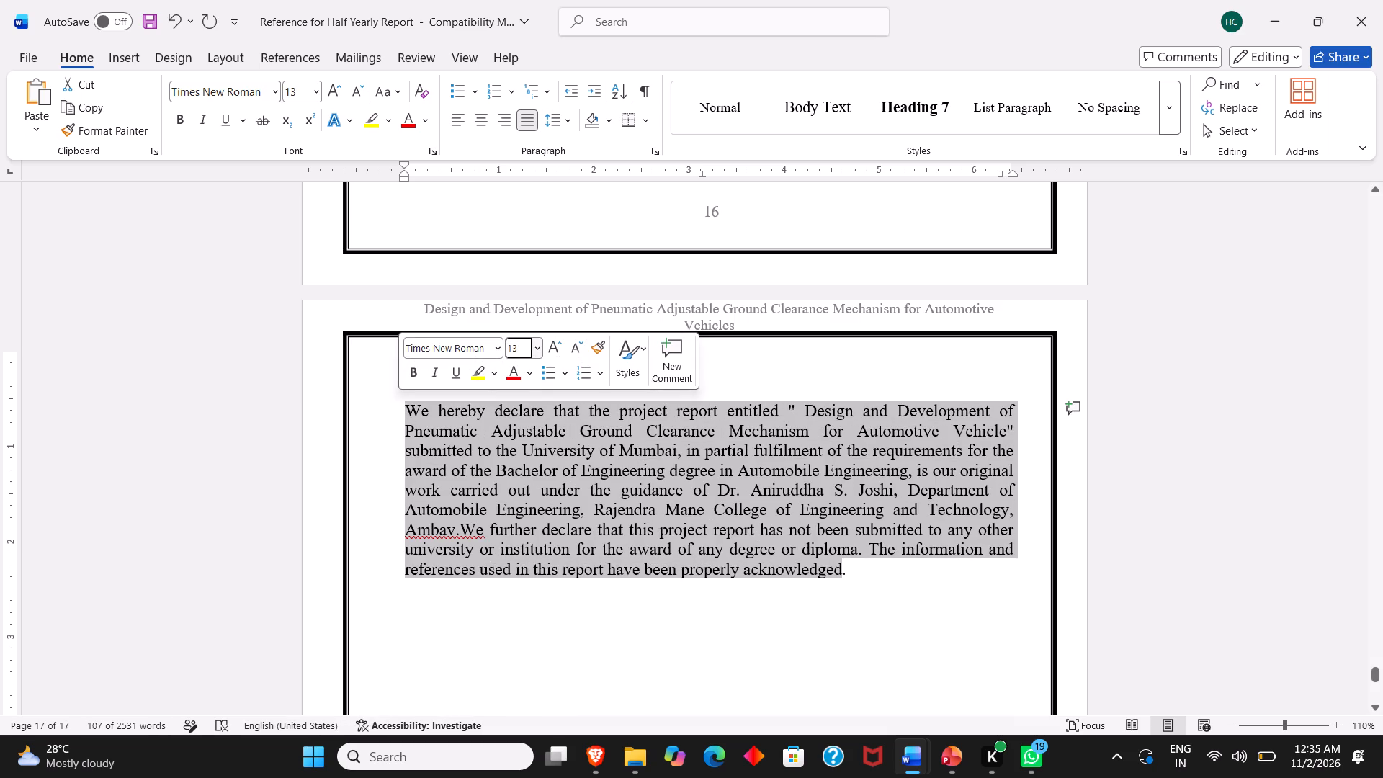
{"action": "left_click", "coordinate": [753, 574]}
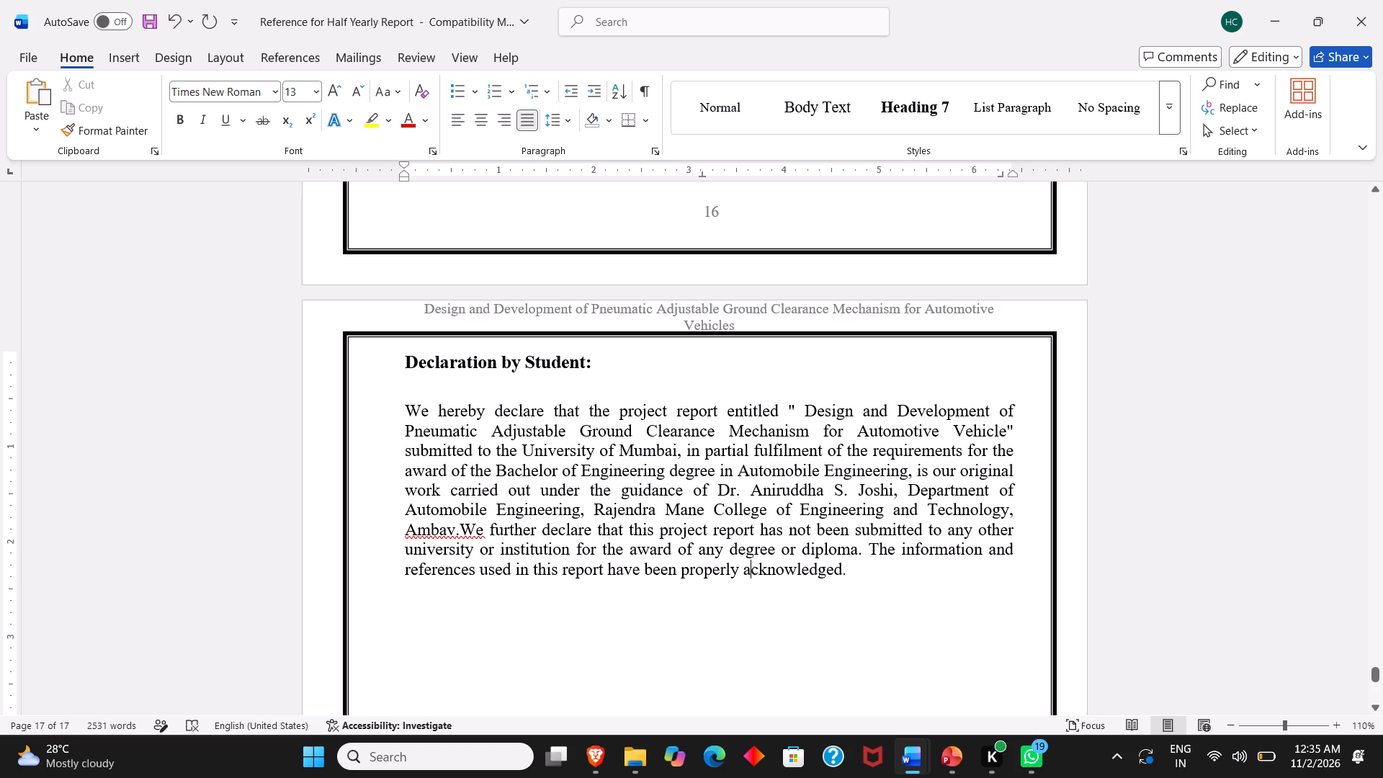
Insert a space between "Ambav." and "We further declare".
{"action": "left_click", "coordinate": [460, 528]}
{"action": "key", "text": "space"}
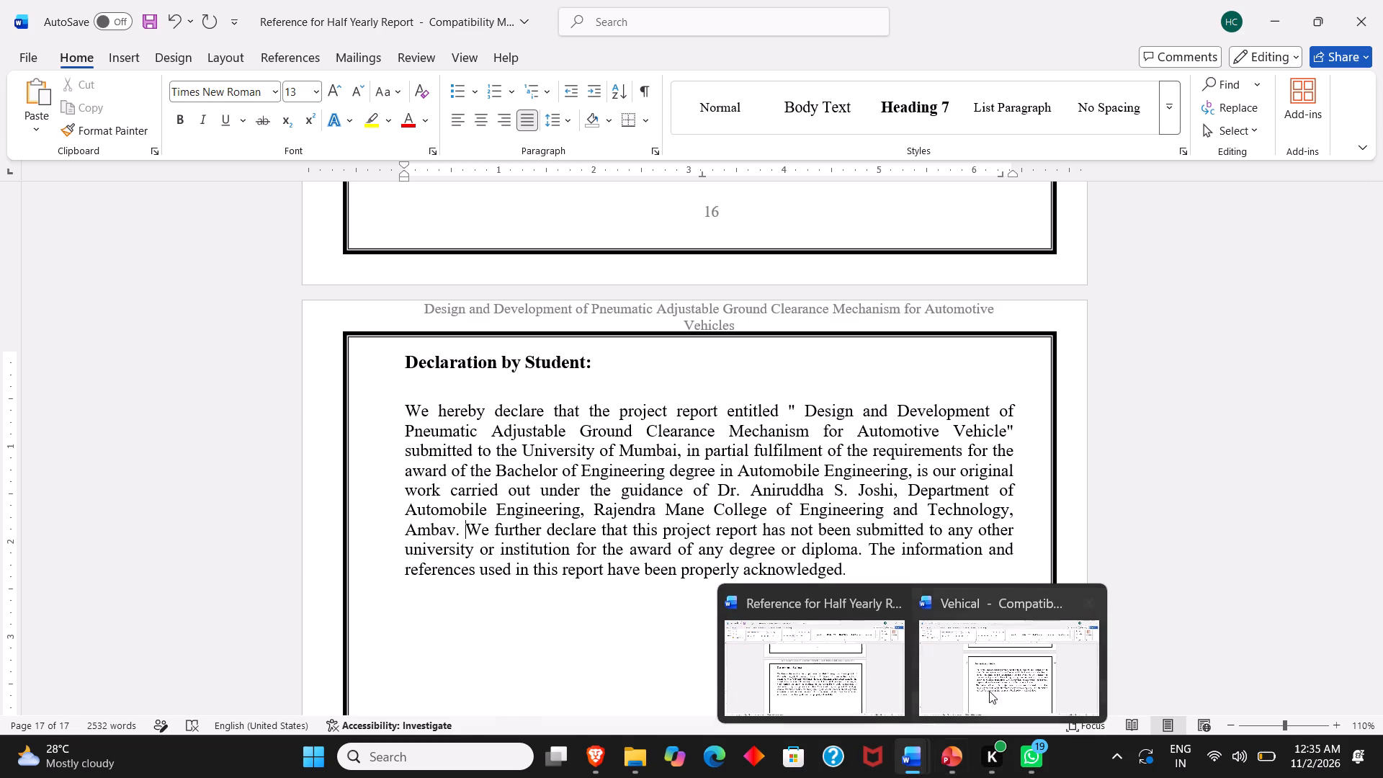
Copy the "Student Name – / Sign" block with its three numbered names from the Vehical document to below the declaration paragraph.
{"action": "left_click", "coordinate": [993, 686]}
{"action": "scroll", "coordinate": [938, 657], "scroll_direction": "down", "scroll_amount": 8}
{"action": "left_click_drag", "start_coordinate": [835, 632], "coordinate": [834, 625]}
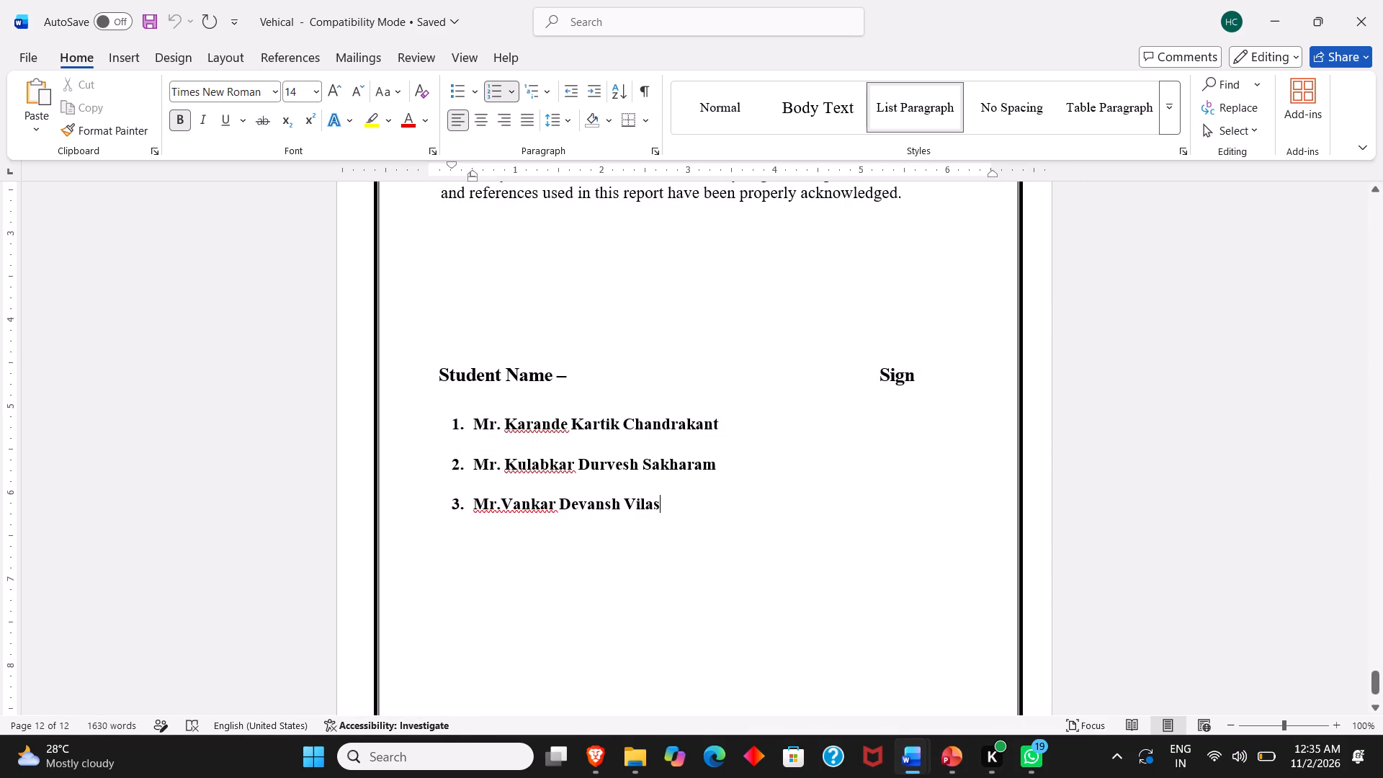
{"action": "left_click_drag", "start_coordinate": [439, 375], "coordinate": [643, 423]}
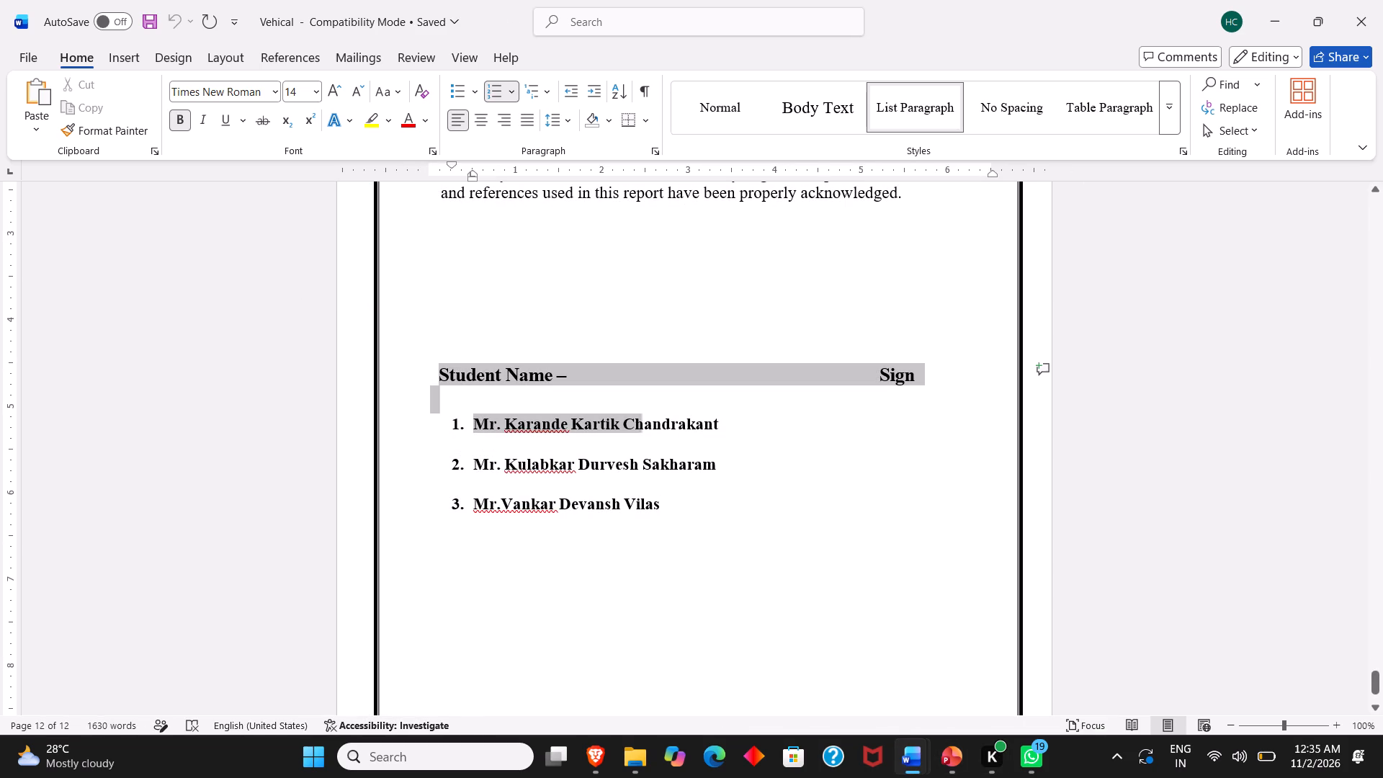
{"action": "left_click_drag", "start_coordinate": [643, 423], "coordinate": [864, 520]}
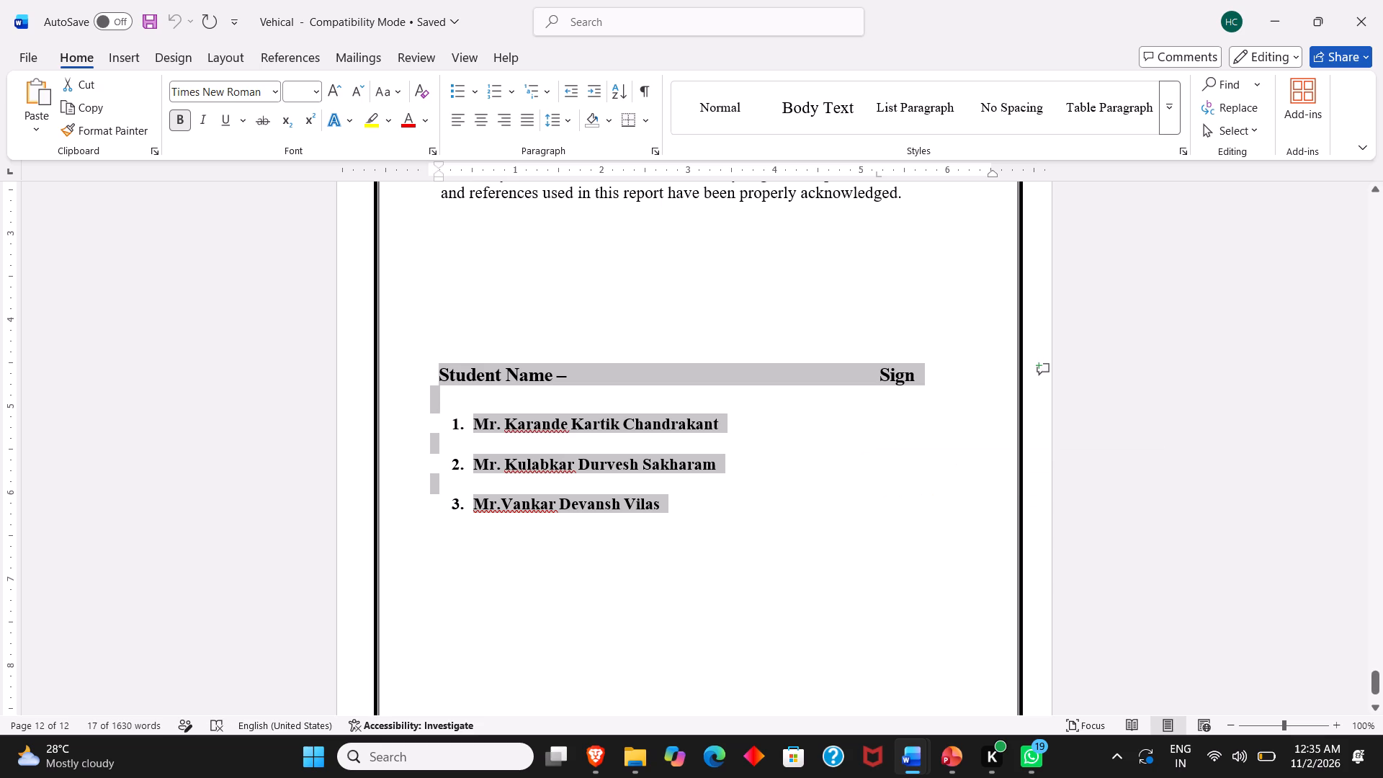
{"action": "key", "text": "ctrl+c"}
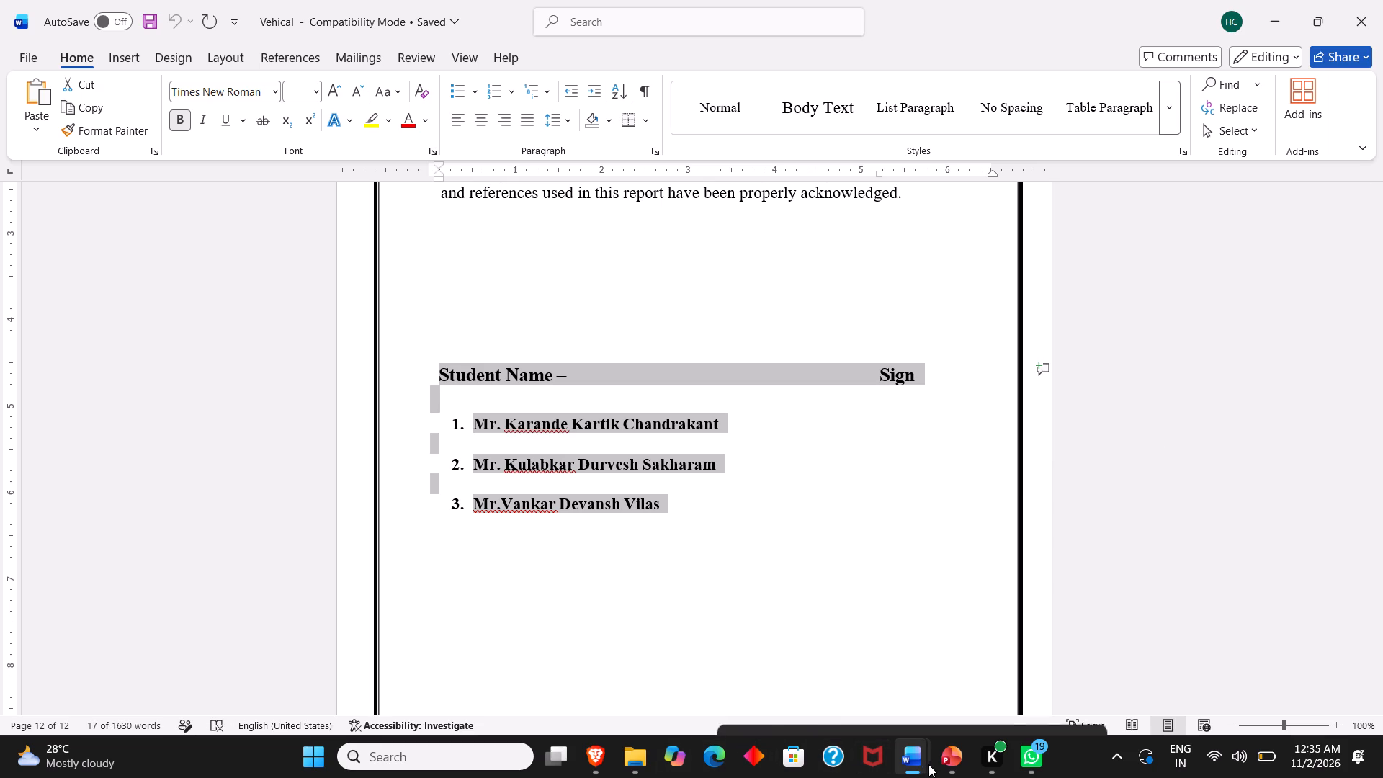
{"action": "left_click", "coordinate": [835, 670]}
{"action": "scroll", "coordinate": [632, 623], "scroll_direction": "down", "scroll_amount": 7}
{"action": "left_click", "coordinate": [596, 480]}
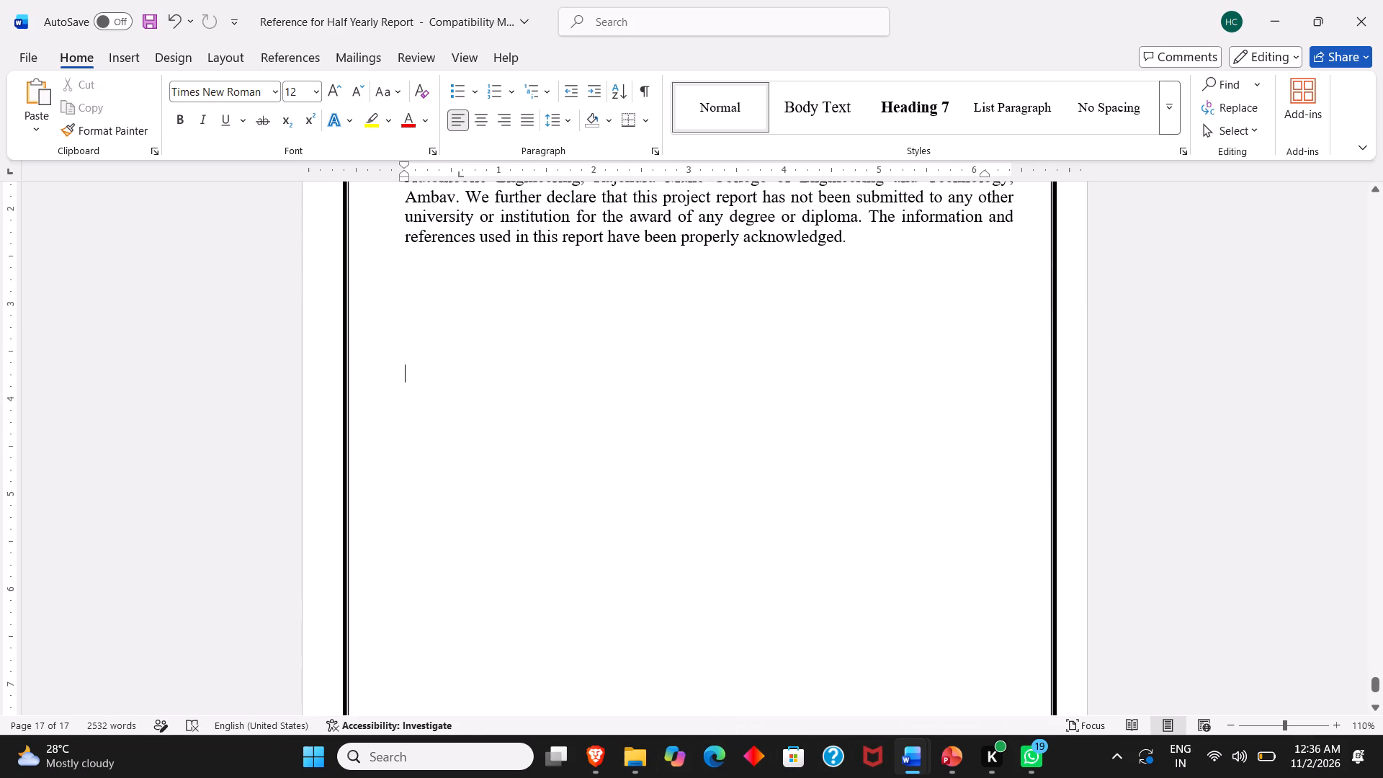
{"action": "key", "text": "ctrl+v"}
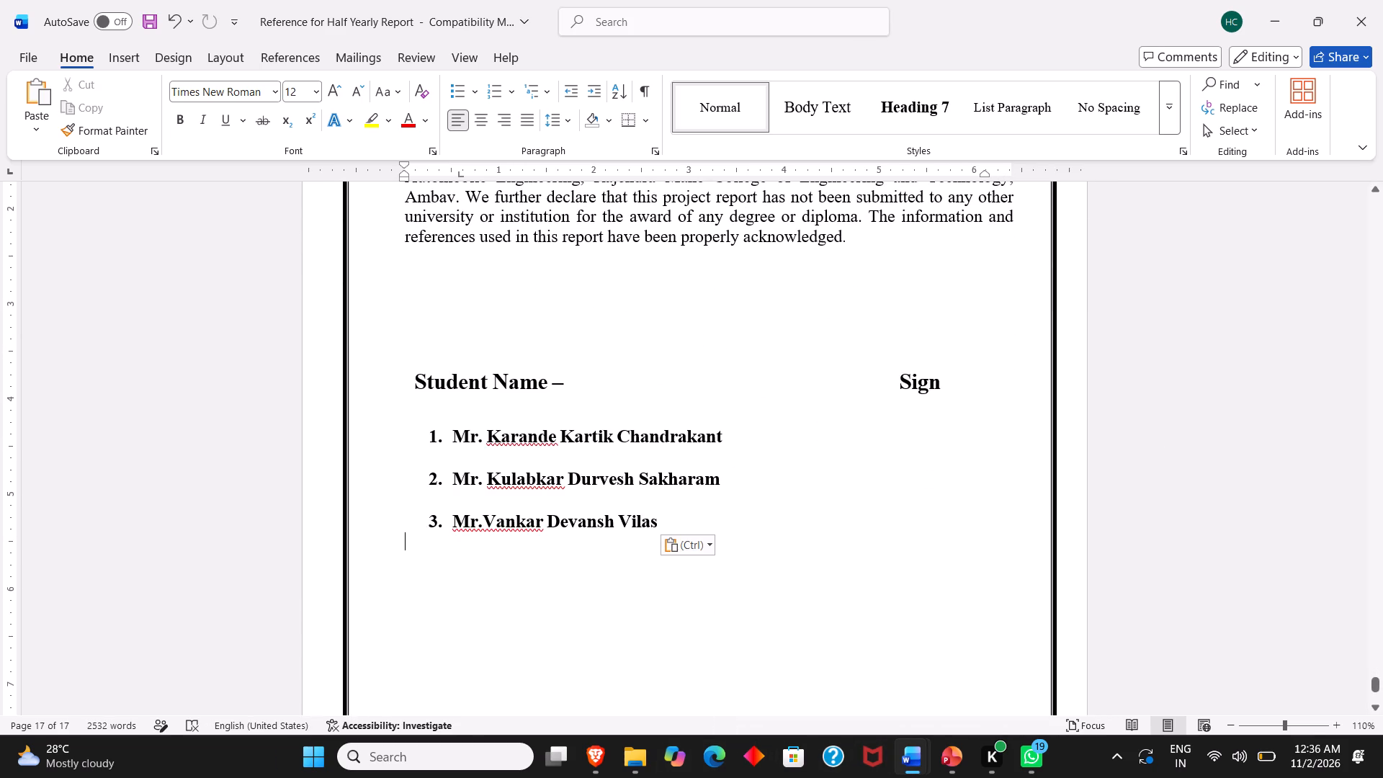
Add two blank lines between the declaration paragraph and the "Student Name –" block.
{"action": "left_click", "coordinate": [543, 366]}
{"action": "left_click", "coordinate": [567, 285]}
{"action": "key", "text": "Return"}
{"action": "key", "text": "Return"}
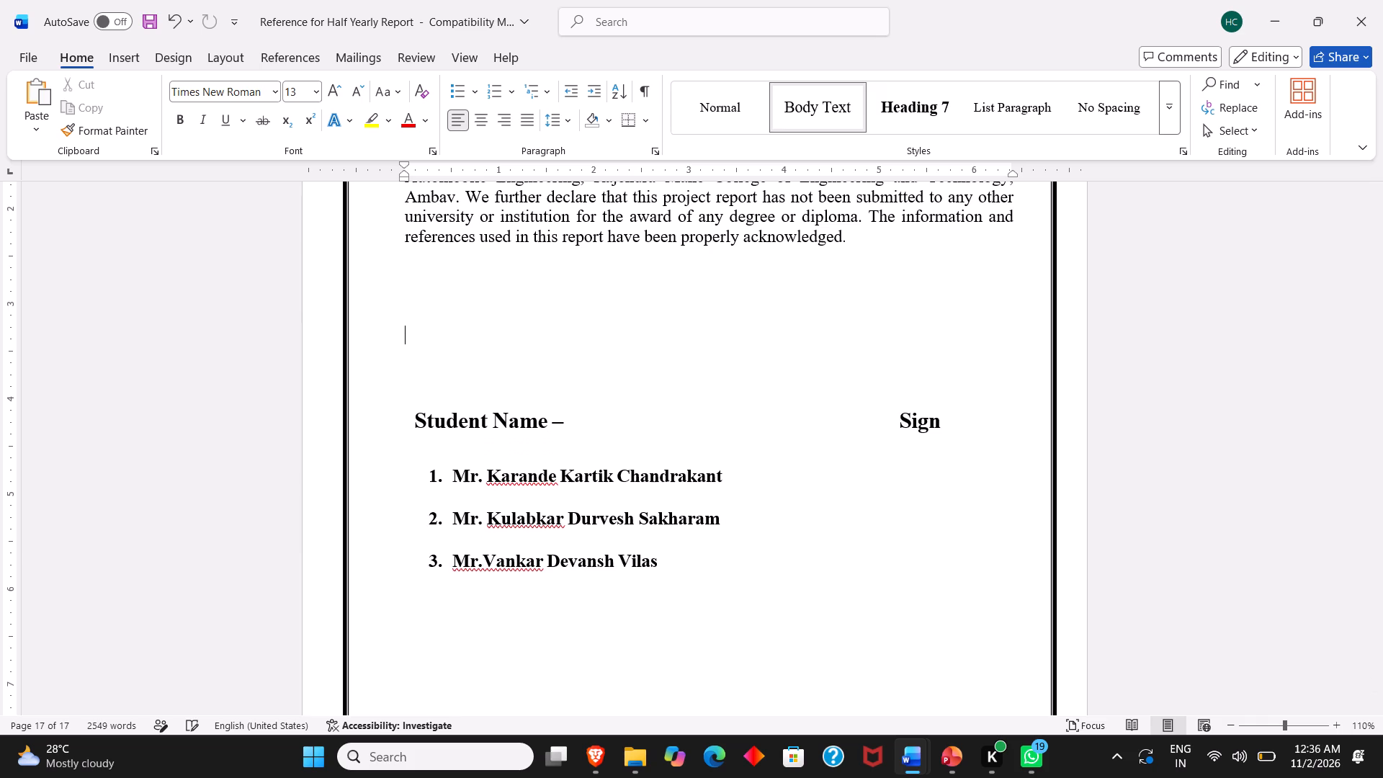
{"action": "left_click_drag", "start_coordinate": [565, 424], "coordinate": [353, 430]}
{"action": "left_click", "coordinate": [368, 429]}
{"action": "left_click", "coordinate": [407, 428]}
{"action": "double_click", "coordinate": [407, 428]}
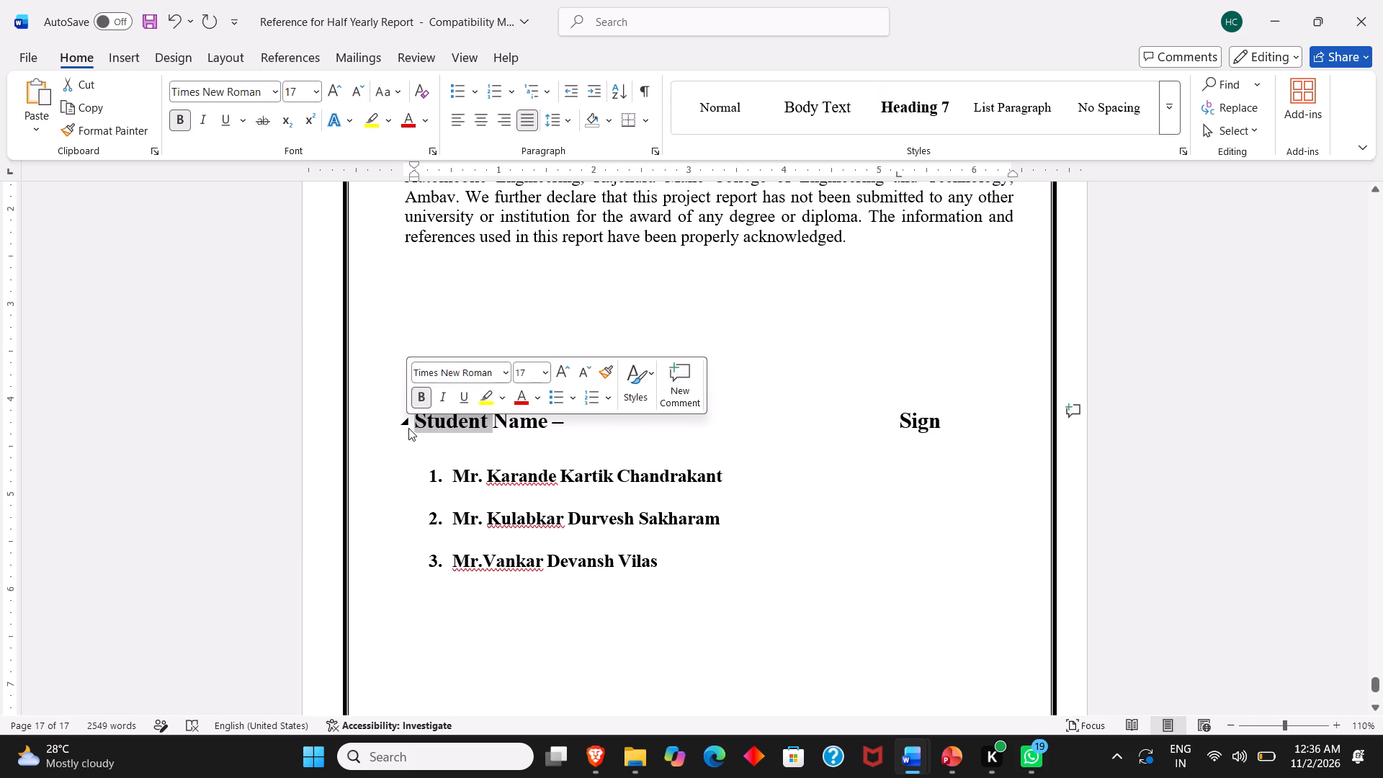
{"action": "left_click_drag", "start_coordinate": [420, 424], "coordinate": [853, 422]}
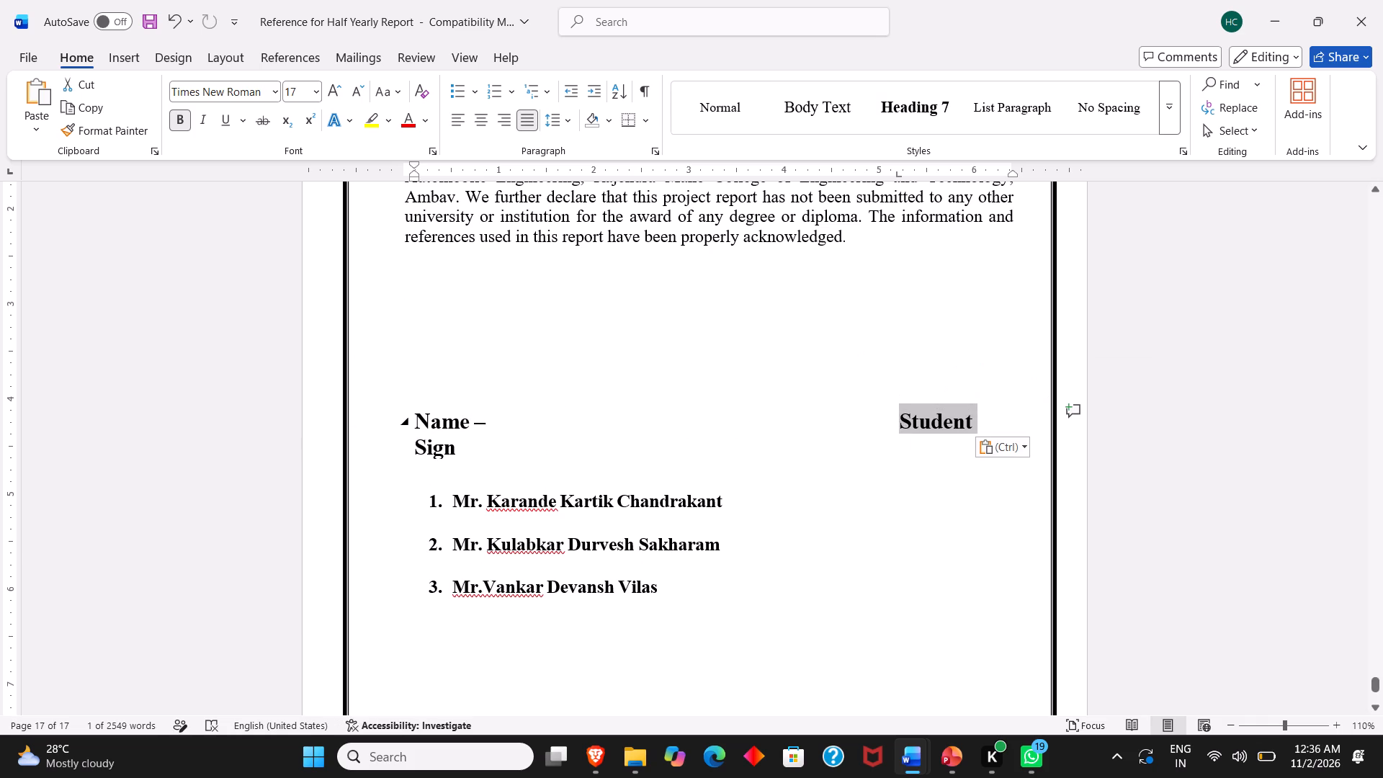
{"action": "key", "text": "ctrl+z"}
Reduce the "Student Name – / Sign" heading line's font size to 16.
{"action": "left_click_drag", "start_coordinate": [970, 420], "coordinate": [431, 424]}
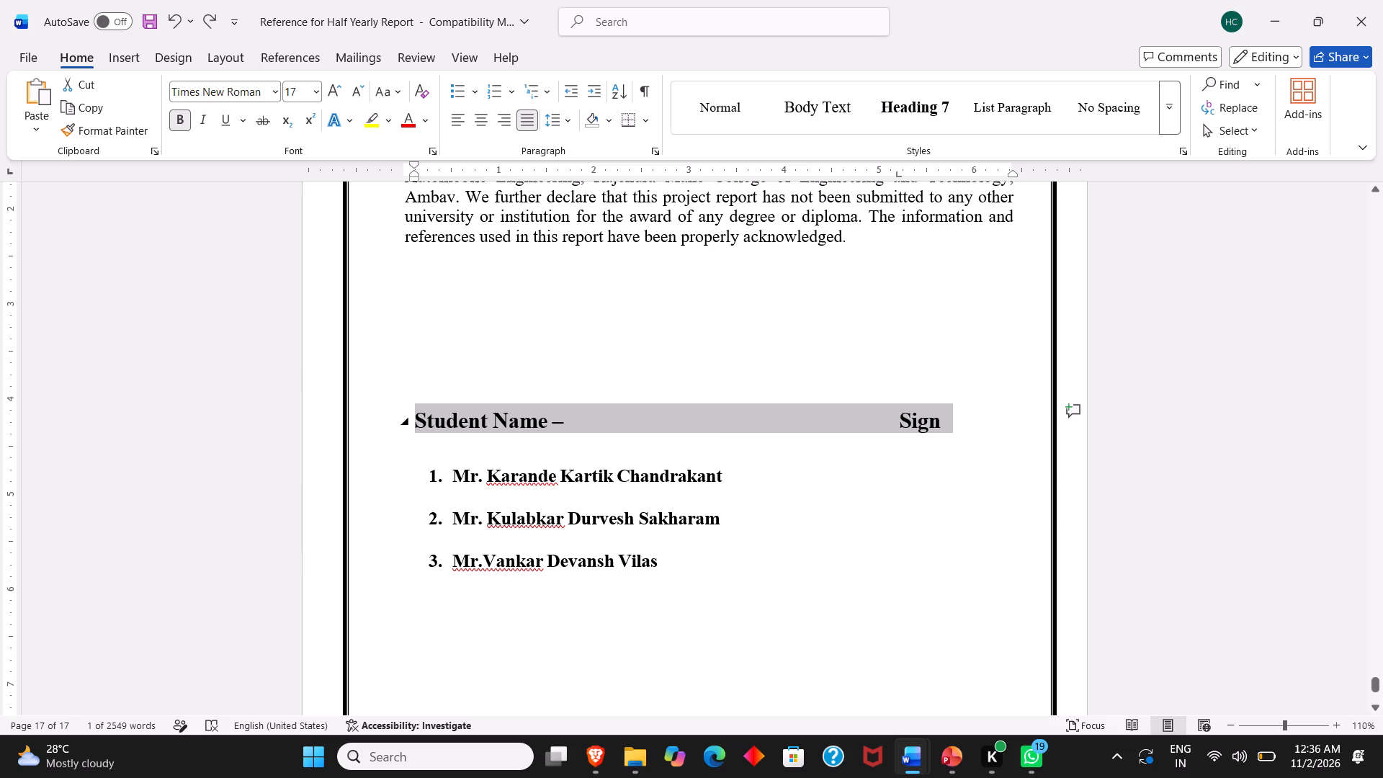
{"action": "left_click_drag", "start_coordinate": [431, 424], "coordinate": [429, 425]}
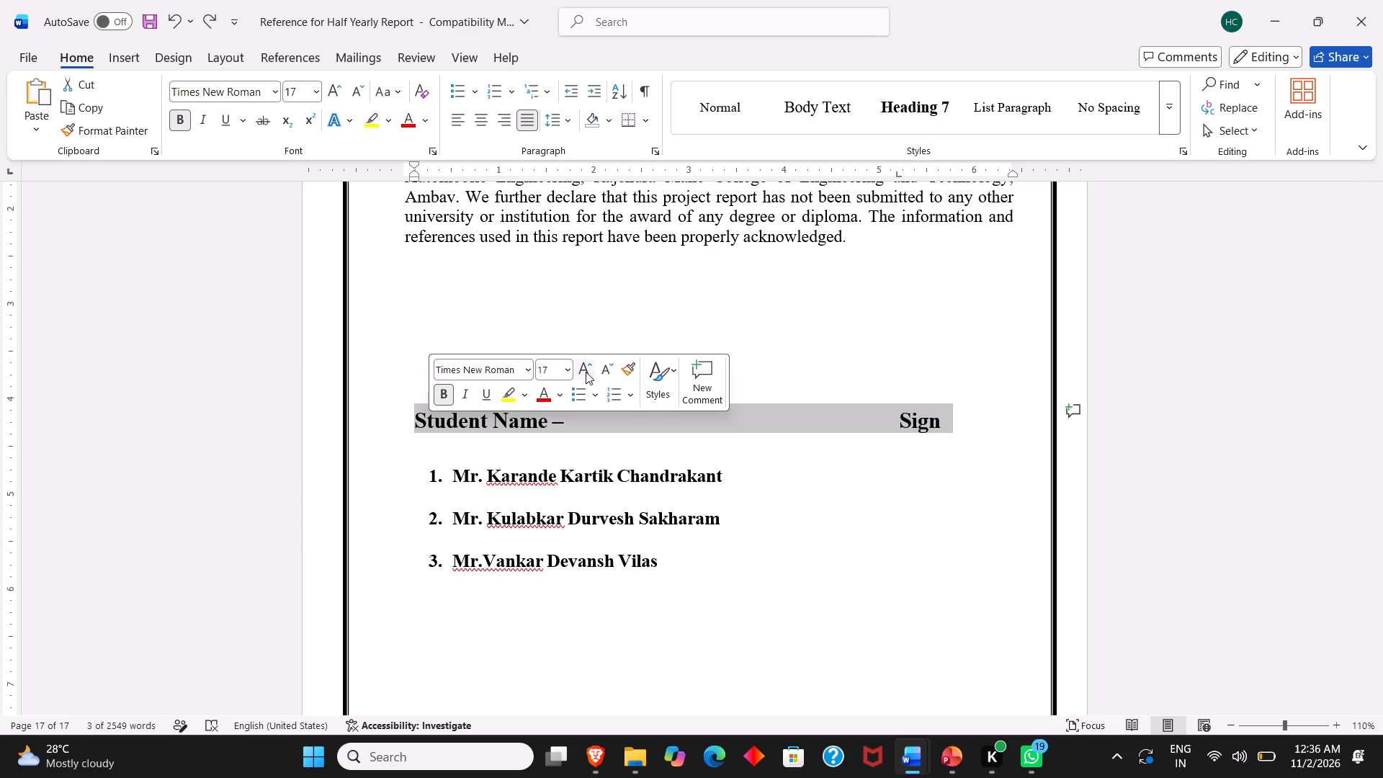
{"action": "left_click", "coordinate": [601, 372]}
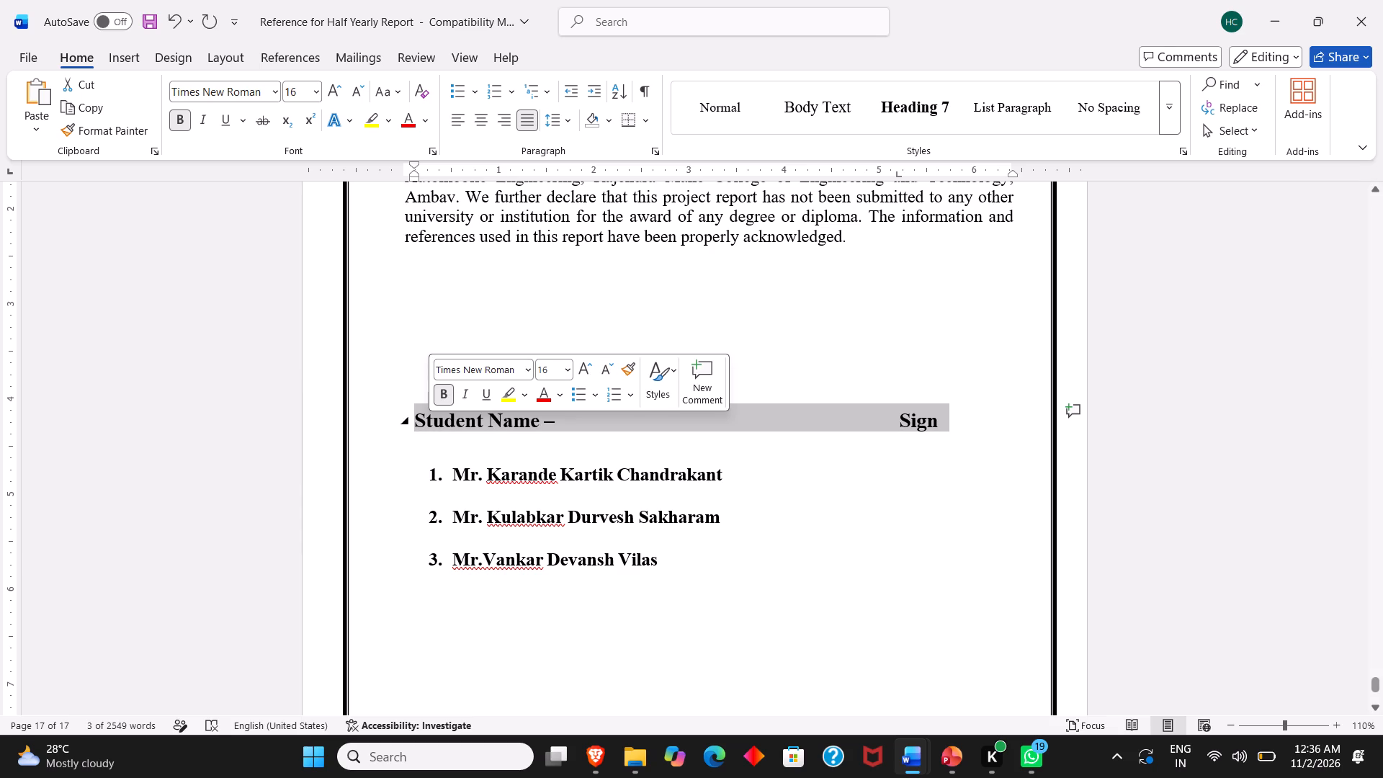
{"action": "left_click", "coordinate": [803, 529]}
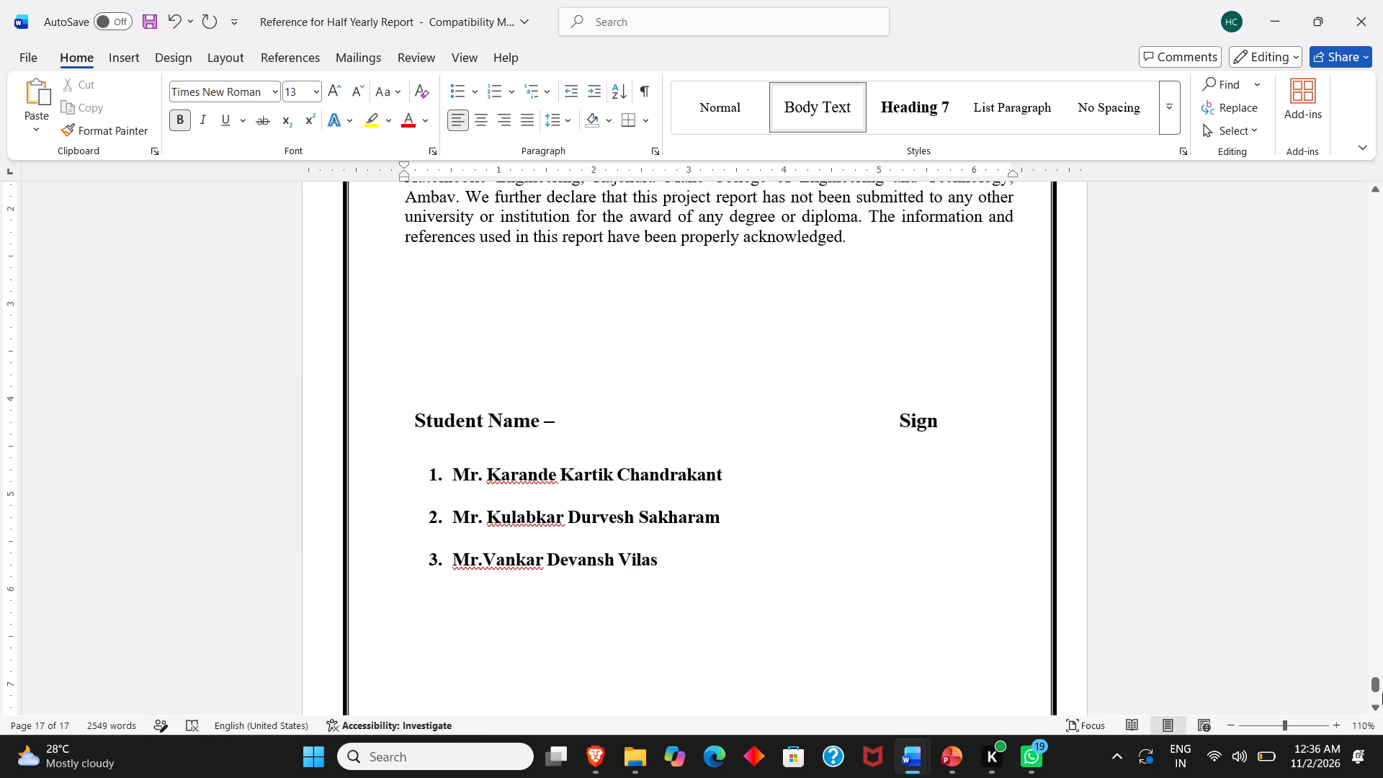
Replace the first student's entry in the declaration list with this project's first student, copied from the approval page's bold list.
{"action": "left_click_drag", "start_coordinate": [1371, 683], "coordinate": [1297, 181]}
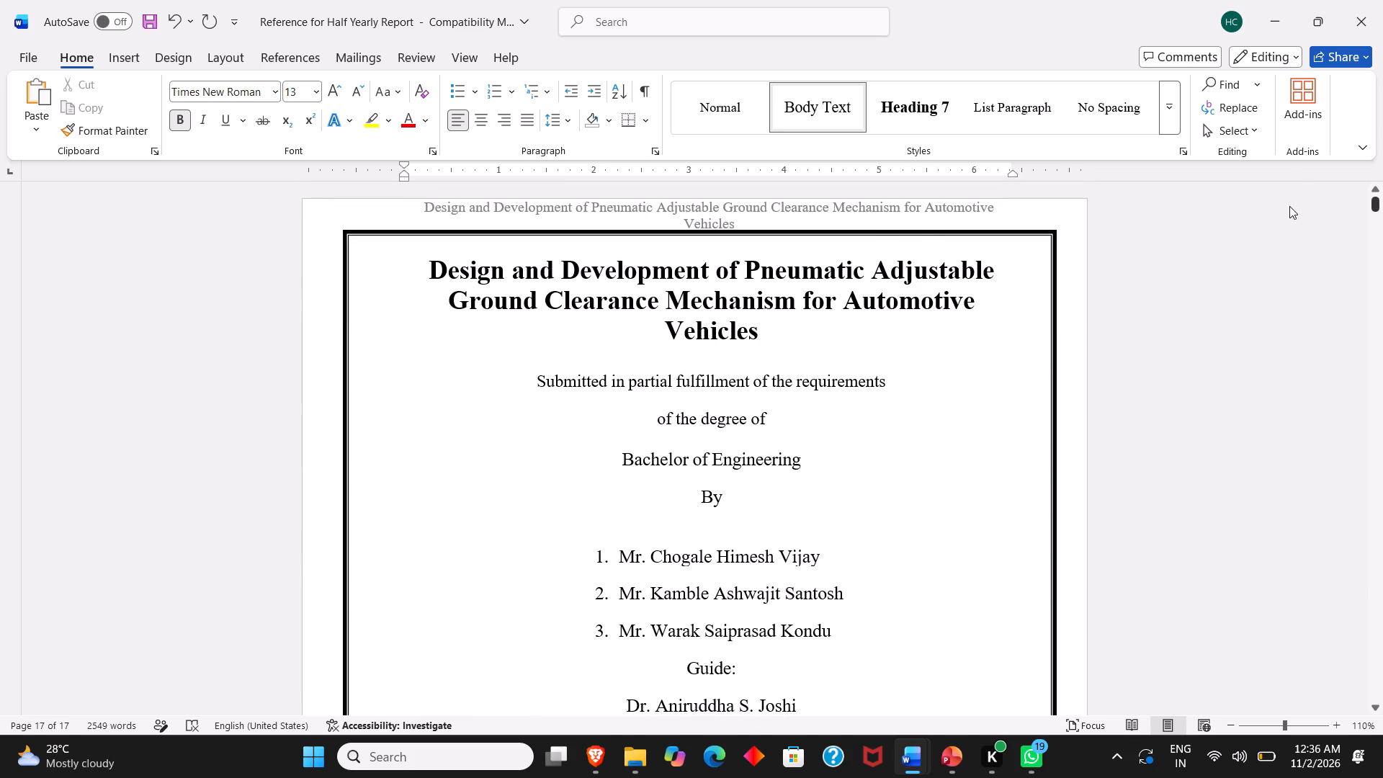
{"action": "left_click_drag", "start_coordinate": [1374, 200], "coordinate": [1380, 274]}
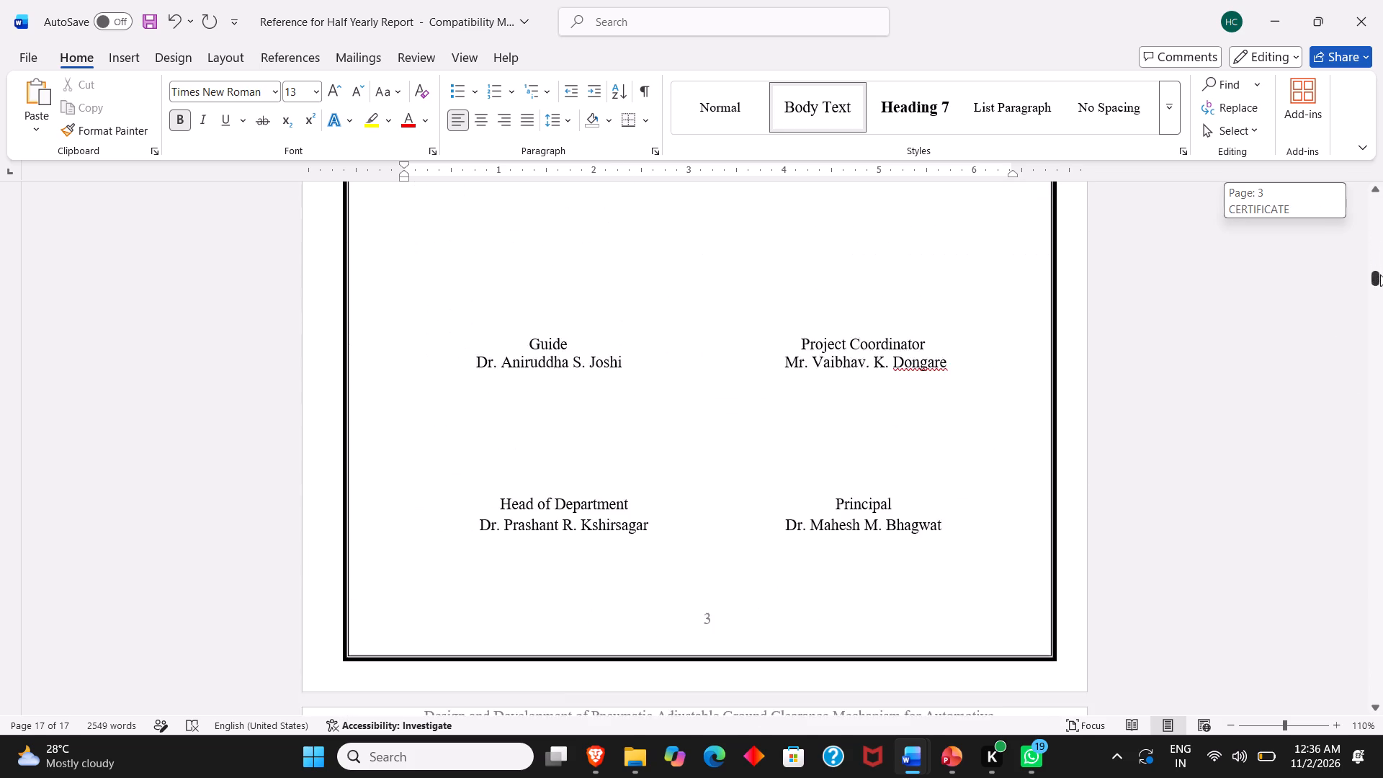
{"action": "left_click_drag", "start_coordinate": [1380, 274], "coordinate": [1382, 296]}
{"action": "left_click_drag", "start_coordinate": [640, 332], "coordinate": [514, 331]}
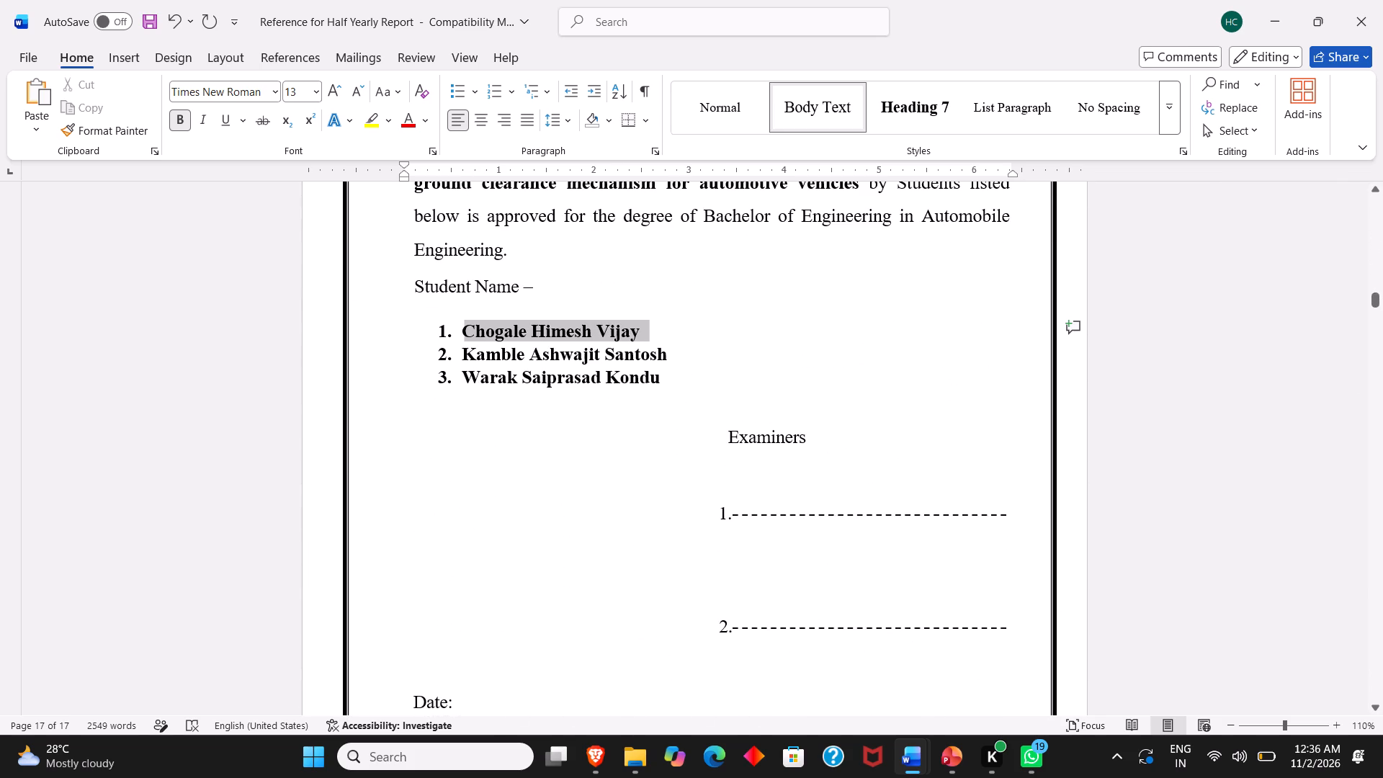
{"action": "left_click_drag", "start_coordinate": [514, 331], "coordinate": [503, 331]}
{"action": "key", "text": "ctrl+c"}
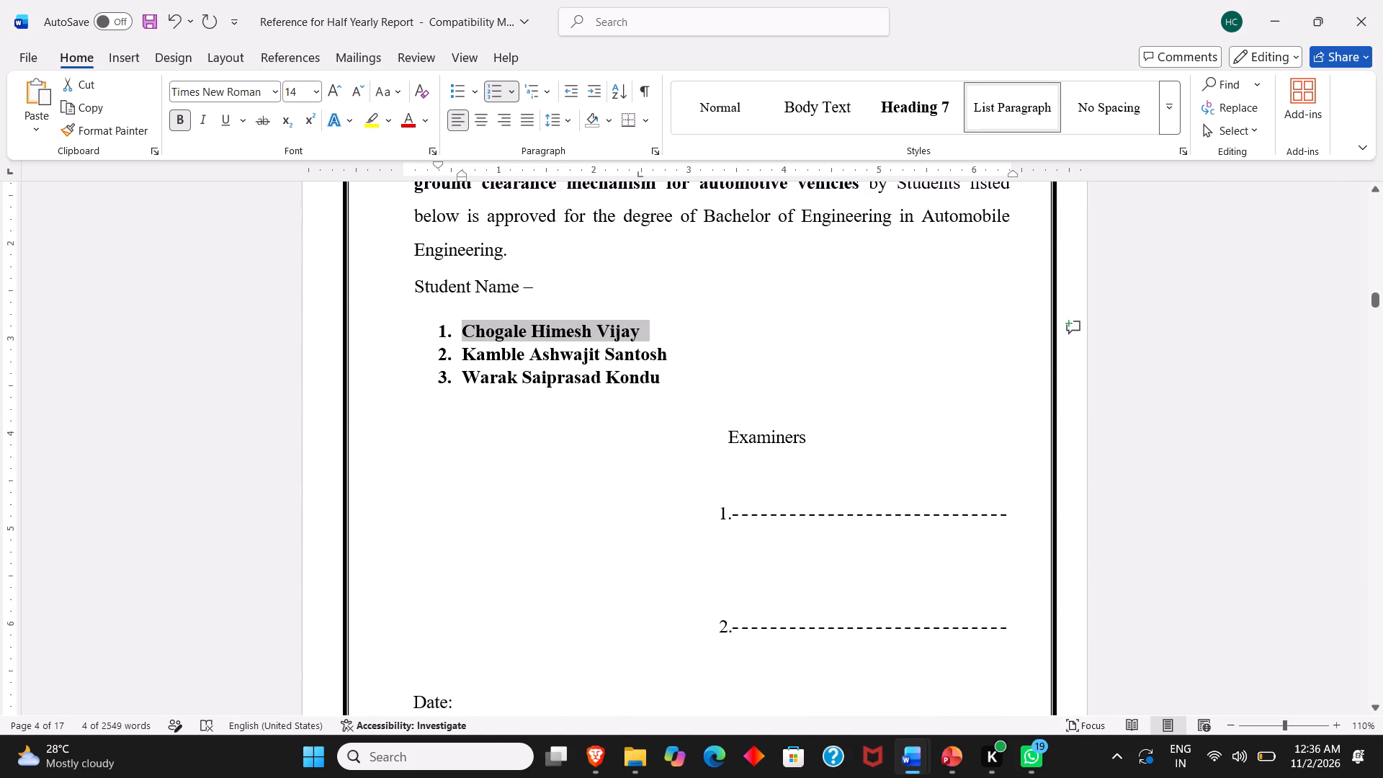
{"action": "left_click_drag", "start_coordinate": [1371, 300], "coordinate": [1382, 714]}
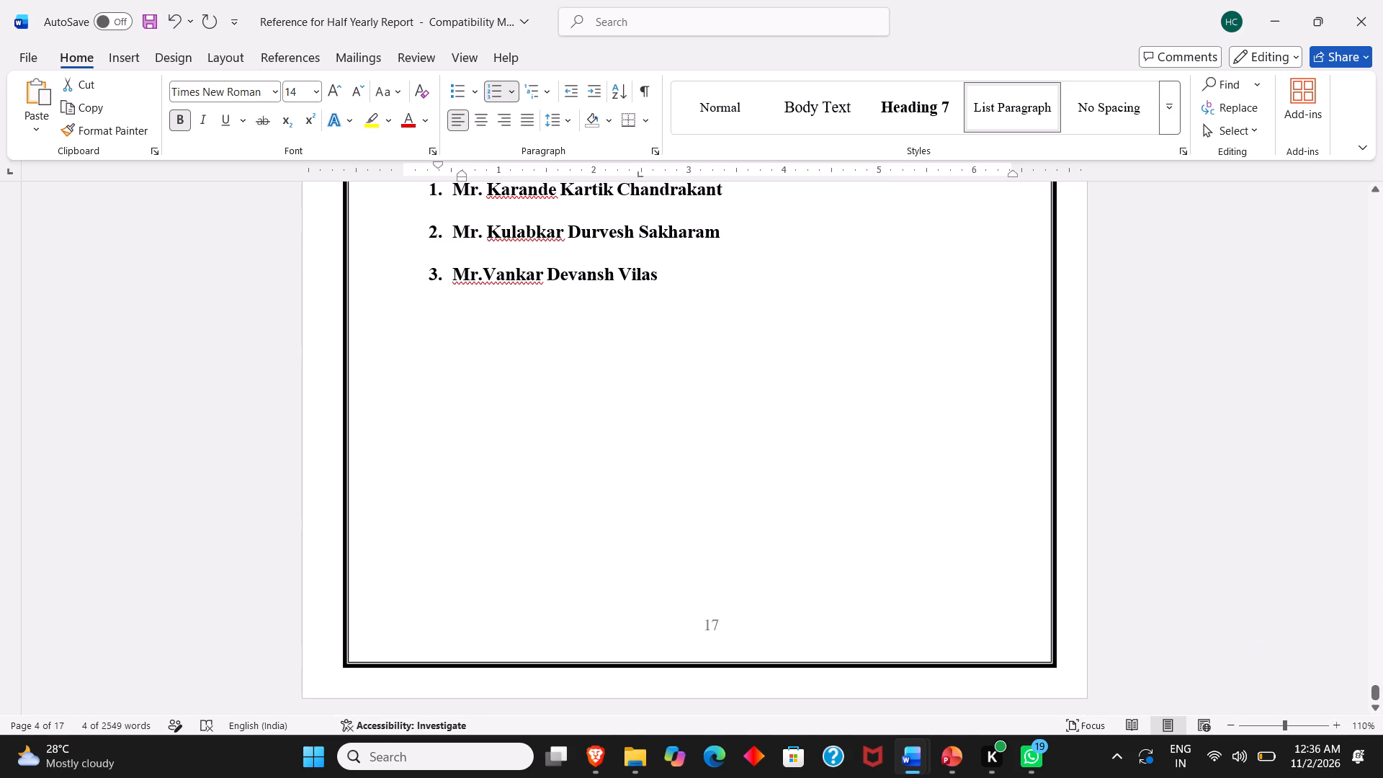
{"action": "scroll", "coordinate": [878, 480], "scroll_direction": "up", "scroll_amount": 4}
{"action": "left_click_drag", "start_coordinate": [720, 380], "coordinate": [473, 380]}
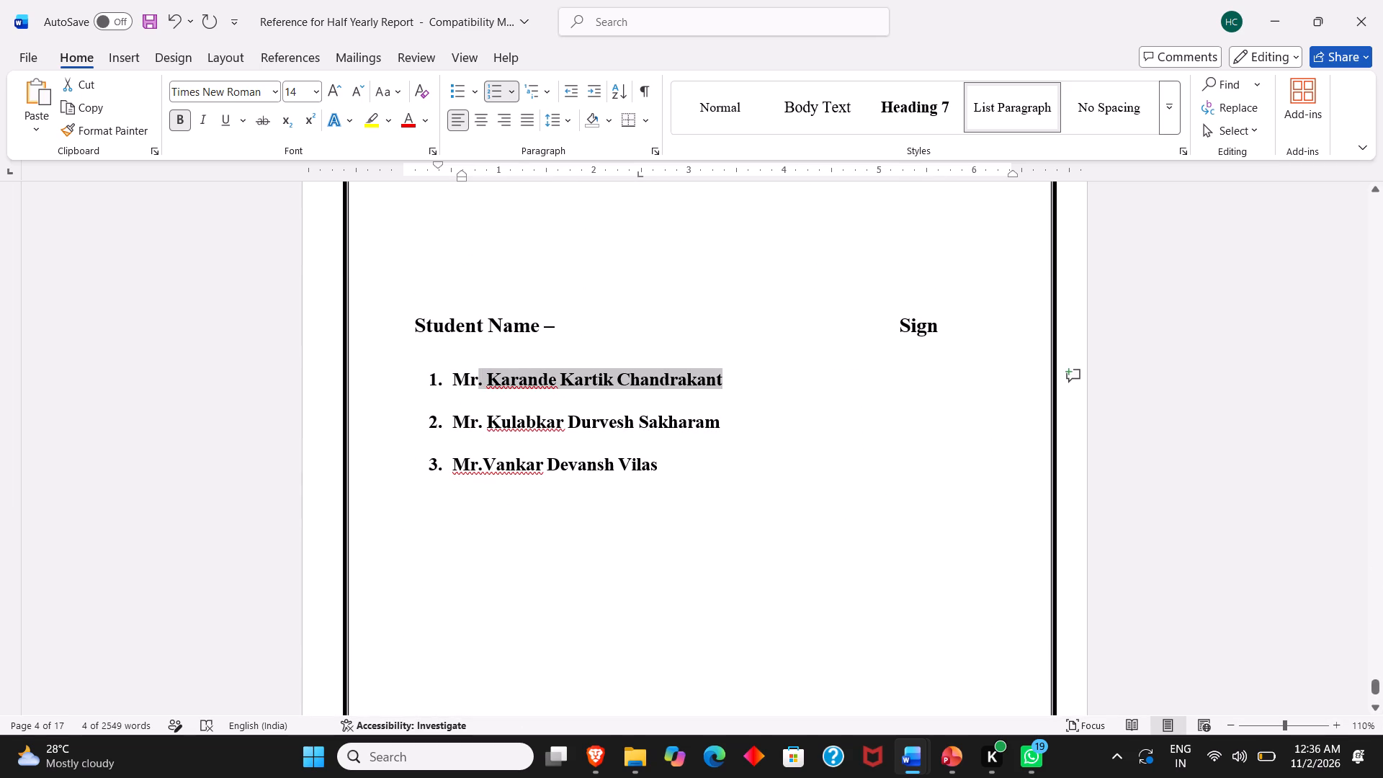
{"action": "left_click_drag", "start_coordinate": [473, 380], "coordinate": [470, 381]}
{"action": "key", "text": "ctrl+v"}
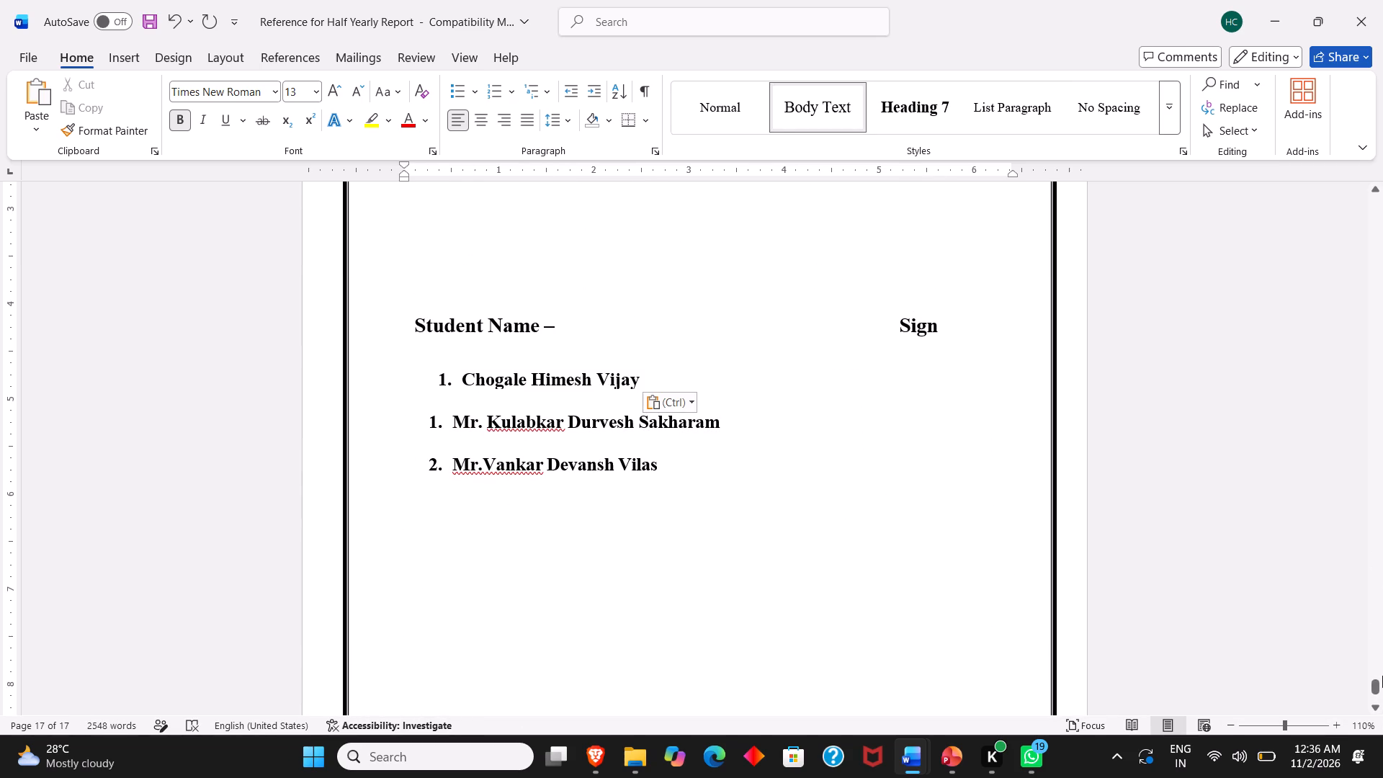
Replace the second student's entry in the declaration list with this project's second student, copied from the approval page's bold list.
{"action": "left_click_drag", "start_coordinate": [1374, 637], "coordinate": [1372, 622]}
{"action": "left_click_drag", "start_coordinate": [1372, 622], "coordinate": [1376, 636]}
{"action": "left_click_drag", "start_coordinate": [1375, 657], "coordinate": [1292, 230]}
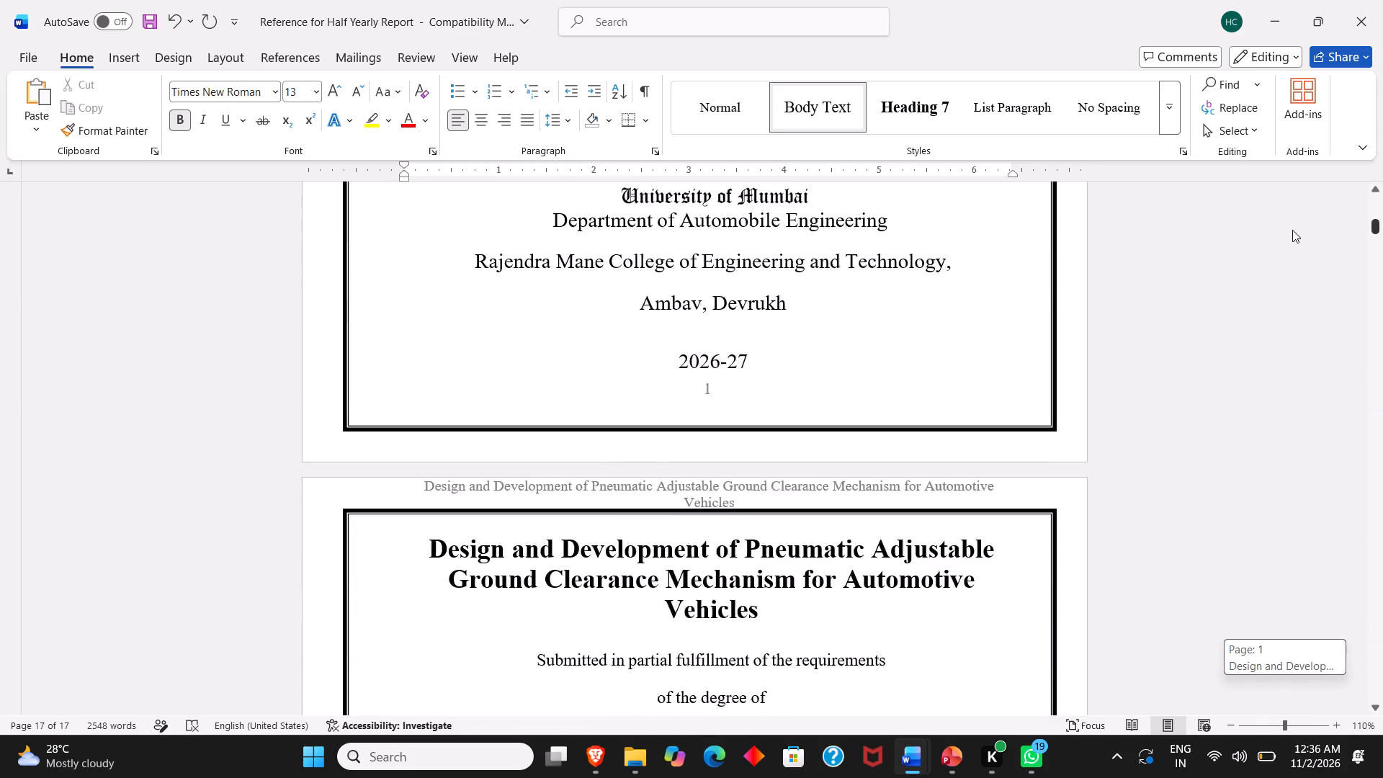
{"action": "left_click_drag", "start_coordinate": [1292, 230], "coordinate": [1304, 269]}
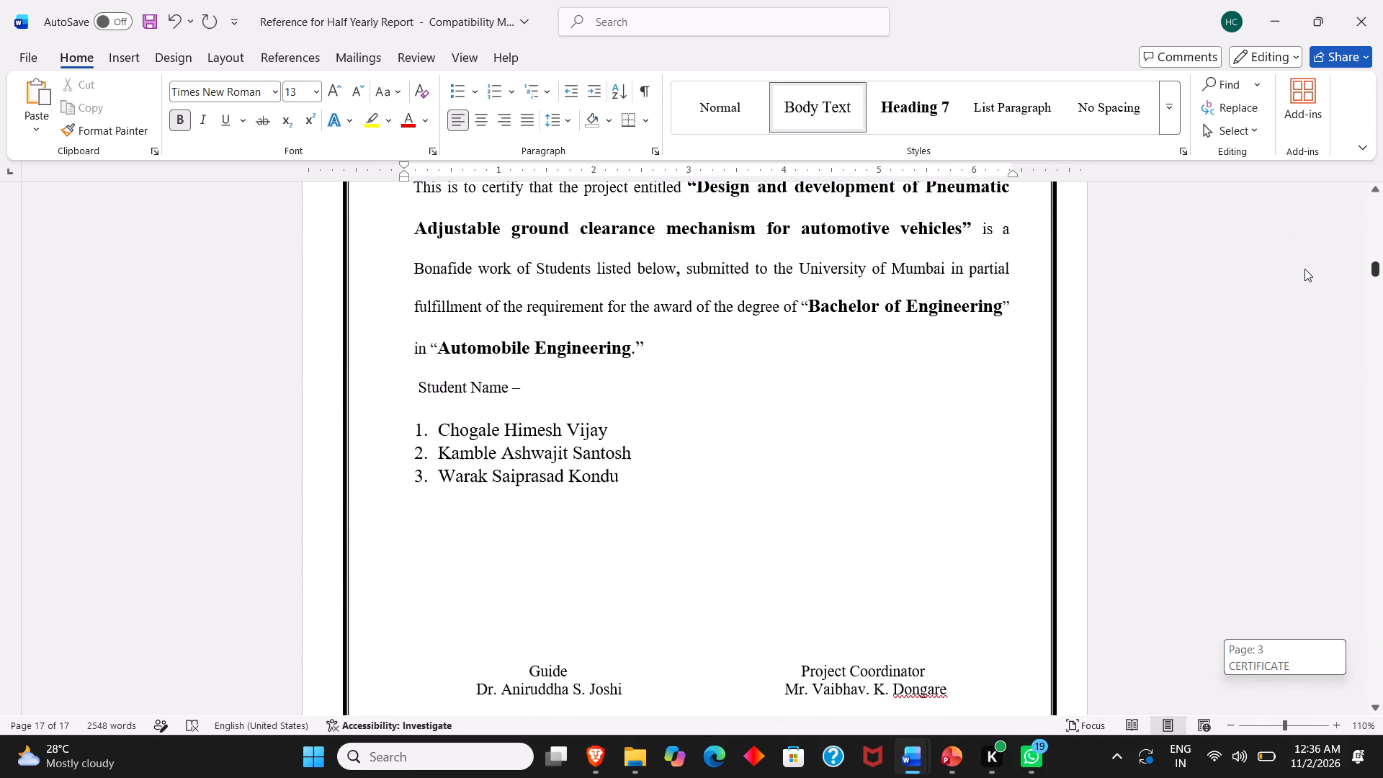
{"action": "left_click_drag", "start_coordinate": [1304, 269], "coordinate": [1315, 300]}
{"action": "left_click_drag", "start_coordinate": [672, 356], "coordinate": [586, 353]}
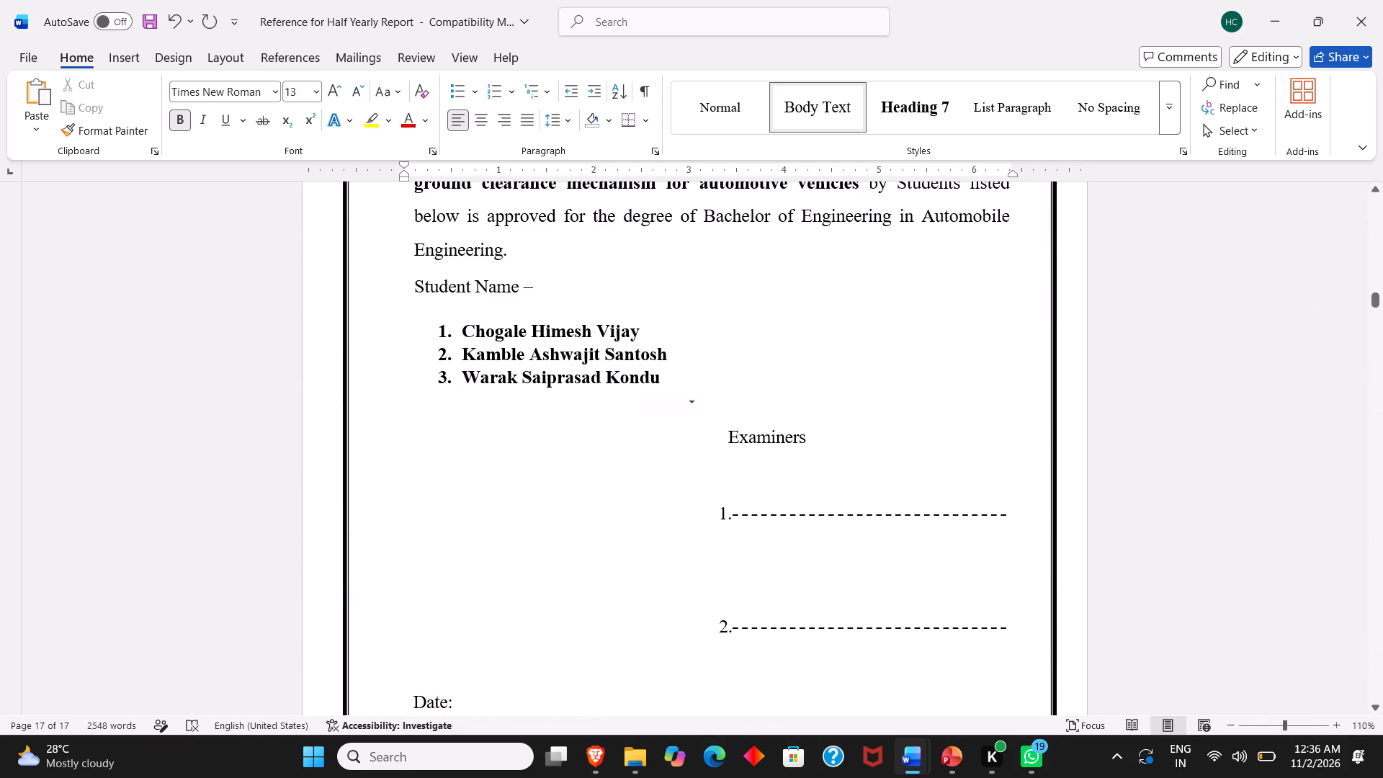
{"action": "left_click_drag", "start_coordinate": [586, 353], "coordinate": [493, 357]}
{"action": "key", "text": "ctrl+c"}
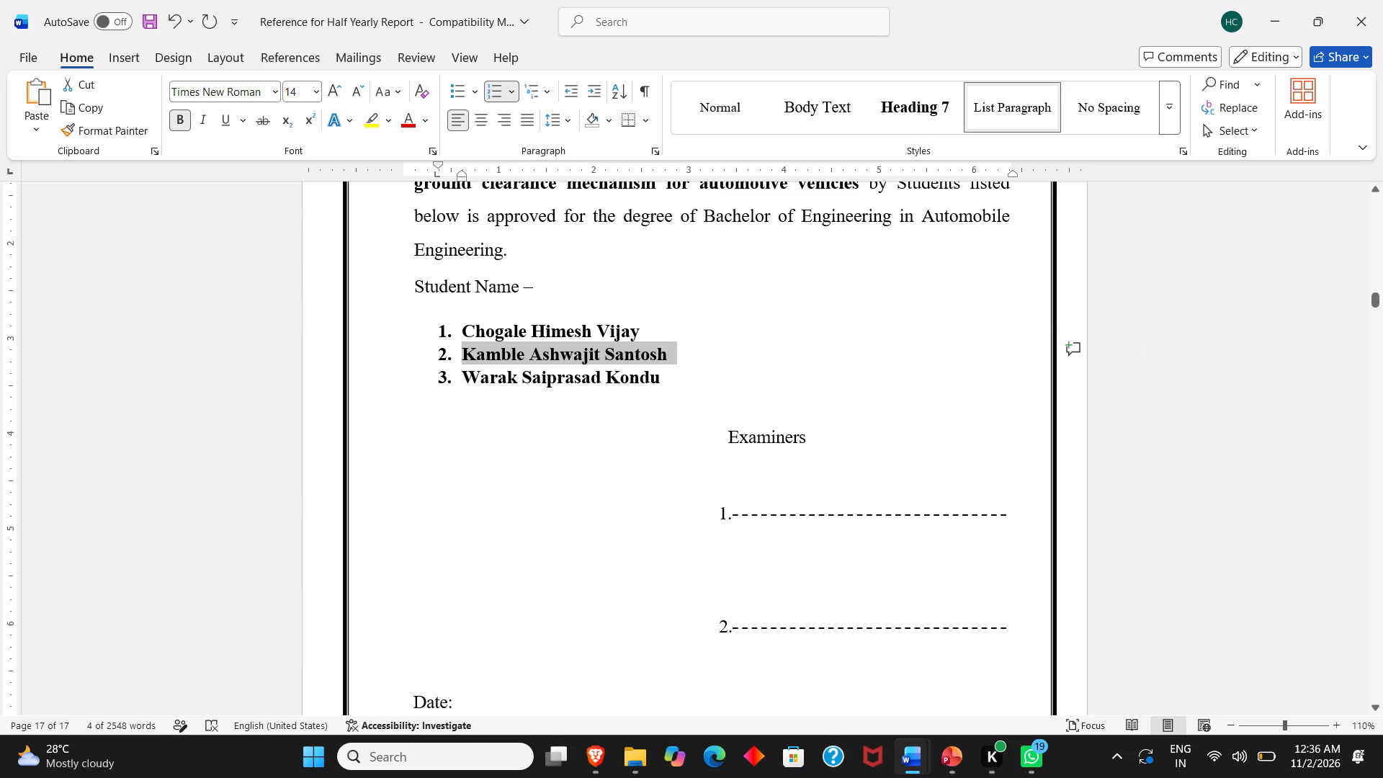
{"action": "left_click_drag", "start_coordinate": [1366, 301], "coordinate": [1381, 311]}
{"action": "left_click_drag", "start_coordinate": [1378, 304], "coordinate": [1376, 604]}
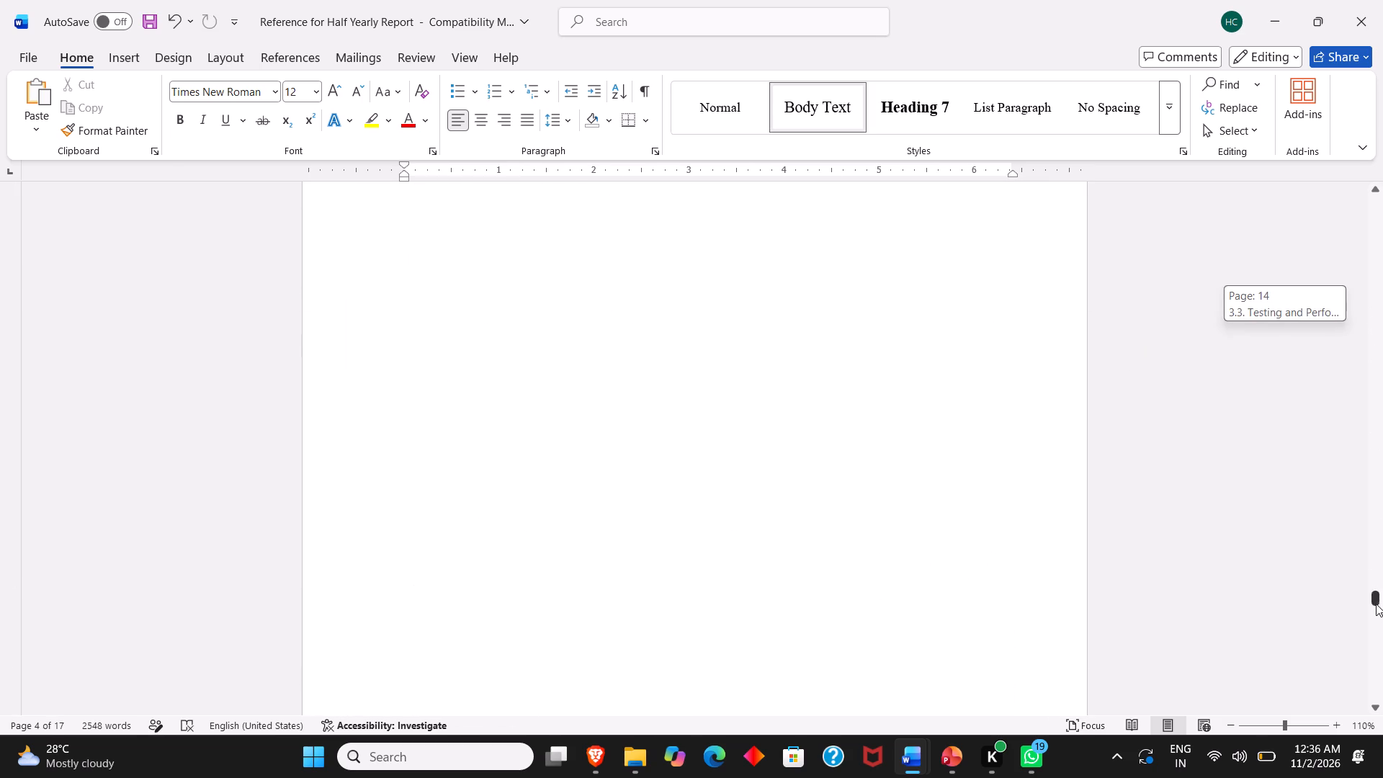
{"action": "left_click_drag", "start_coordinate": [1376, 604], "coordinate": [1382, 705]}
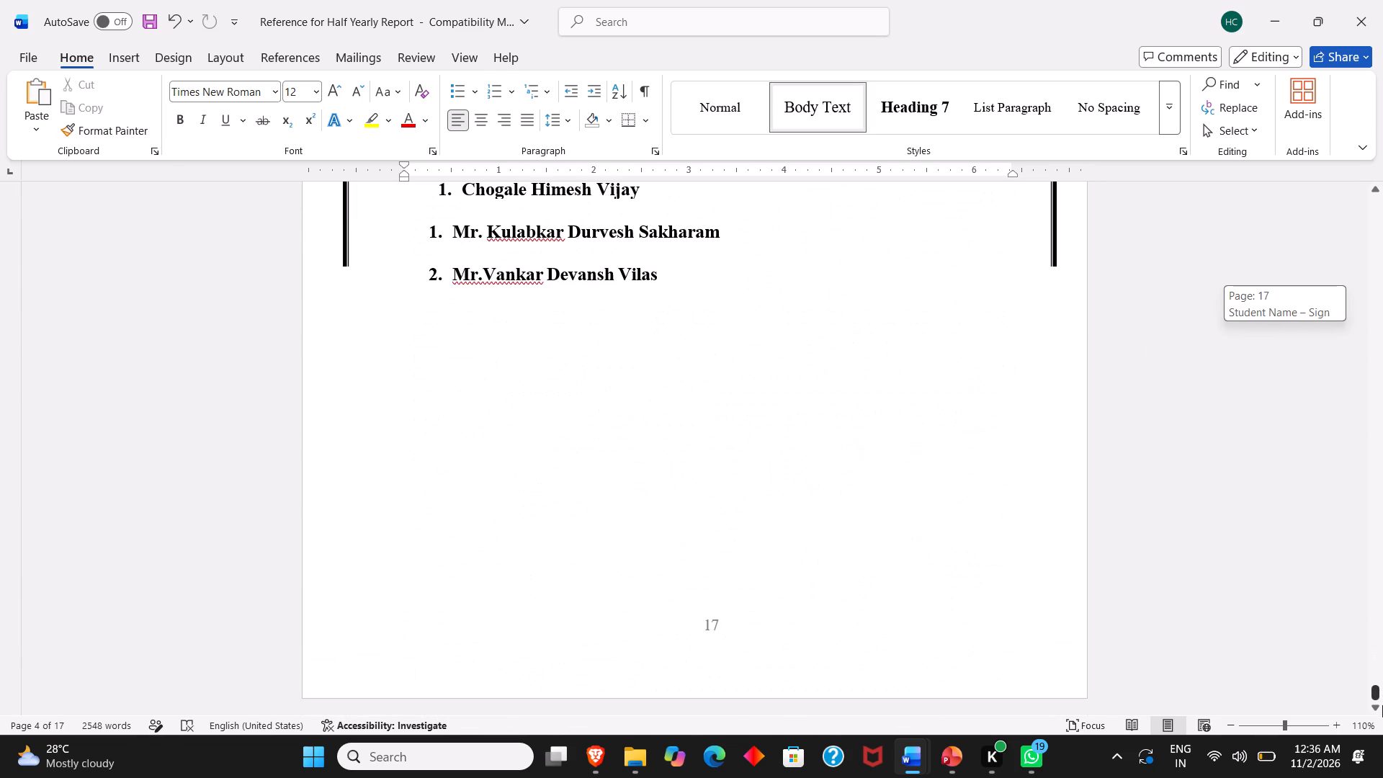
{"action": "left_click_drag", "start_coordinate": [1382, 705], "coordinate": [1382, 696]}
{"action": "left_click_drag", "start_coordinate": [729, 255], "coordinate": [457, 259]}
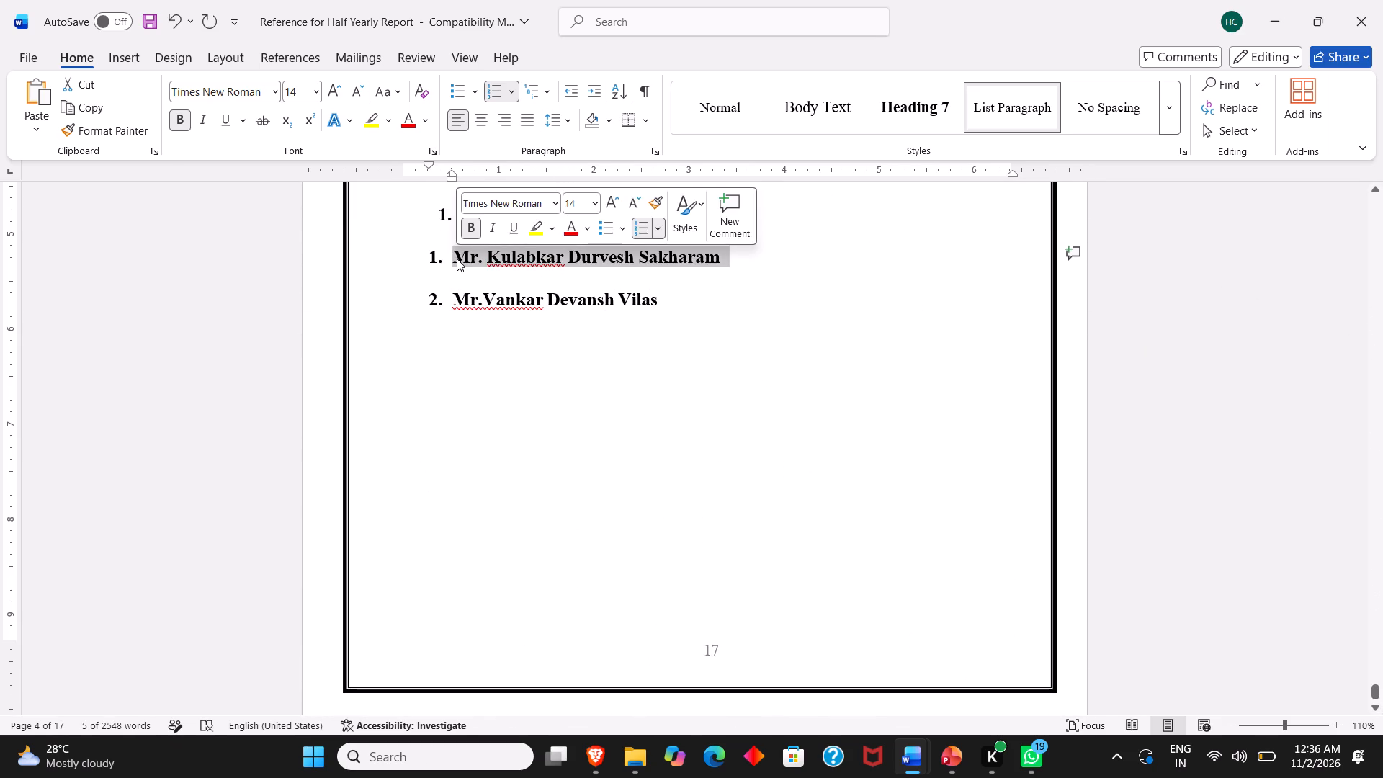
{"action": "key", "text": "BackSpace"}
{"action": "key", "text": "ctrl+v"}
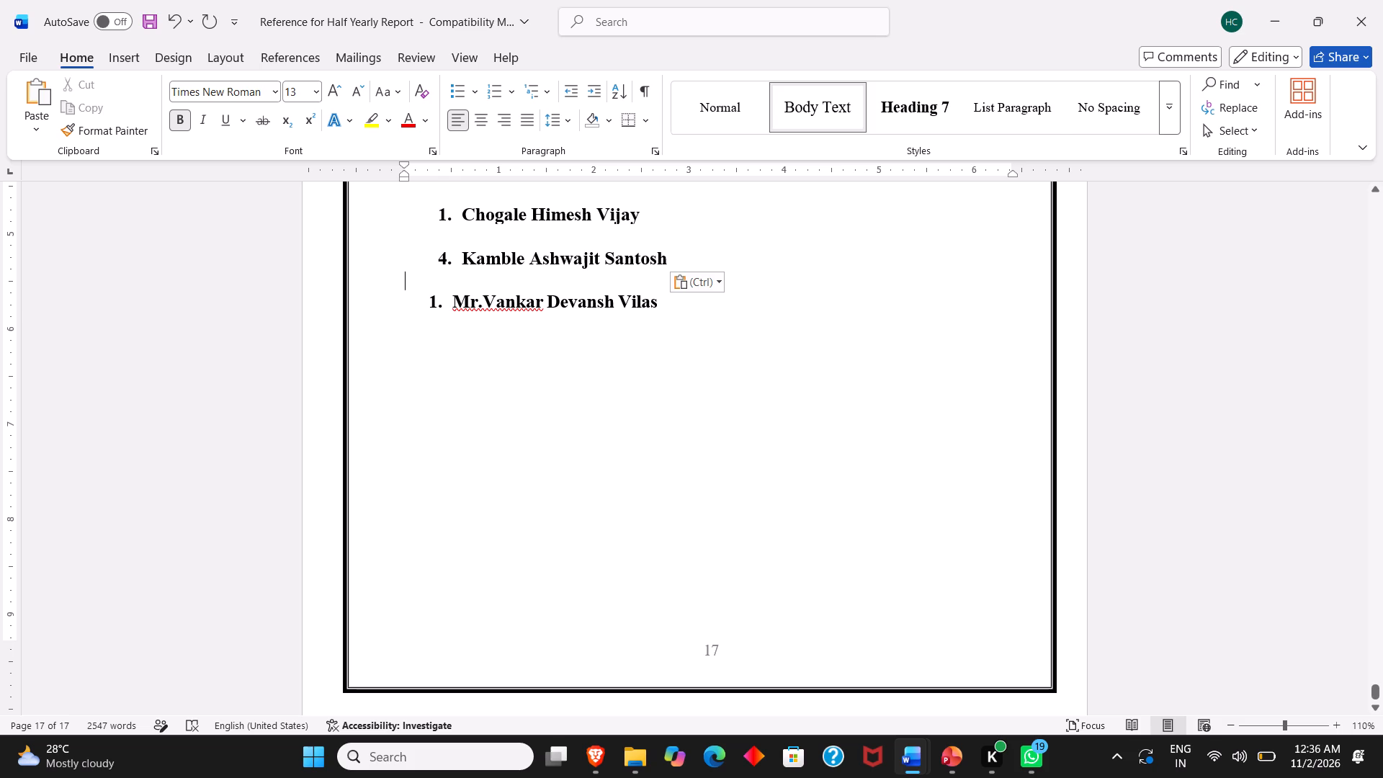
{"action": "left_click", "coordinate": [446, 256]}
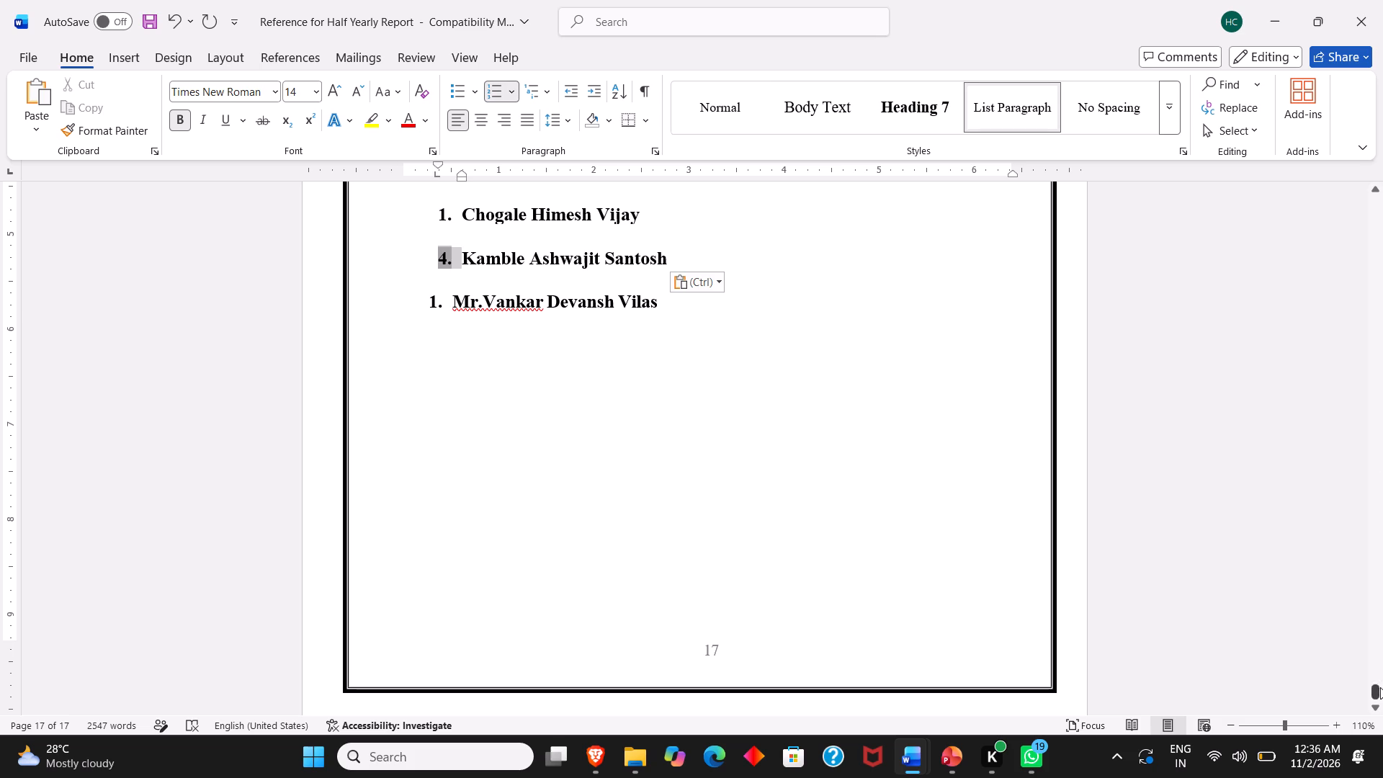
Replace the last remaining old student entry in the declaration list with this project's third student, copied from the approval page's bold list.
{"action": "left_click_drag", "start_coordinate": [1375, 690], "coordinate": [1337, 68]}
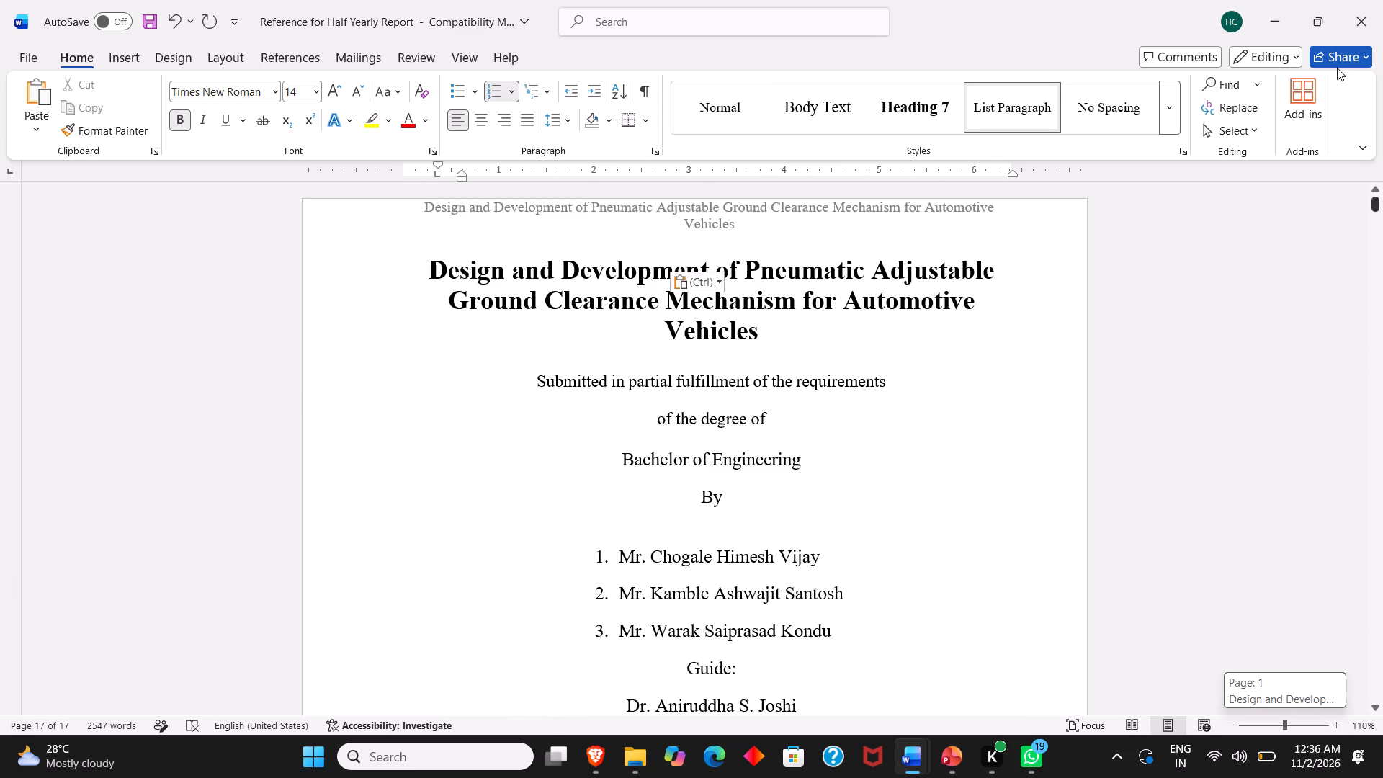
{"action": "left_click_drag", "start_coordinate": [1337, 68], "coordinate": [1353, 284]}
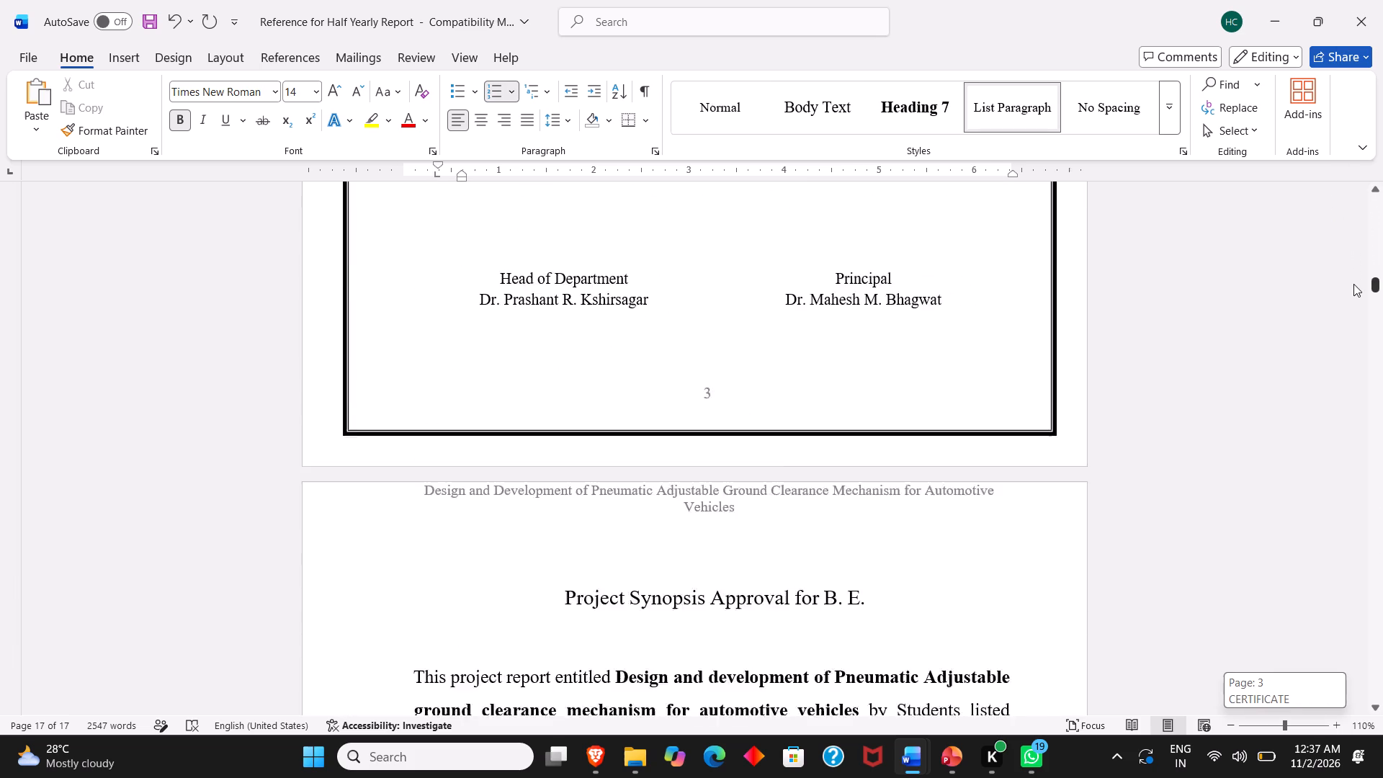
{"action": "left_click_drag", "start_coordinate": [1353, 284], "coordinate": [1343, 269]}
{"action": "left_click_drag", "start_coordinate": [1377, 274], "coordinate": [1377, 308]}
{"action": "left_click", "coordinate": [675, 225]}
{"action": "left_click_drag", "start_coordinate": [674, 225], "coordinate": [628, 228]}
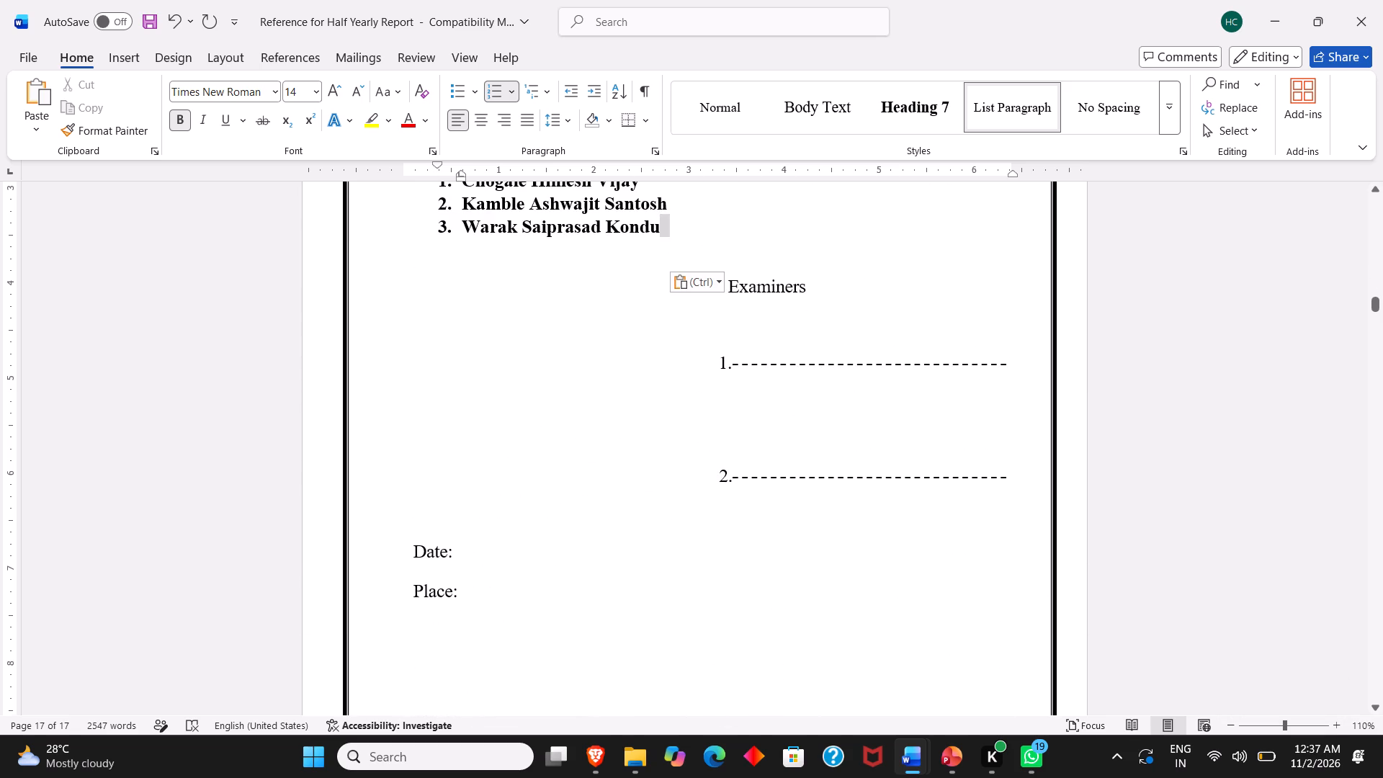
{"action": "left_click_drag", "start_coordinate": [628, 228], "coordinate": [495, 228]}
{"action": "key", "text": "ctrl+c"}
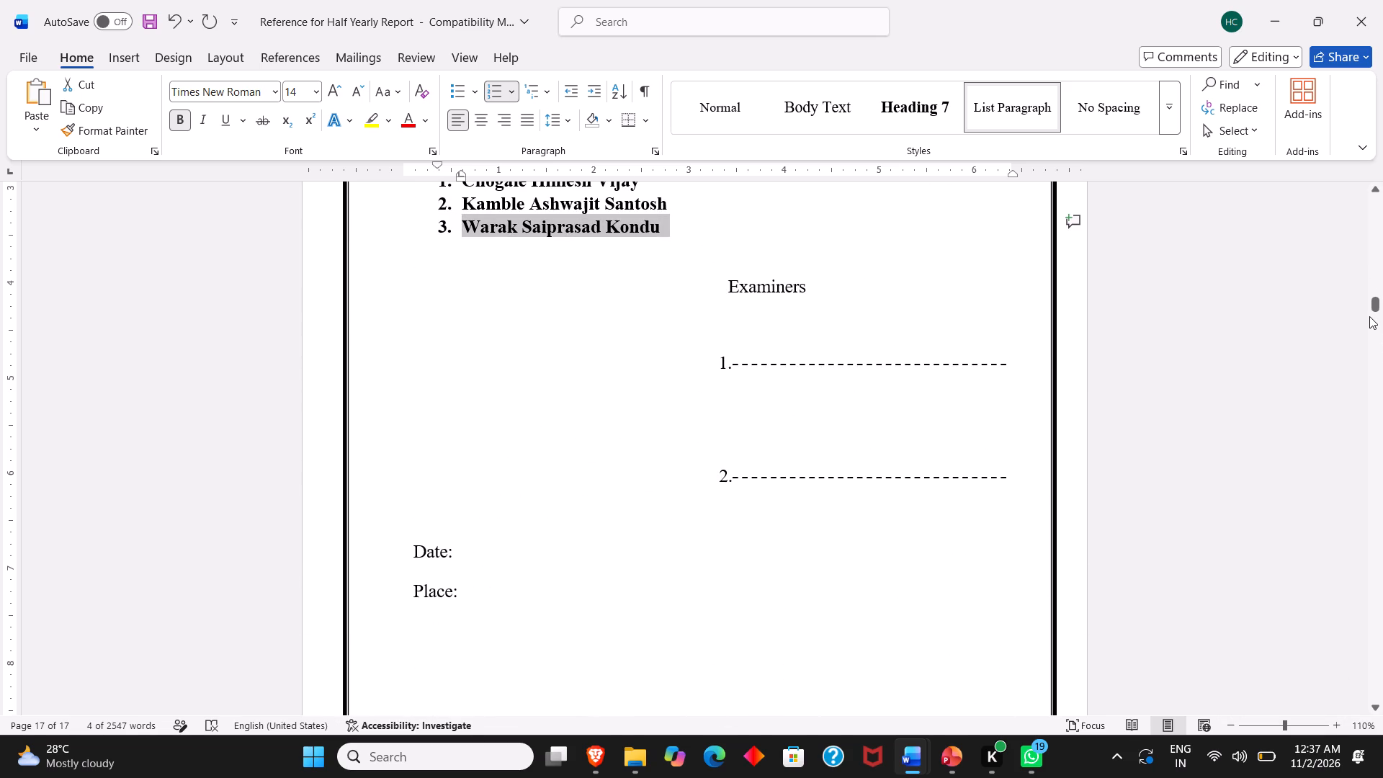
{"action": "left_click_drag", "start_coordinate": [1372, 292], "coordinate": [1379, 649]}
{"action": "left_click_drag", "start_coordinate": [1375, 297], "coordinate": [1370, 557]}
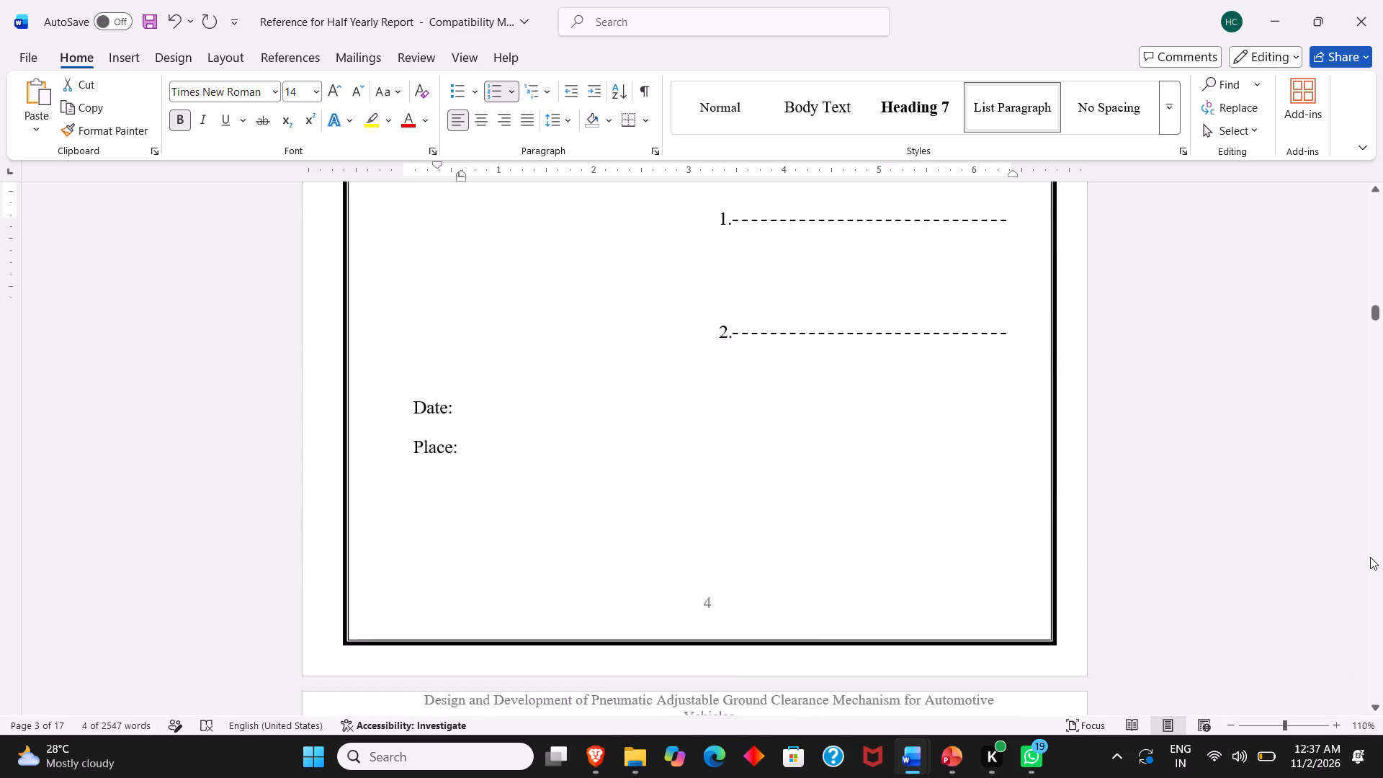
{"action": "left_click_drag", "start_coordinate": [1370, 557], "coordinate": [1376, 674]}
{"action": "left_click_drag", "start_coordinate": [1378, 352], "coordinate": [1382, 772]}
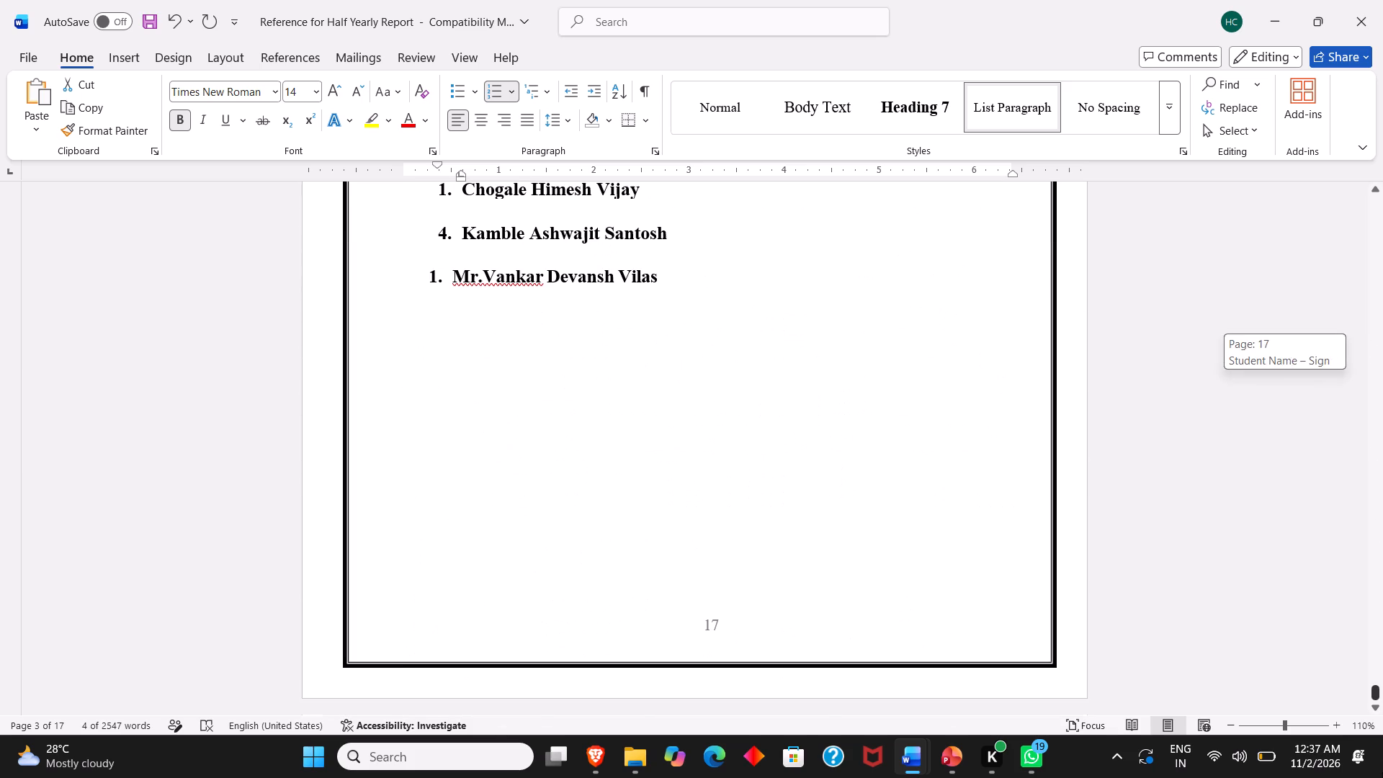
{"action": "left_click_drag", "start_coordinate": [1382, 772], "coordinate": [1382, 777]}
{"action": "left_click_drag", "start_coordinate": [660, 285], "coordinate": [473, 266]}
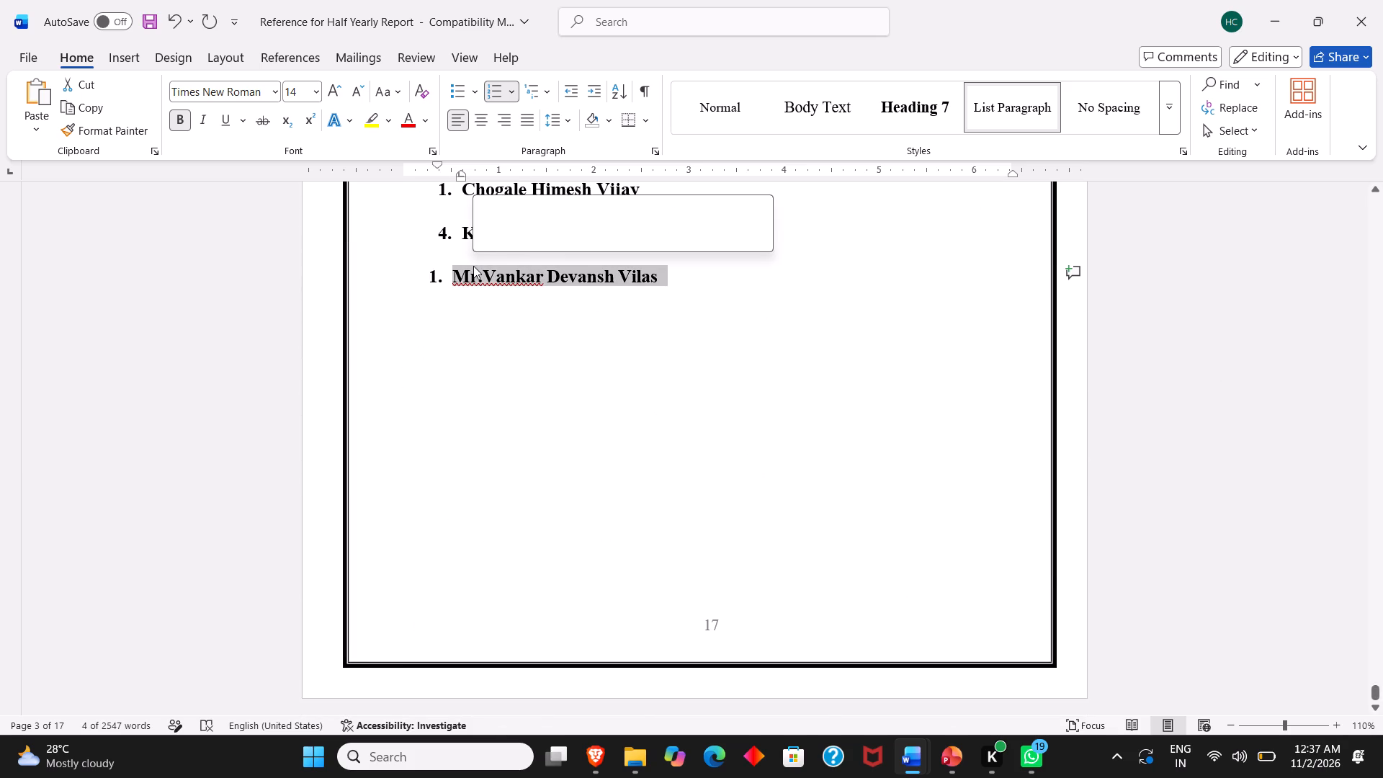
{"action": "key", "text": "BackSpace"}
{"action": "key", "text": "ctrl+v"}
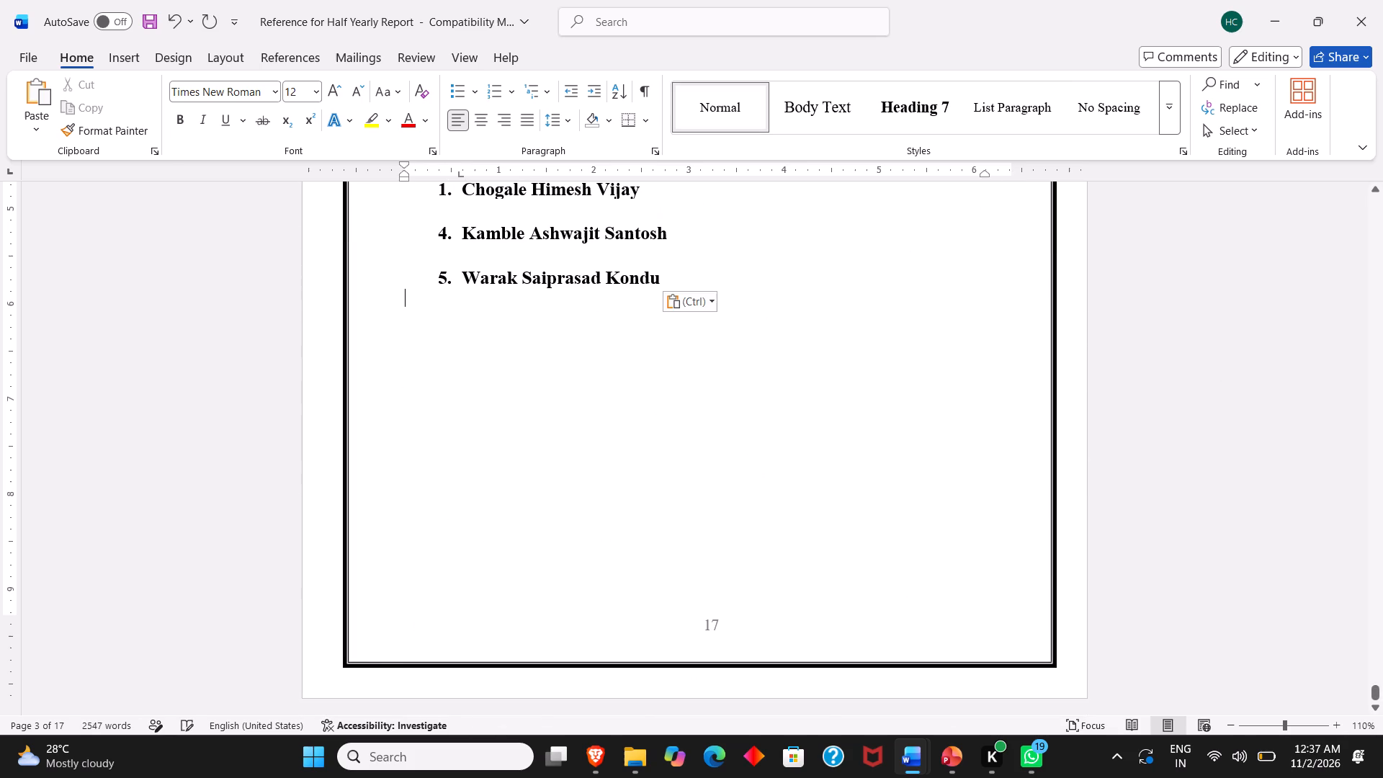
Rejoin the second and third student entries to the declaration list so they are numbered 2 and 3, without gaps between lines.
{"action": "scroll", "coordinate": [581, 517], "scroll_direction": "up", "scroll_amount": 2}
{"action": "scroll", "coordinate": [524, 405], "scroll_direction": "up", "scroll_amount": 1}
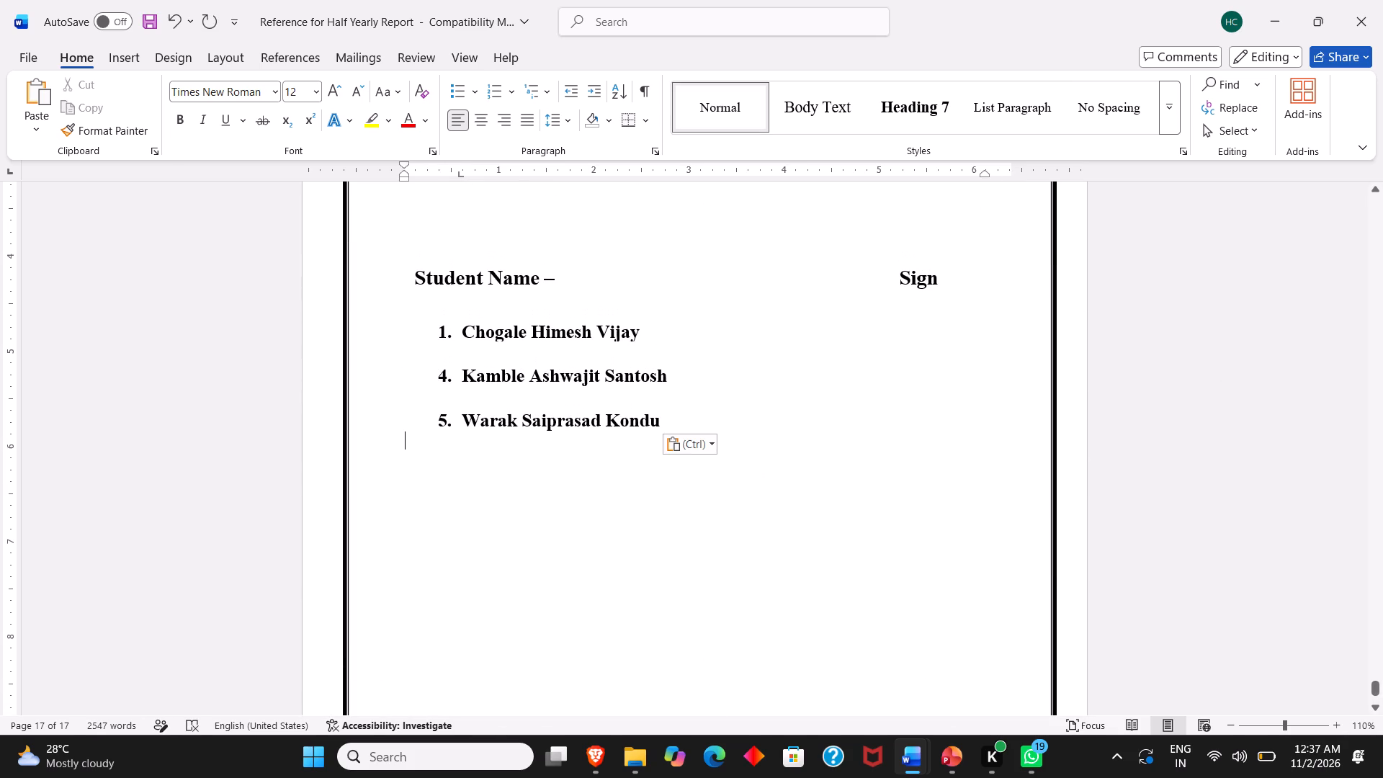
{"action": "left_click", "coordinate": [447, 381]}
{"action": "key", "text": "BackSpace"}
{"action": "key", "text": "BackSpace"}
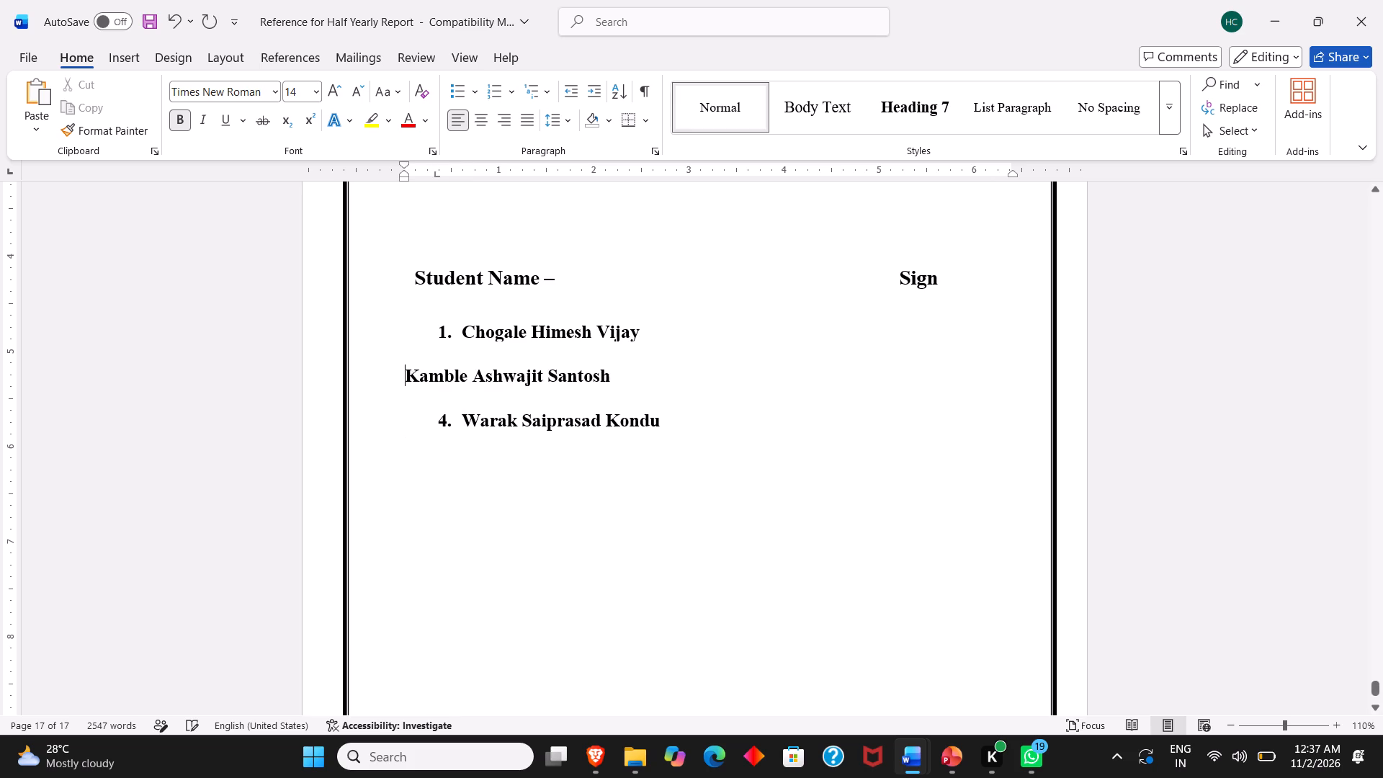
{"action": "key", "text": "BackSpace"}
{"action": "key", "text": "BackSpace"}
{"action": "key", "text": "Return"}
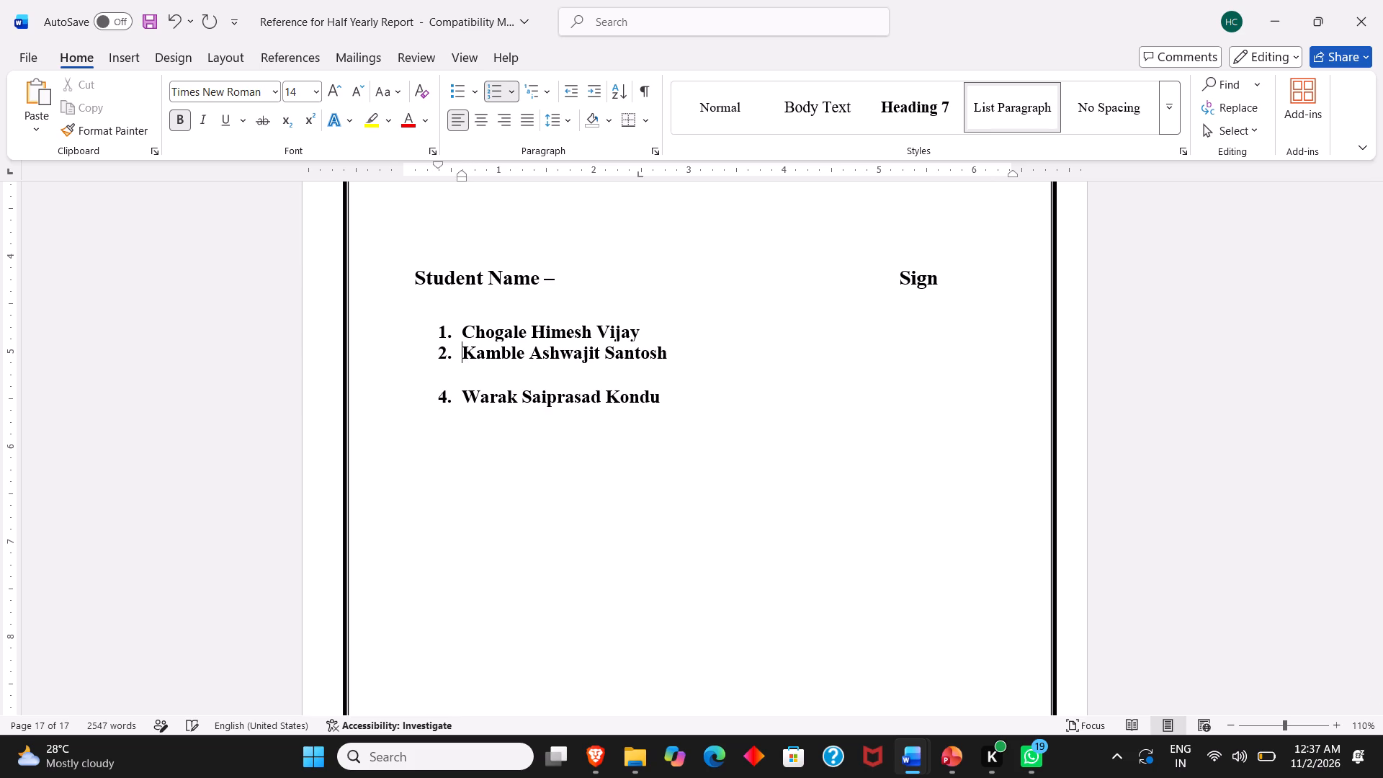
{"action": "key", "text": "Down"}
{"action": "key", "text": "Down"}
{"action": "key", "text": "BackSpace"}
{"action": "key", "text": "BackSpace"}
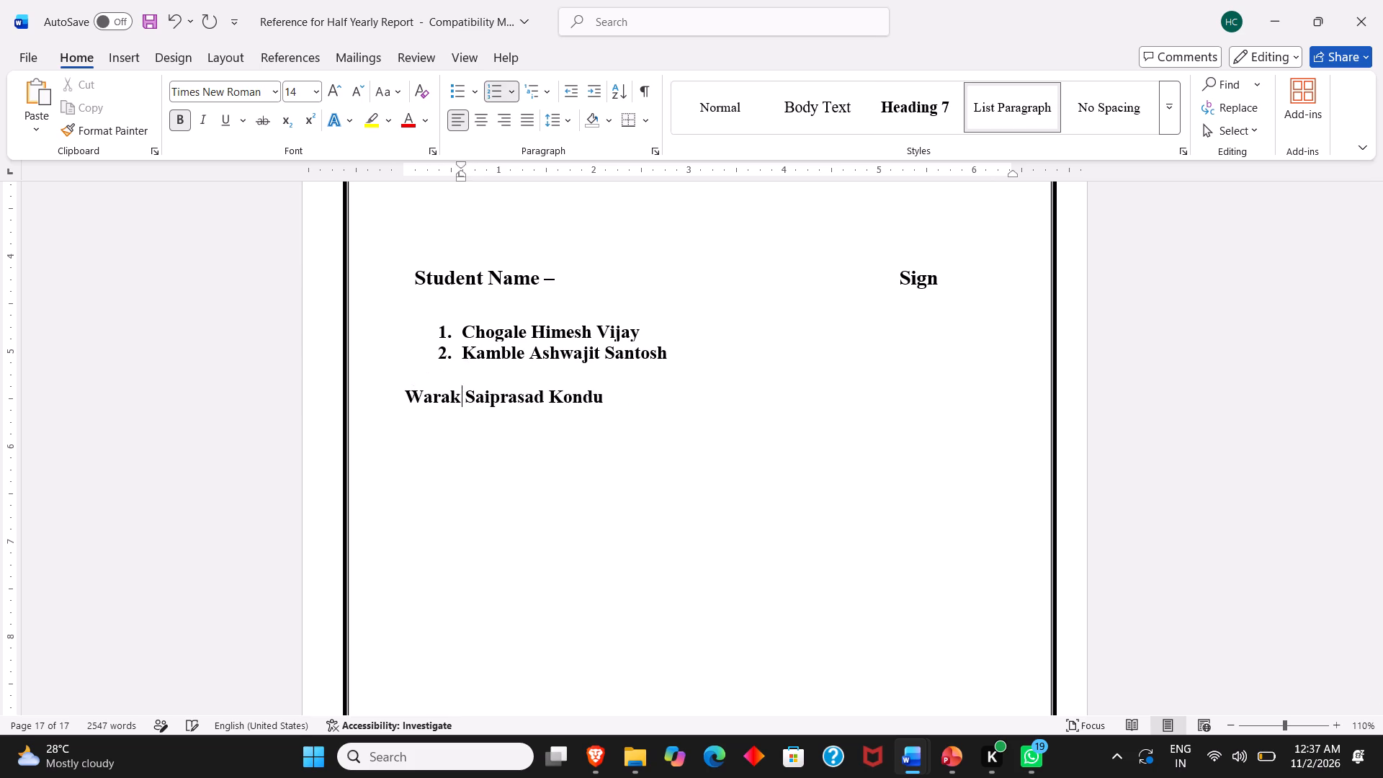
{"action": "key", "text": "BackSpace"}
{"action": "key", "text": "BackSpace"}
{"action": "key", "text": "Return"}
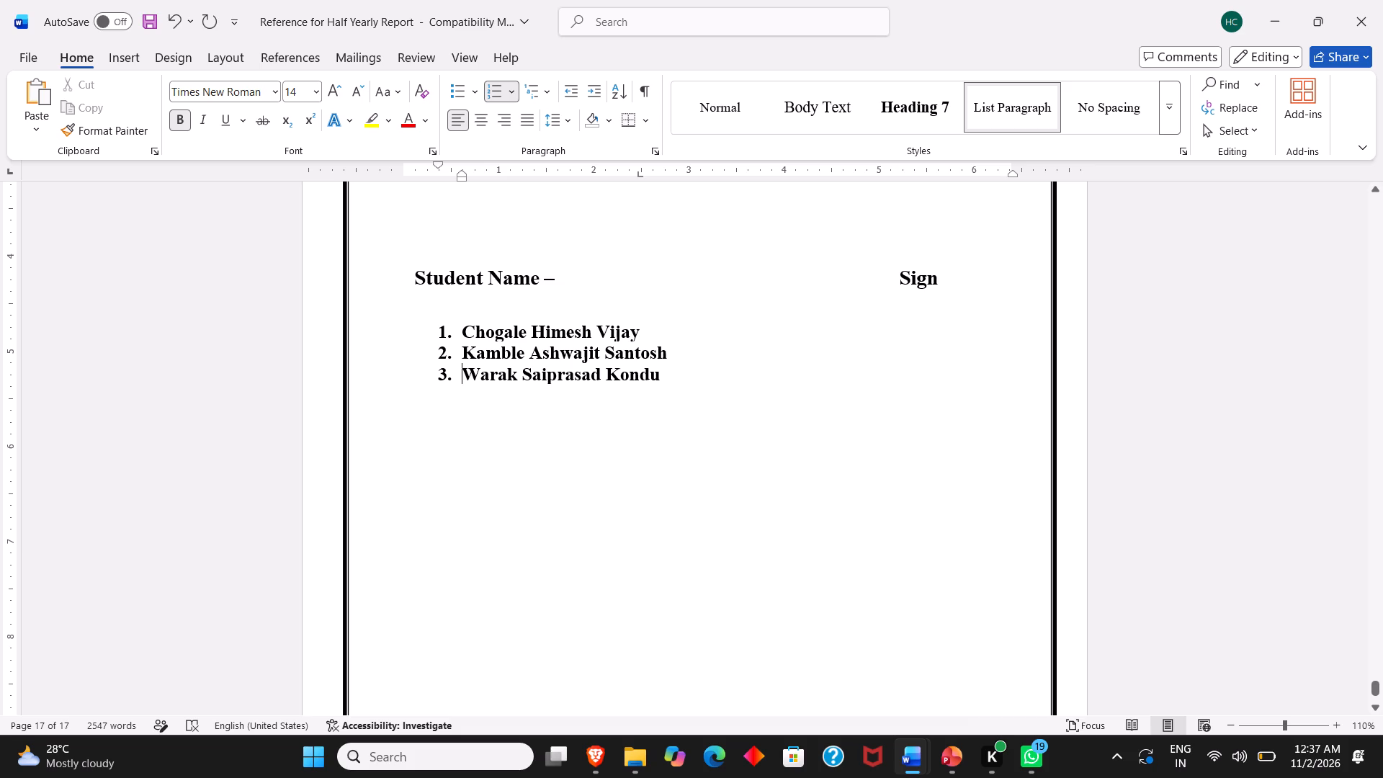
Increase the line spacing of the three numbered student names on the declaration page.
{"action": "left_click_drag", "start_coordinate": [686, 386], "coordinate": [483, 329]}
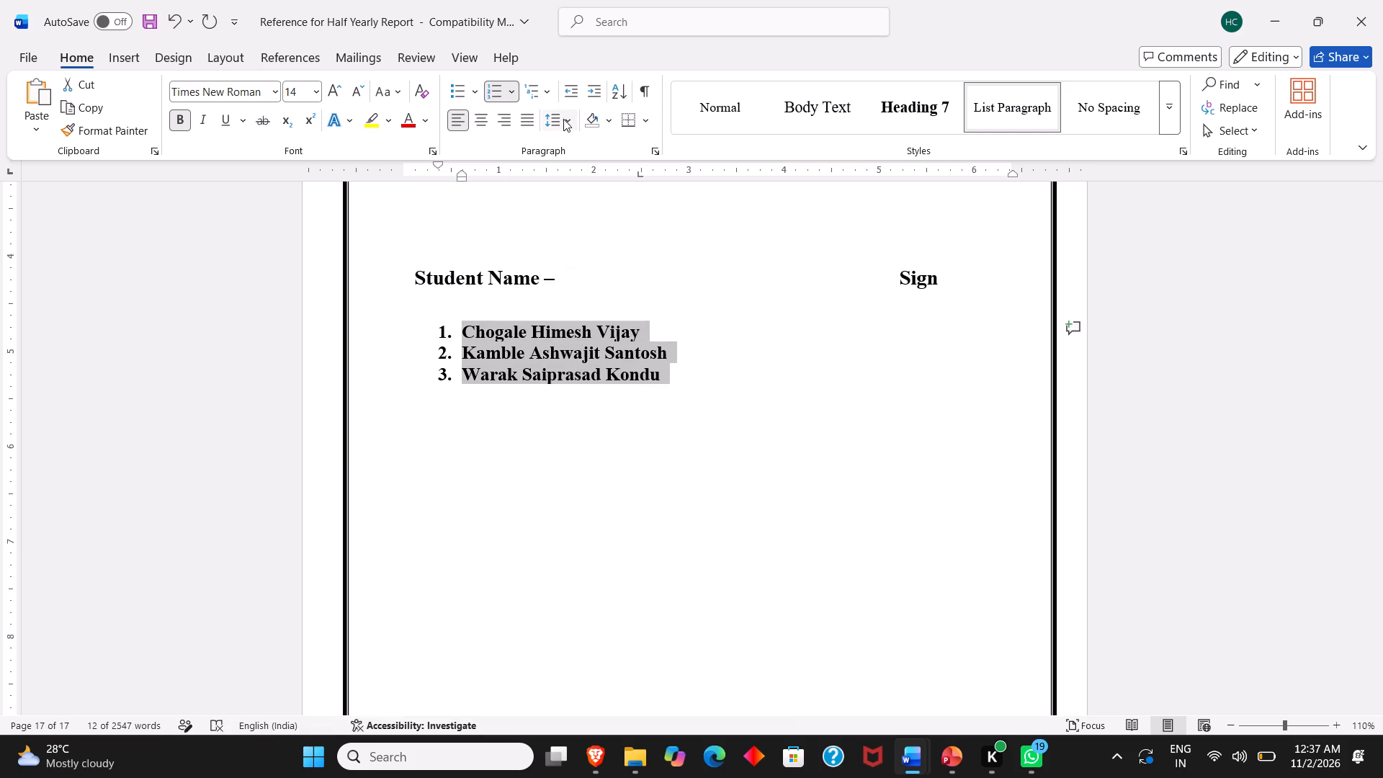
{"action": "left_click", "coordinate": [563, 119]}
{"action": "left_click", "coordinate": [590, 187]}
{"action": "left_click", "coordinate": [776, 543]}
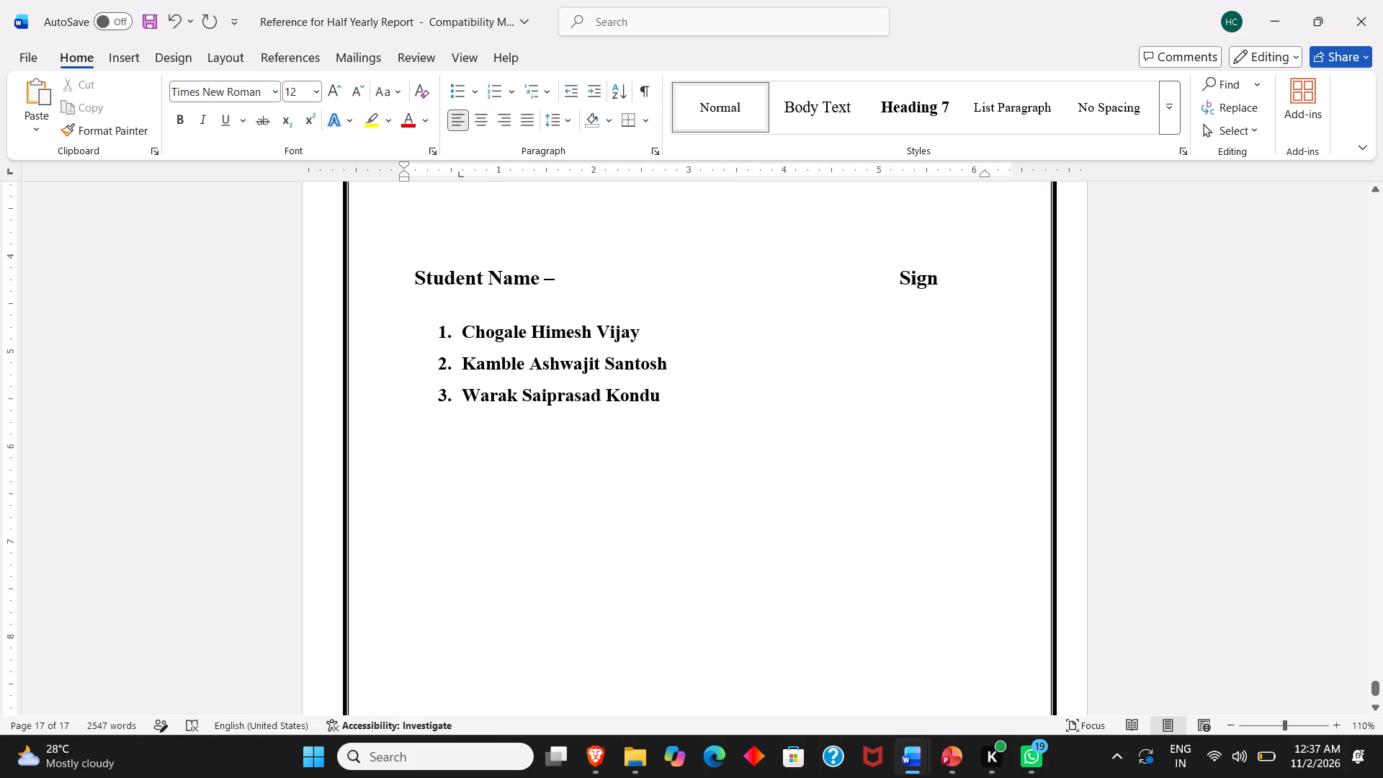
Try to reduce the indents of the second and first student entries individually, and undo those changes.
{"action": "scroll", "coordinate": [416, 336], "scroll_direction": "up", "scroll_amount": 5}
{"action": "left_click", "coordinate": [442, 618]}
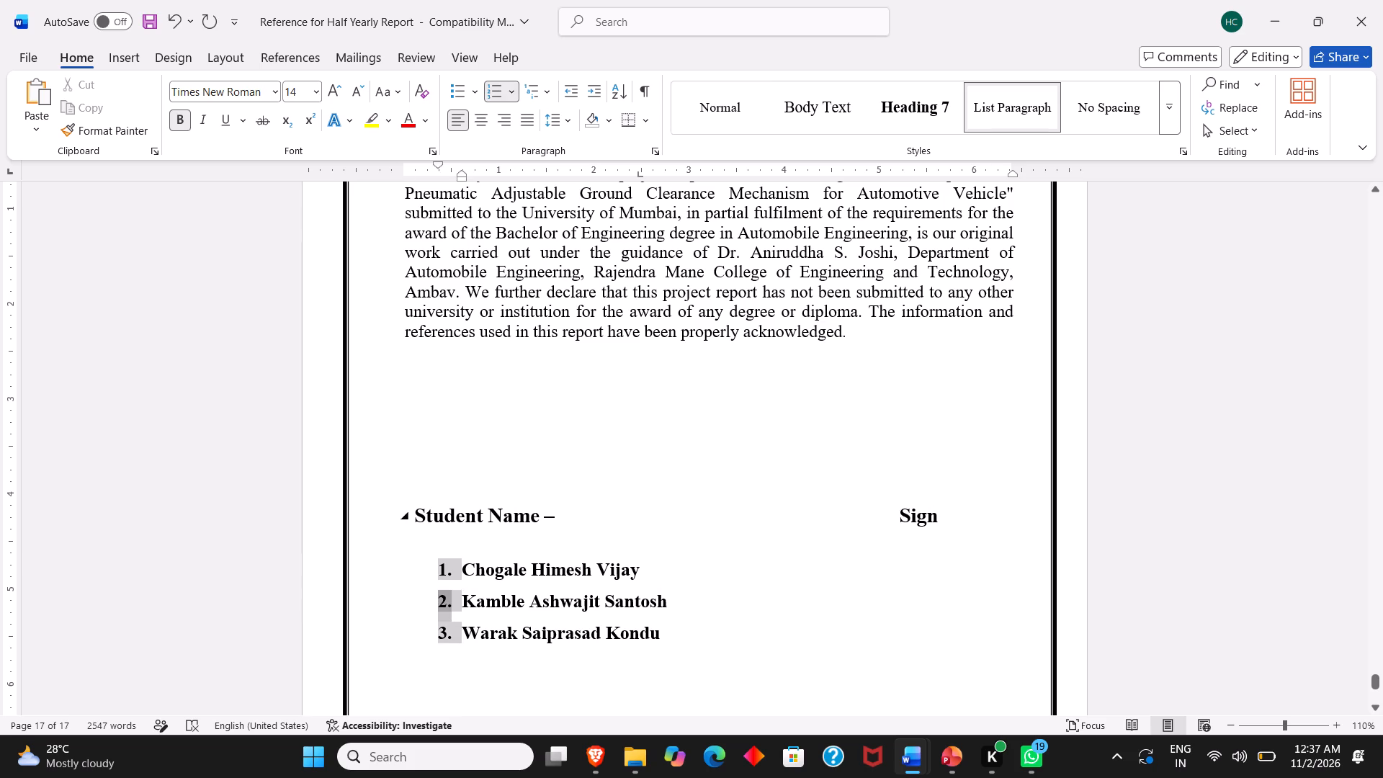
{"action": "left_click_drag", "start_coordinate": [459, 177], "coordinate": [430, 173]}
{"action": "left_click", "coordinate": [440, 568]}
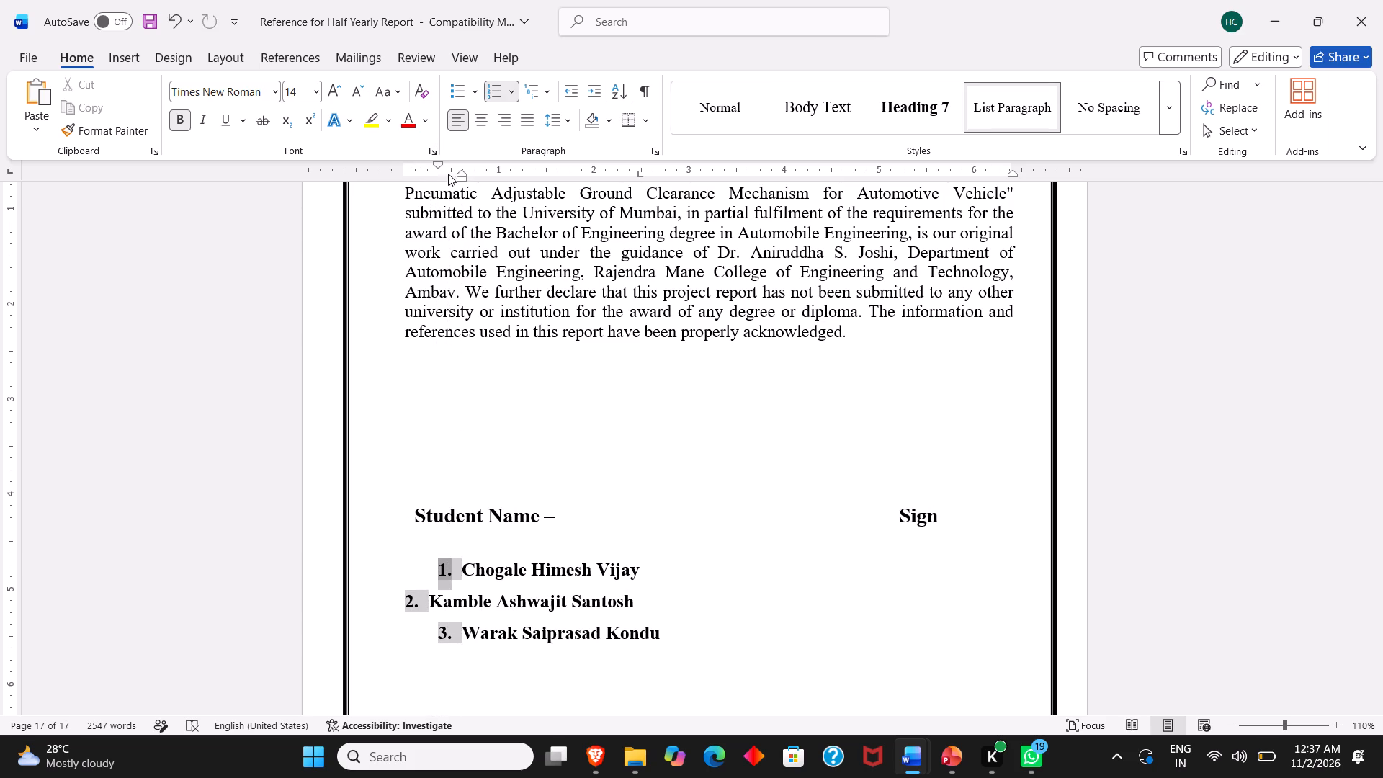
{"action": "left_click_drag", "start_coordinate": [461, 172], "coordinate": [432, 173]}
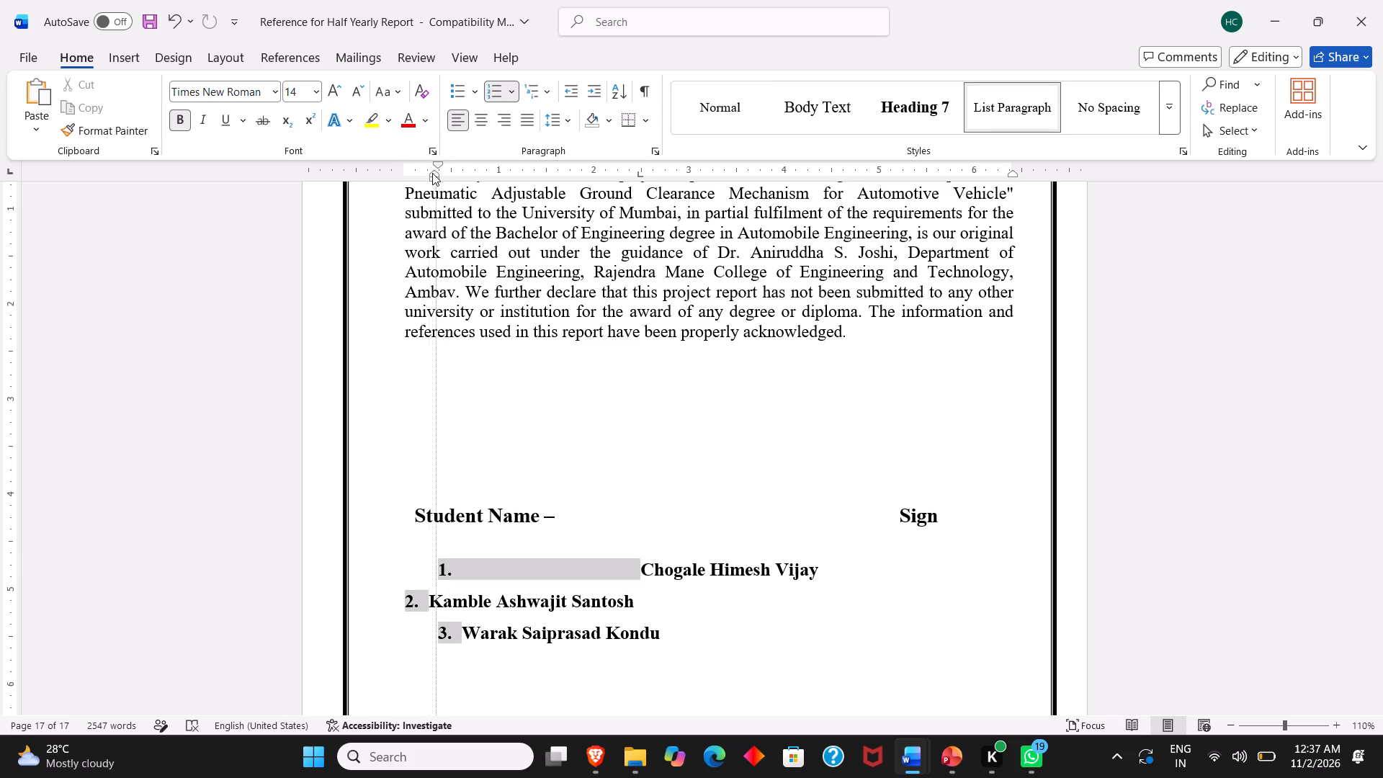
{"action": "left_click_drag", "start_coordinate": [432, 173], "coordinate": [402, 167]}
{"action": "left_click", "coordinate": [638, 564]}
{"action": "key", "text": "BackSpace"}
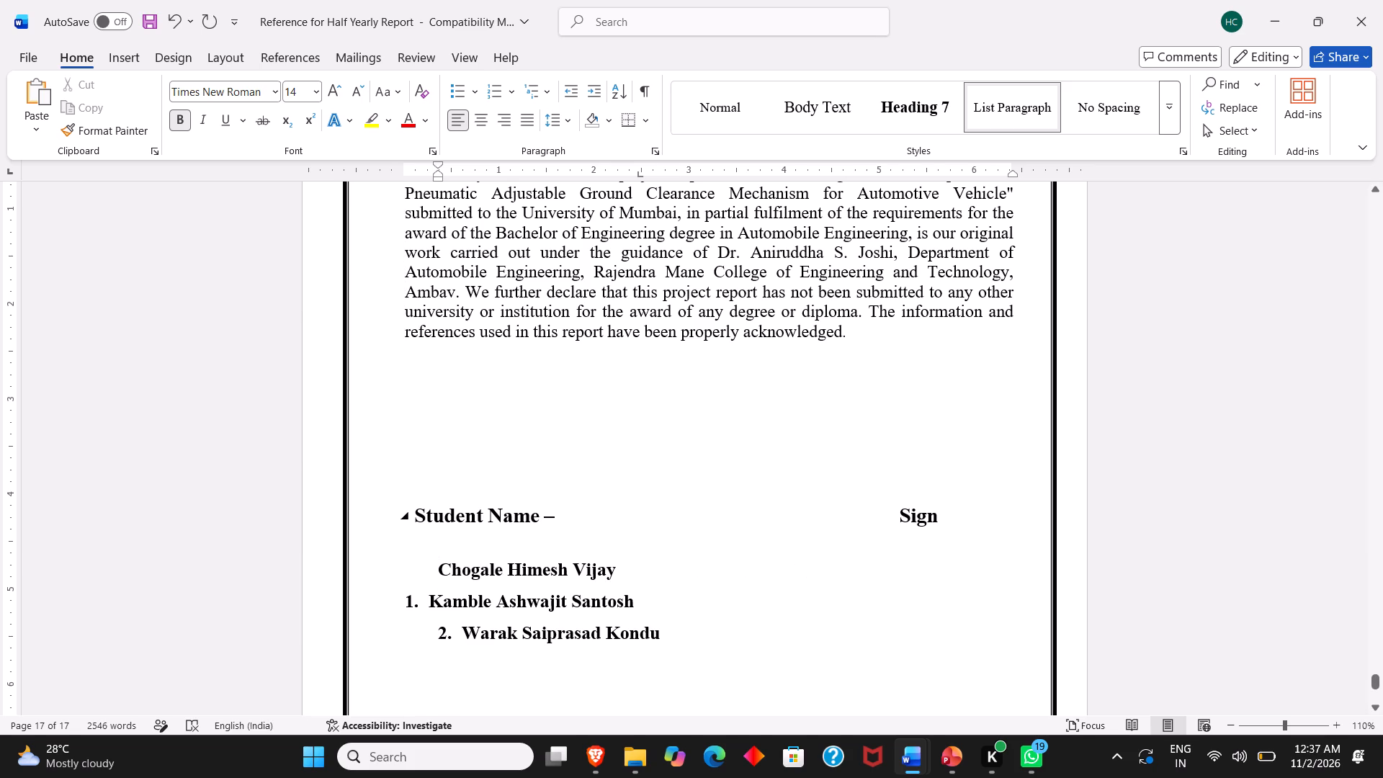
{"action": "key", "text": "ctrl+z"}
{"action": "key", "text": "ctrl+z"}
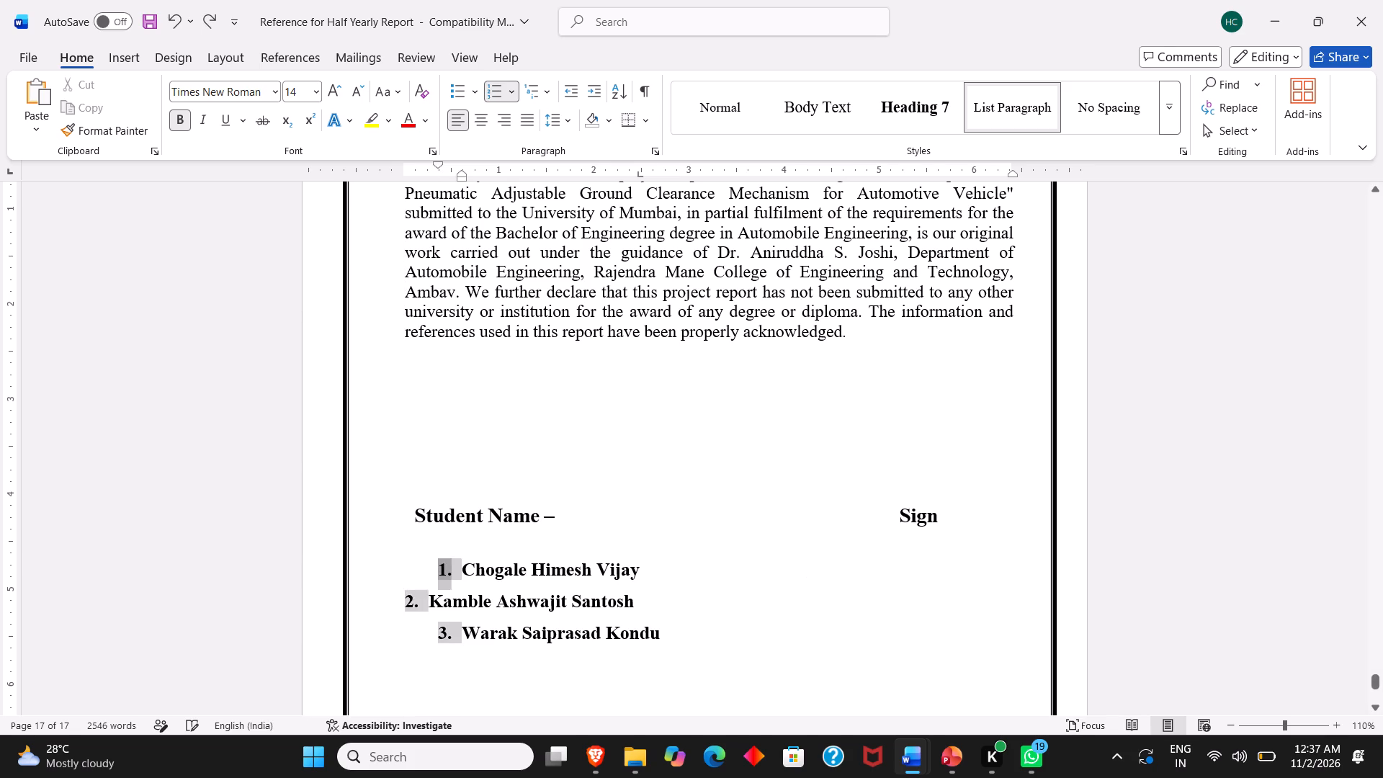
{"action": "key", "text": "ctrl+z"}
Shift the whole numbered student list outward so its numbers align with the declaration paragraph's left margin.
{"action": "left_click", "coordinate": [631, 640]}
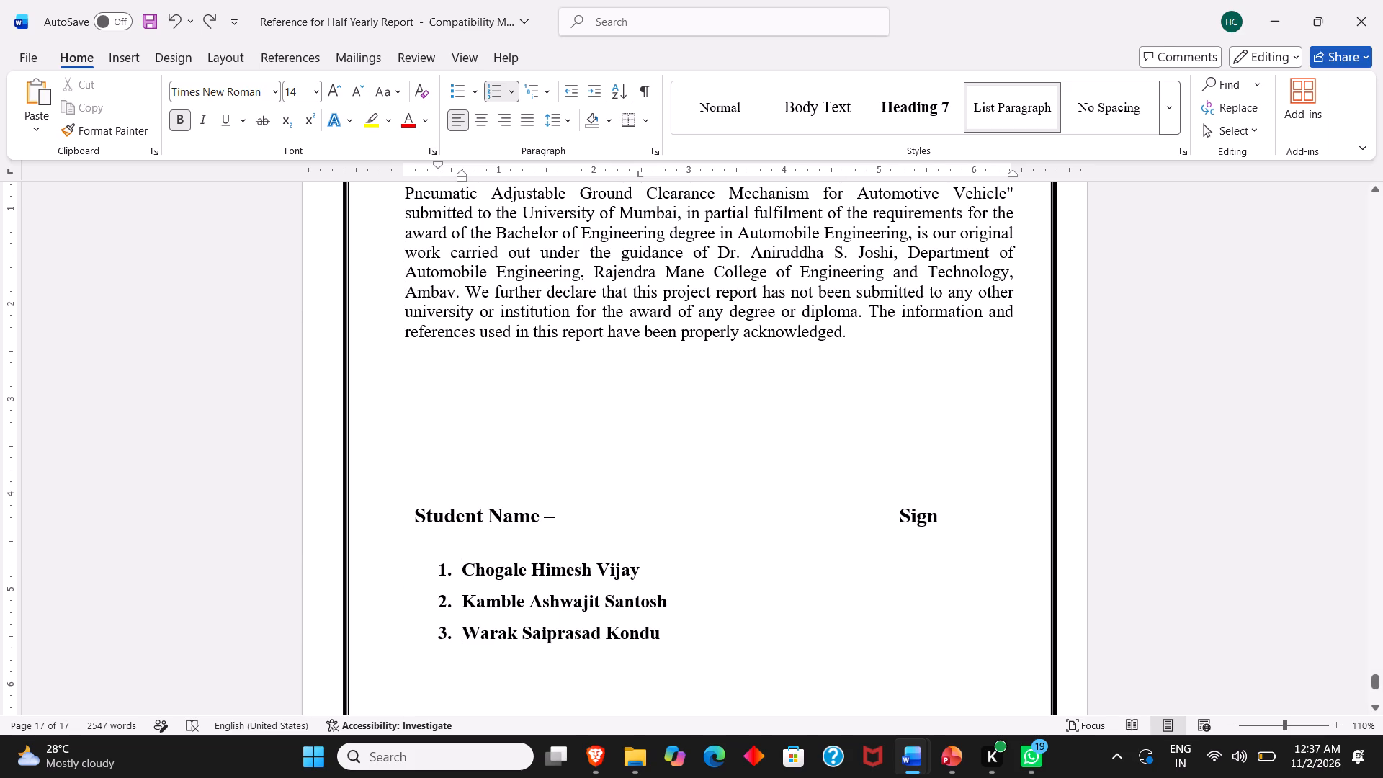
{"action": "left_click_drag", "start_coordinate": [435, 566], "coordinate": [437, 631]}
{"action": "double_click", "coordinate": [448, 643]}
{"action": "left_click_drag", "start_coordinate": [448, 644], "coordinate": [445, 590]}
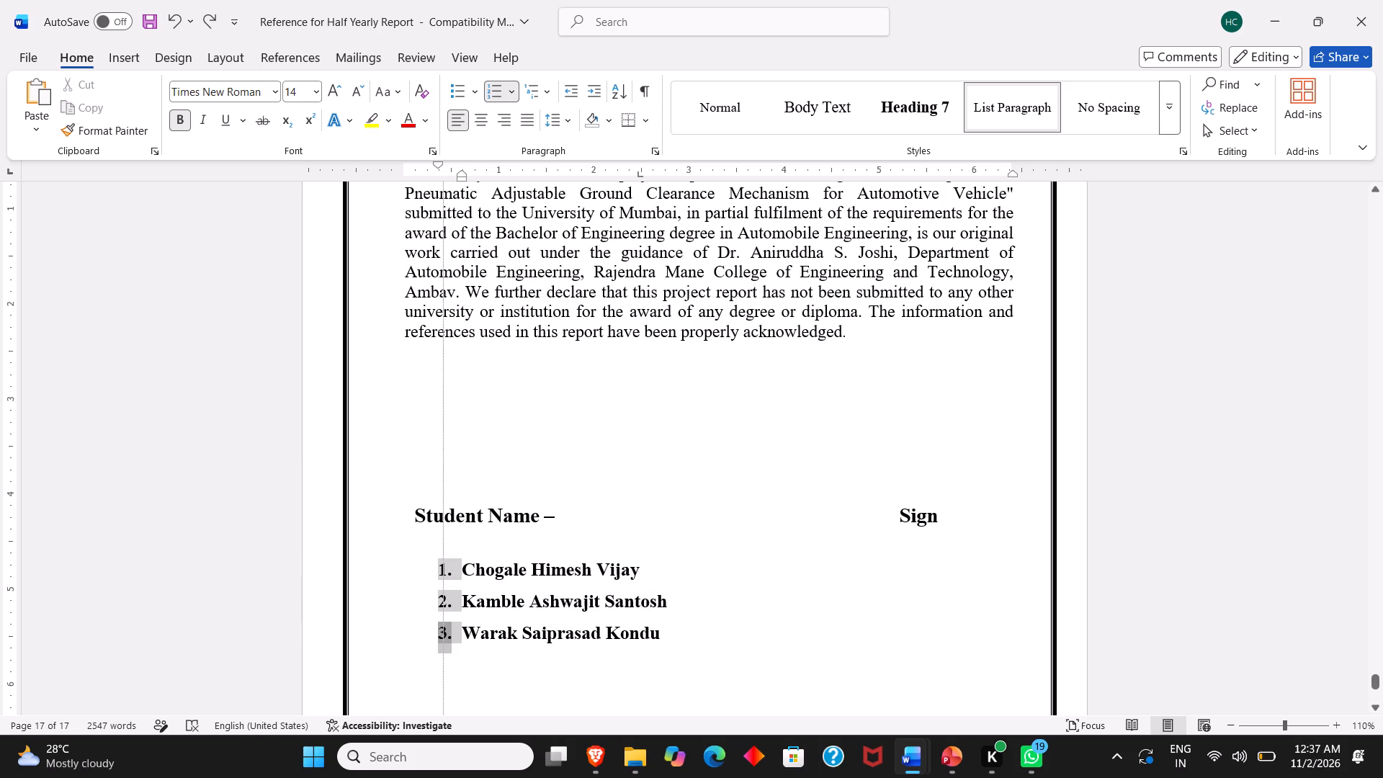
{"action": "left_click_drag", "start_coordinate": [445, 590], "coordinate": [420, 561]}
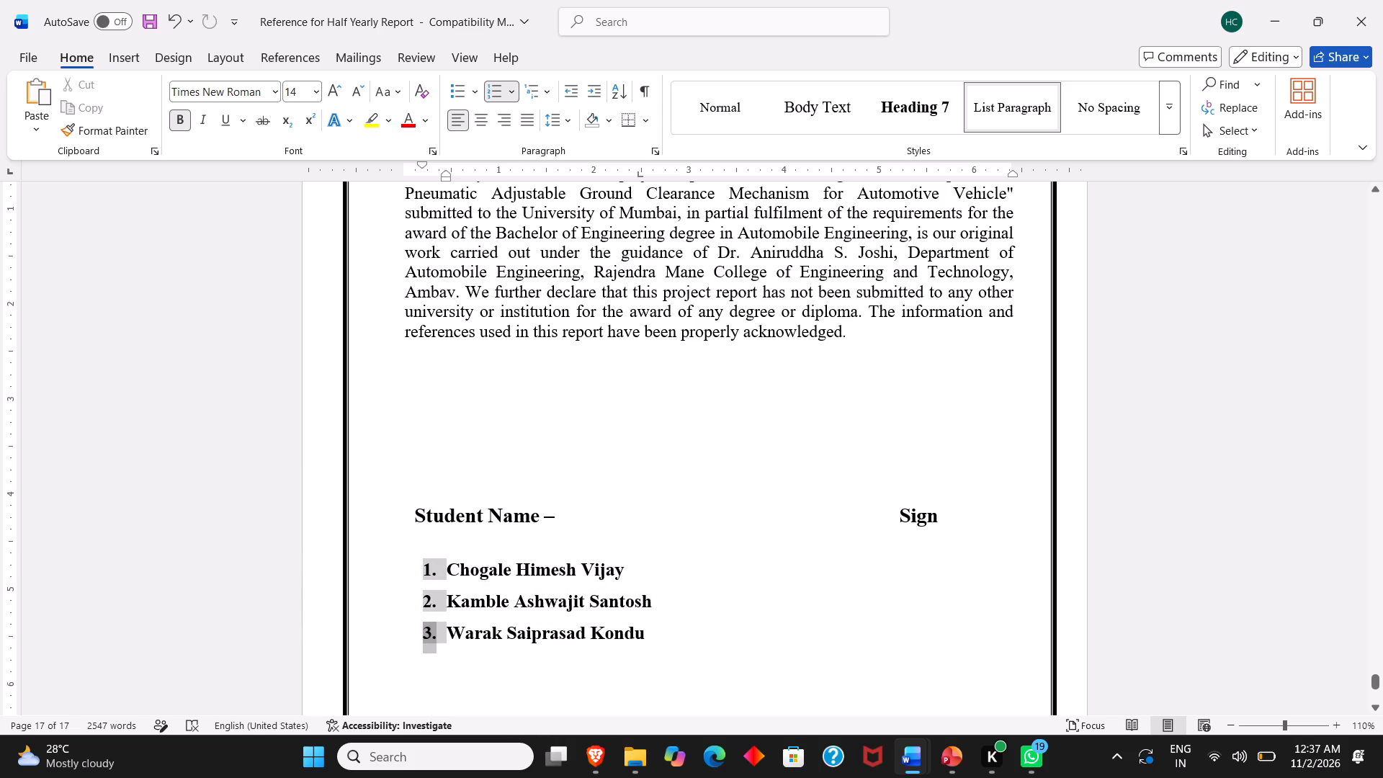
{"action": "scroll", "coordinate": [437, 524], "scroll_direction": "up", "scroll_amount": 1}
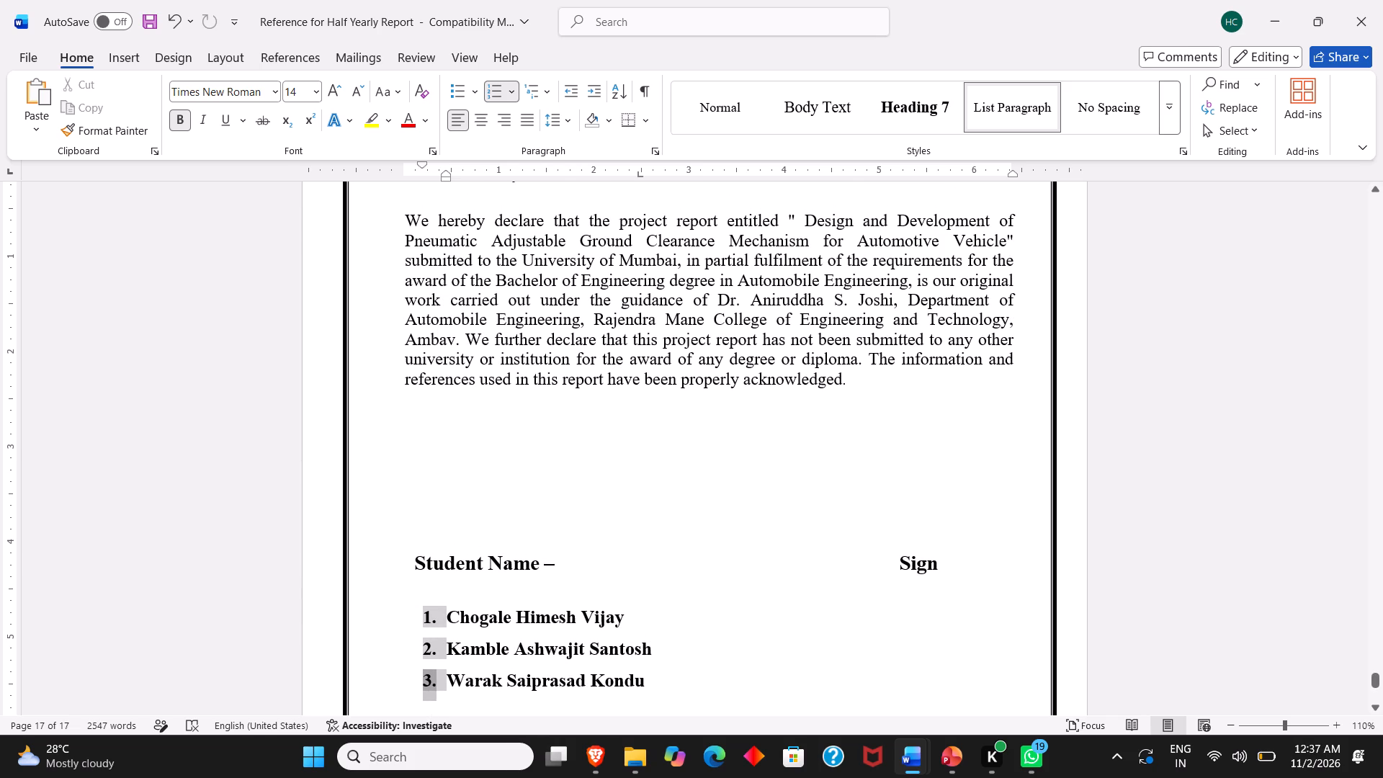
{"action": "left_click_drag", "start_coordinate": [427, 637], "coordinate": [405, 632]}
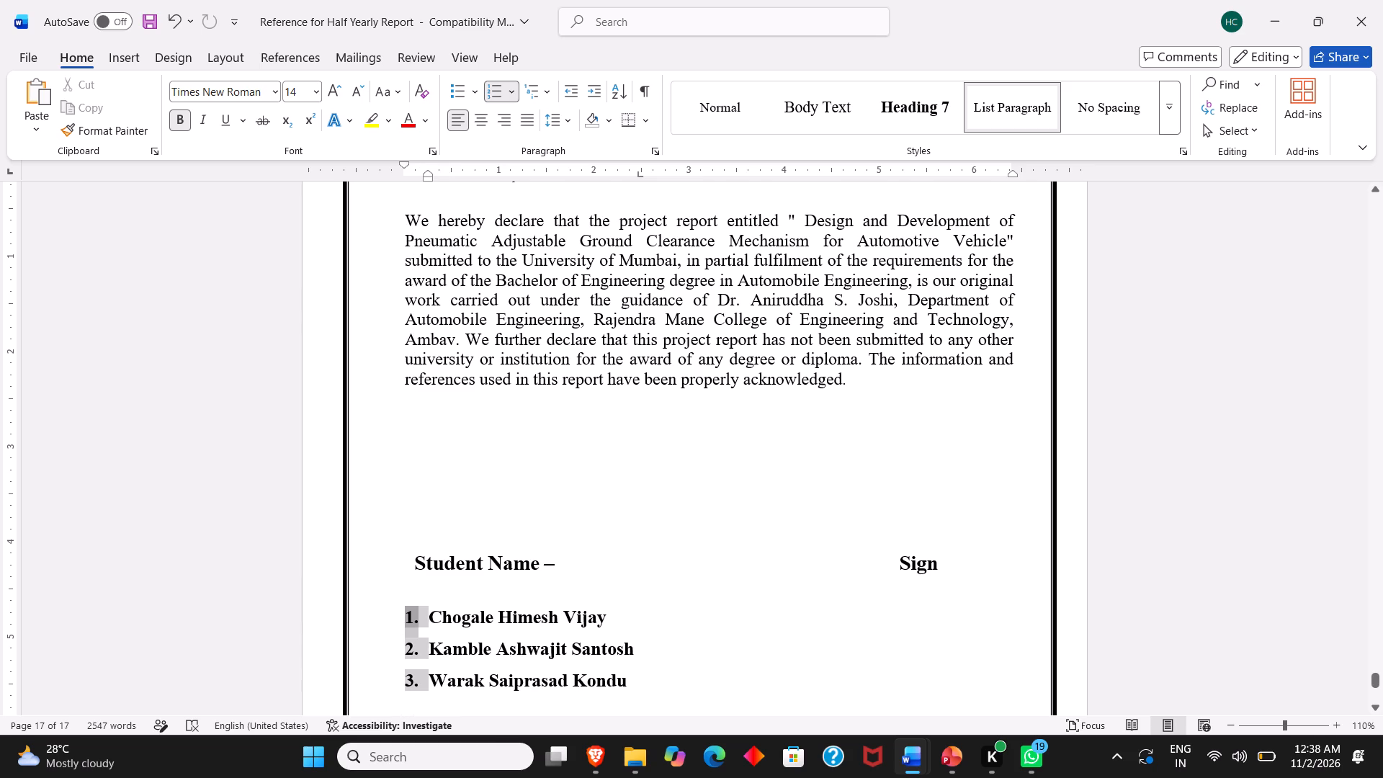
Shift the "Student Name –" heading line outward so it aligns with the declaration paragraph's left margin.
{"action": "scroll", "coordinate": [444, 558], "scroll_direction": "down", "scroll_amount": 1}
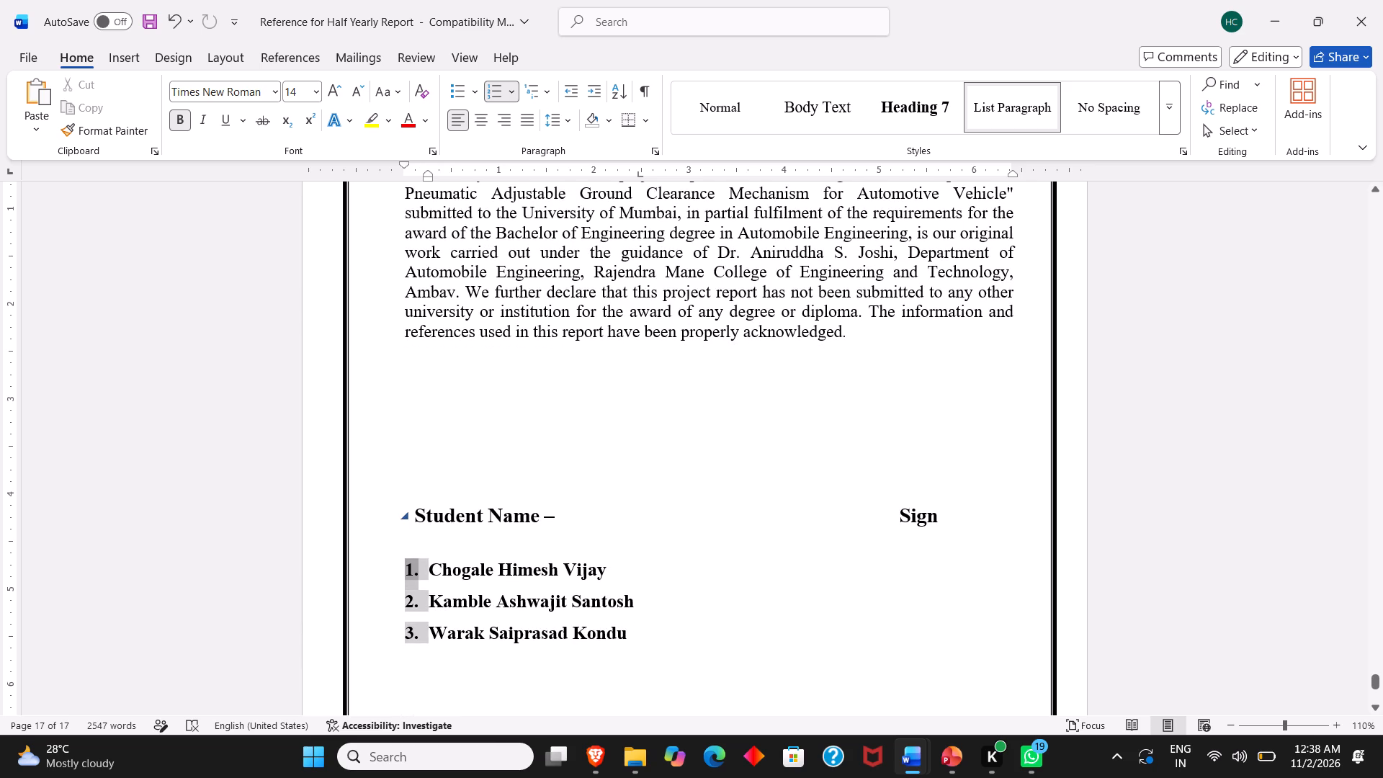
{"action": "left_click", "coordinate": [421, 519]}
{"action": "triple_click", "coordinate": [421, 519]}
{"action": "left_click", "coordinate": [418, 519]}
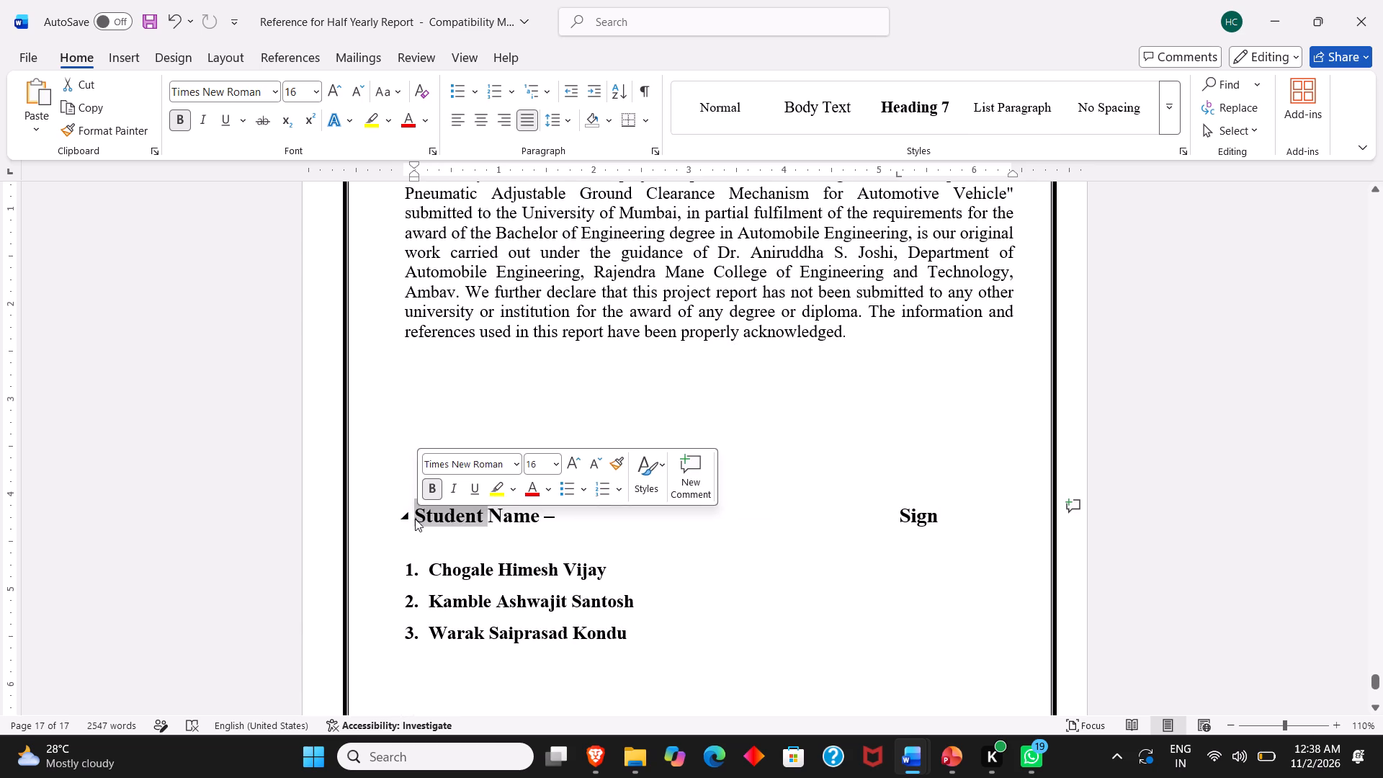
{"action": "double_click", "coordinate": [413, 516]}
{"action": "left_click_drag", "start_coordinate": [570, 520], "coordinate": [545, 516]}
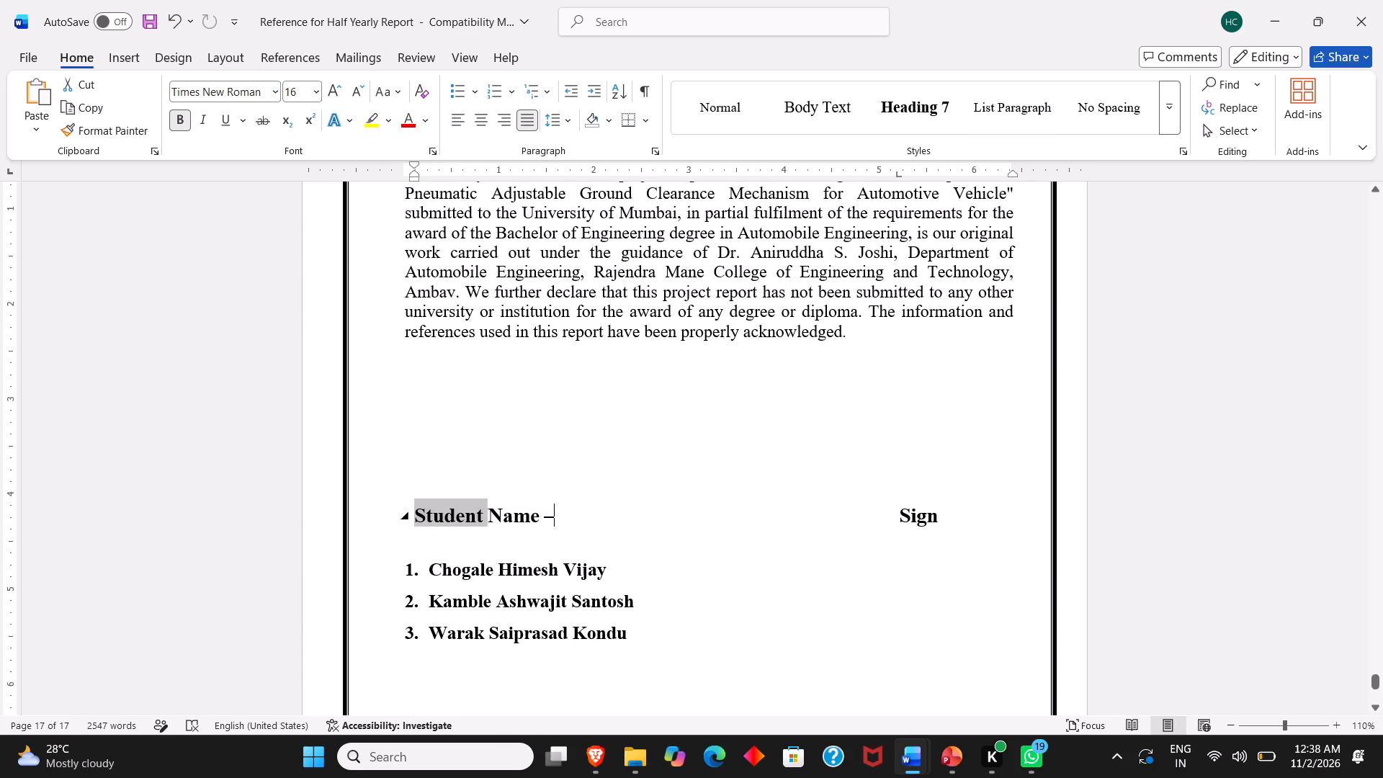
{"action": "left_click_drag", "start_coordinate": [545, 516], "coordinate": [431, 505]}
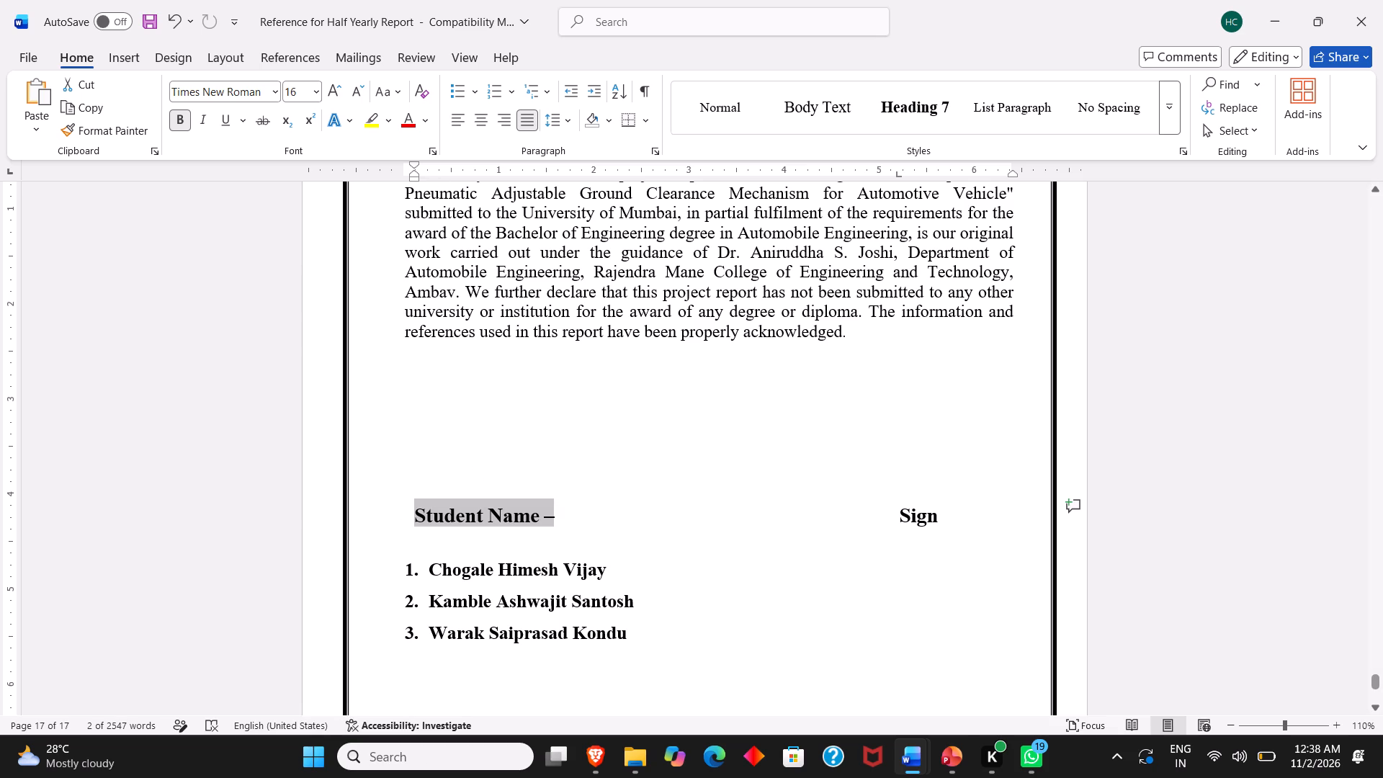
{"action": "left_click_drag", "start_coordinate": [415, 176], "coordinate": [403, 175]}
{"action": "left_click", "coordinate": [616, 547]}
Set the page number of the Declaration by Student entry in the index table to 17.
{"action": "scroll", "coordinate": [740, 551], "scroll_direction": "down", "scroll_amount": 9}
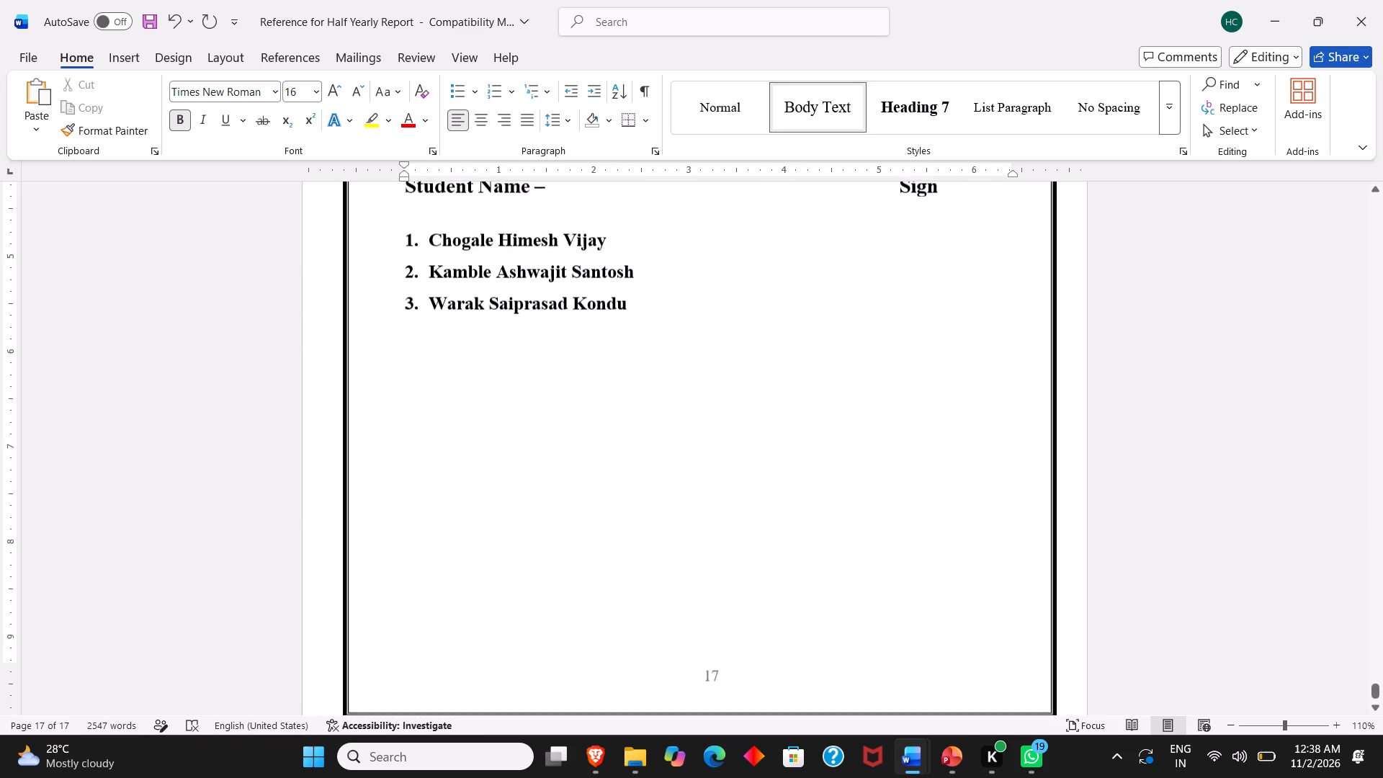
{"action": "scroll", "coordinate": [741, 545], "scroll_direction": "down", "scroll_amount": 2}
{"action": "scroll", "coordinate": [736, 616], "scroll_direction": "up", "scroll_amount": 1}
{"action": "scroll", "coordinate": [738, 583], "scroll_direction": "down", "scroll_amount": 3}
{"action": "scroll", "coordinate": [739, 587], "scroll_direction": "up", "scroll_amount": 10}
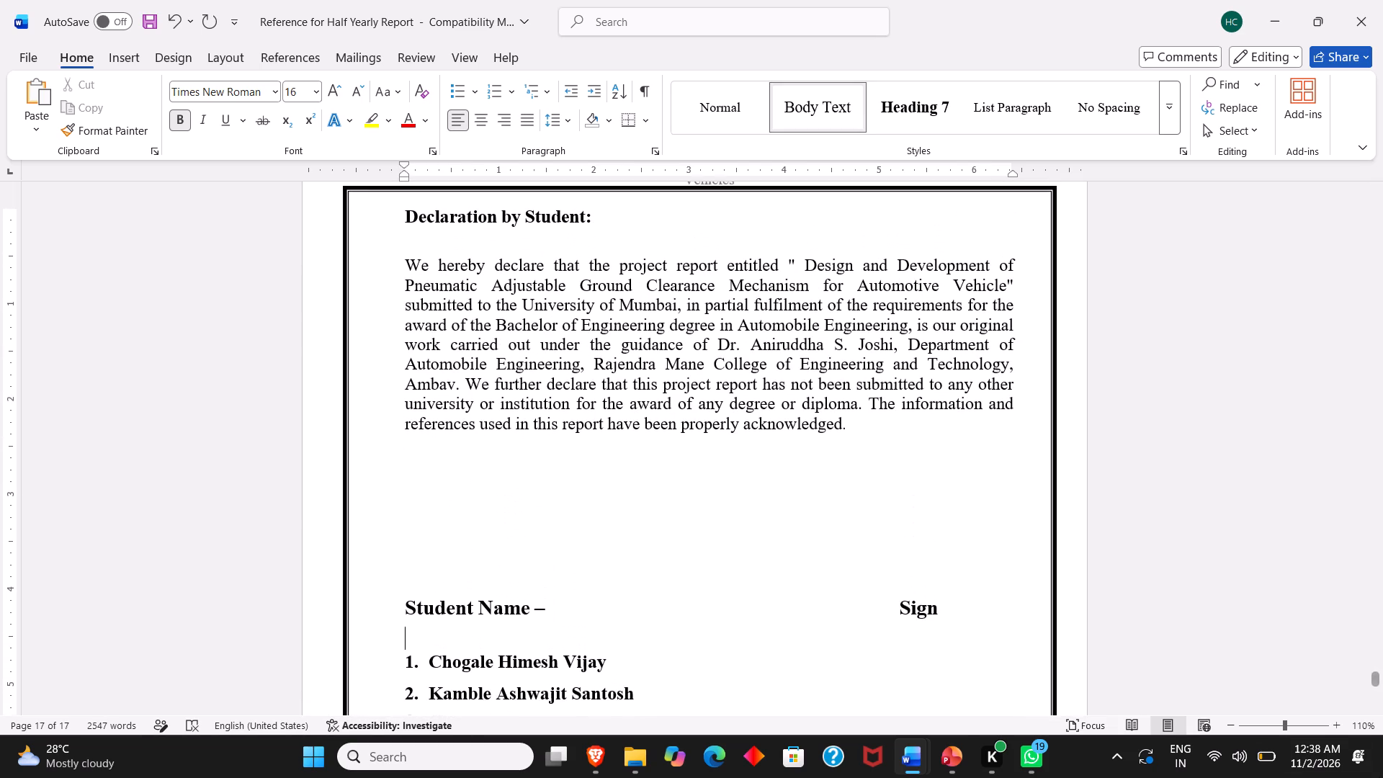
{"action": "left_click_drag", "start_coordinate": [1374, 680], "coordinate": [1325, 208]}
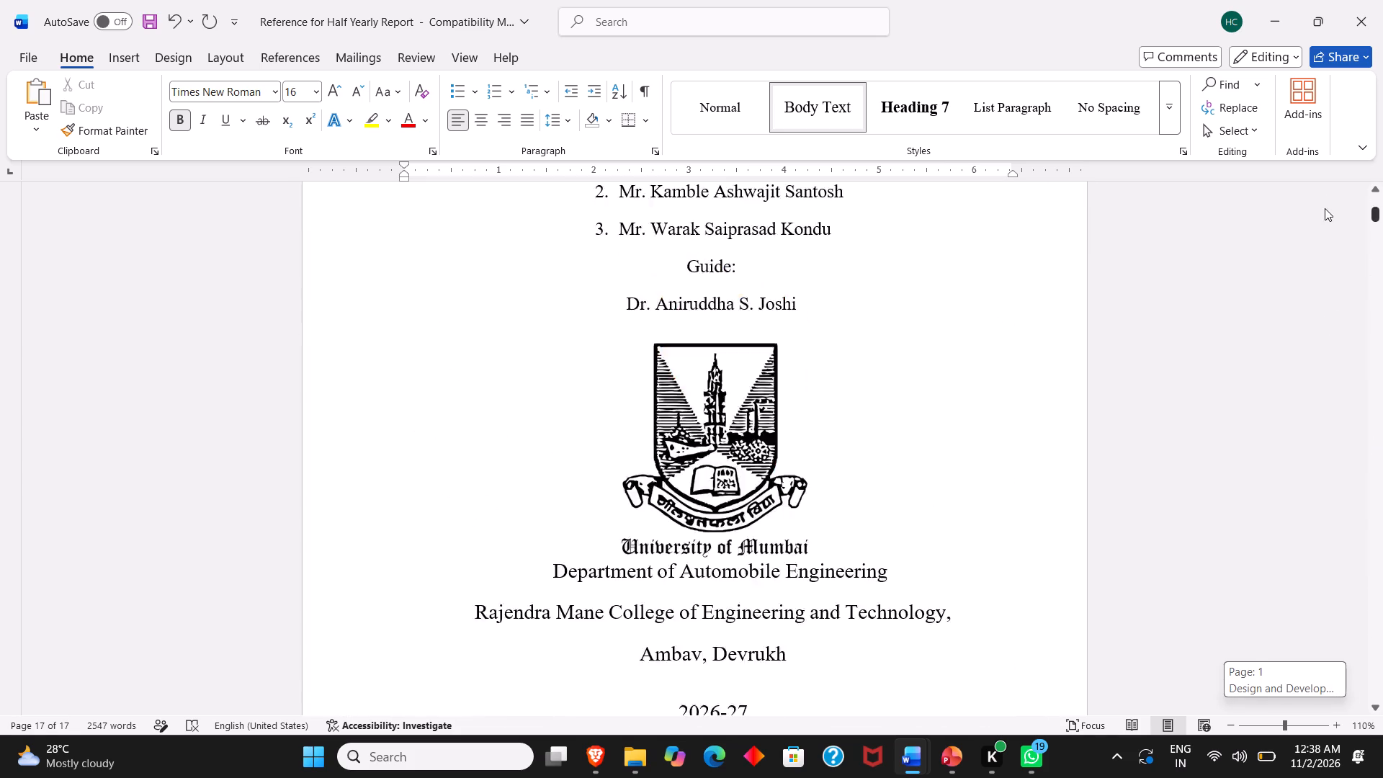
{"action": "left_click_drag", "start_coordinate": [1325, 208], "coordinate": [1342, 298]}
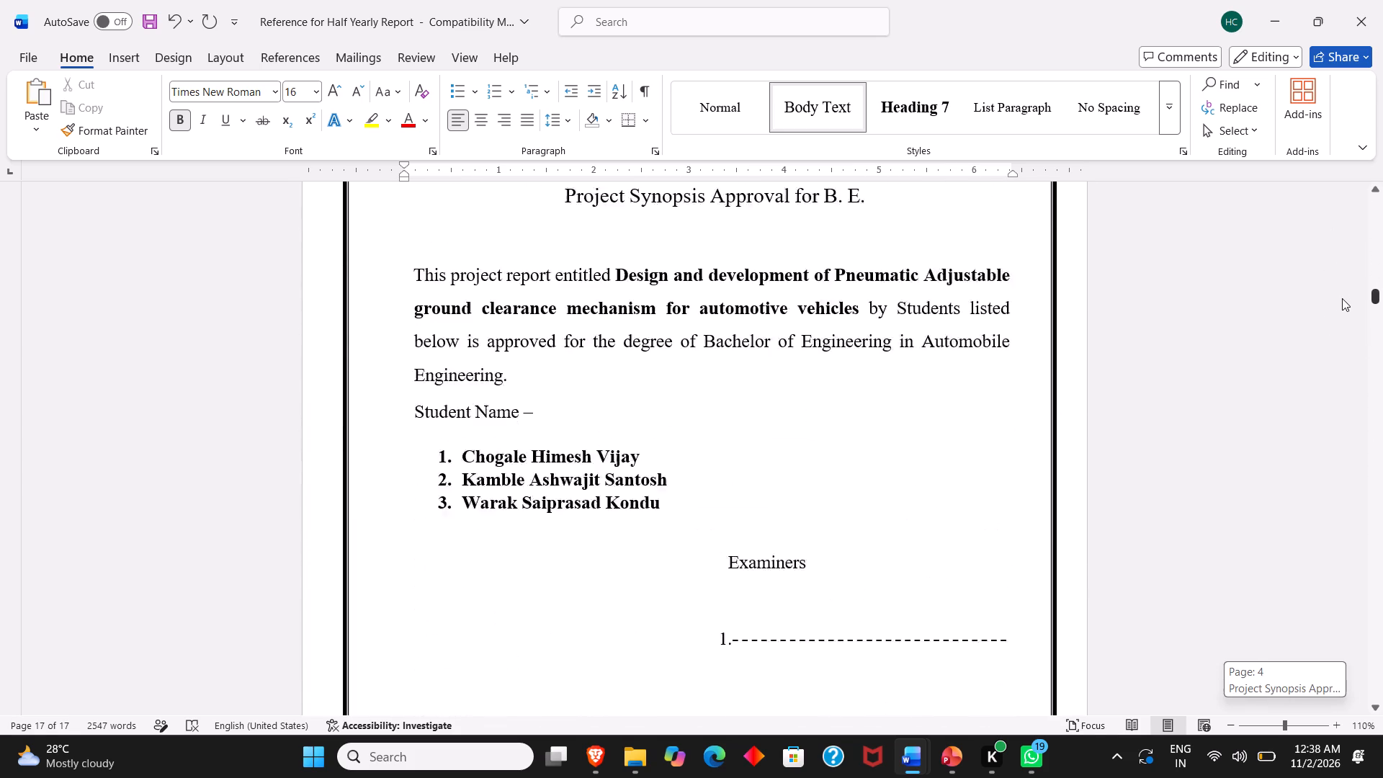
{"action": "left_click_drag", "start_coordinate": [1342, 298], "coordinate": [1340, 363]}
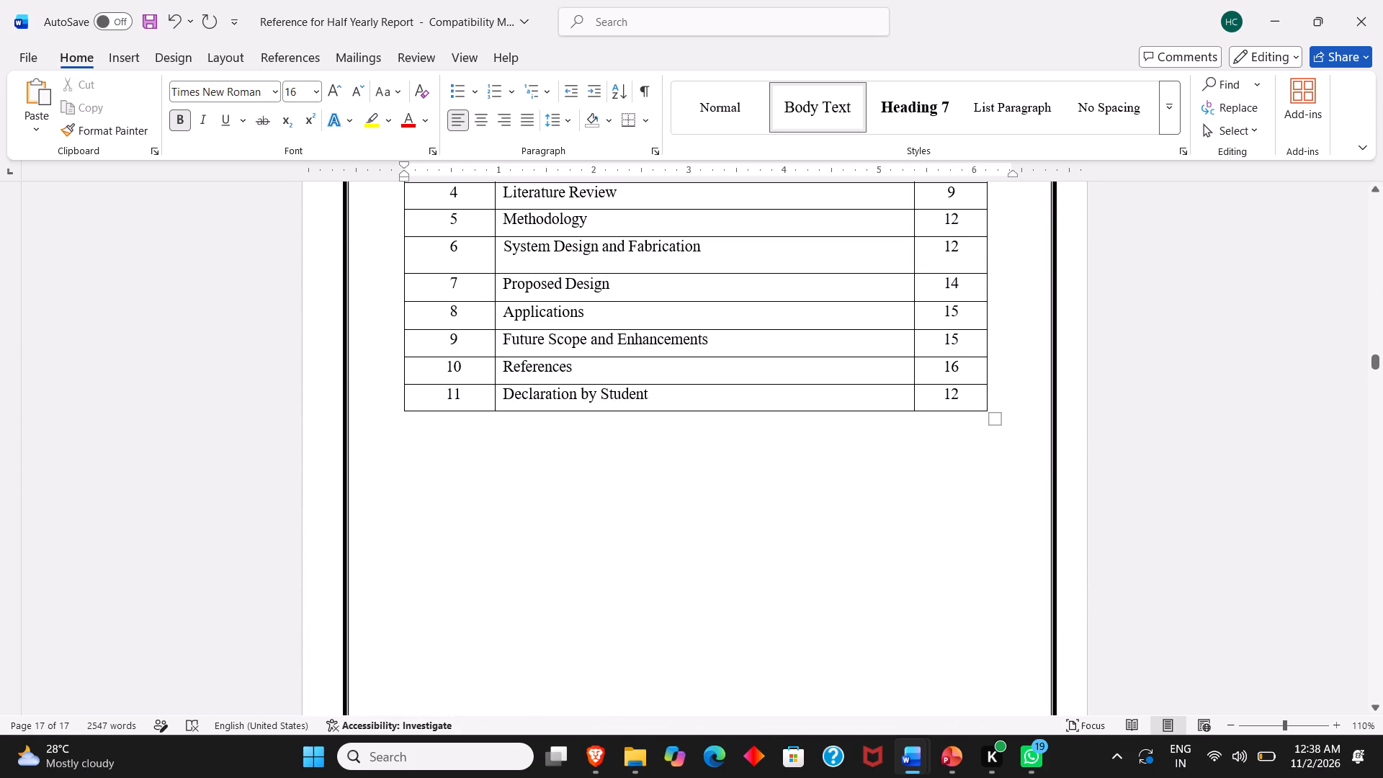
{"action": "left_click", "coordinate": [968, 395]}
{"action": "key", "text": "BackSpace"}
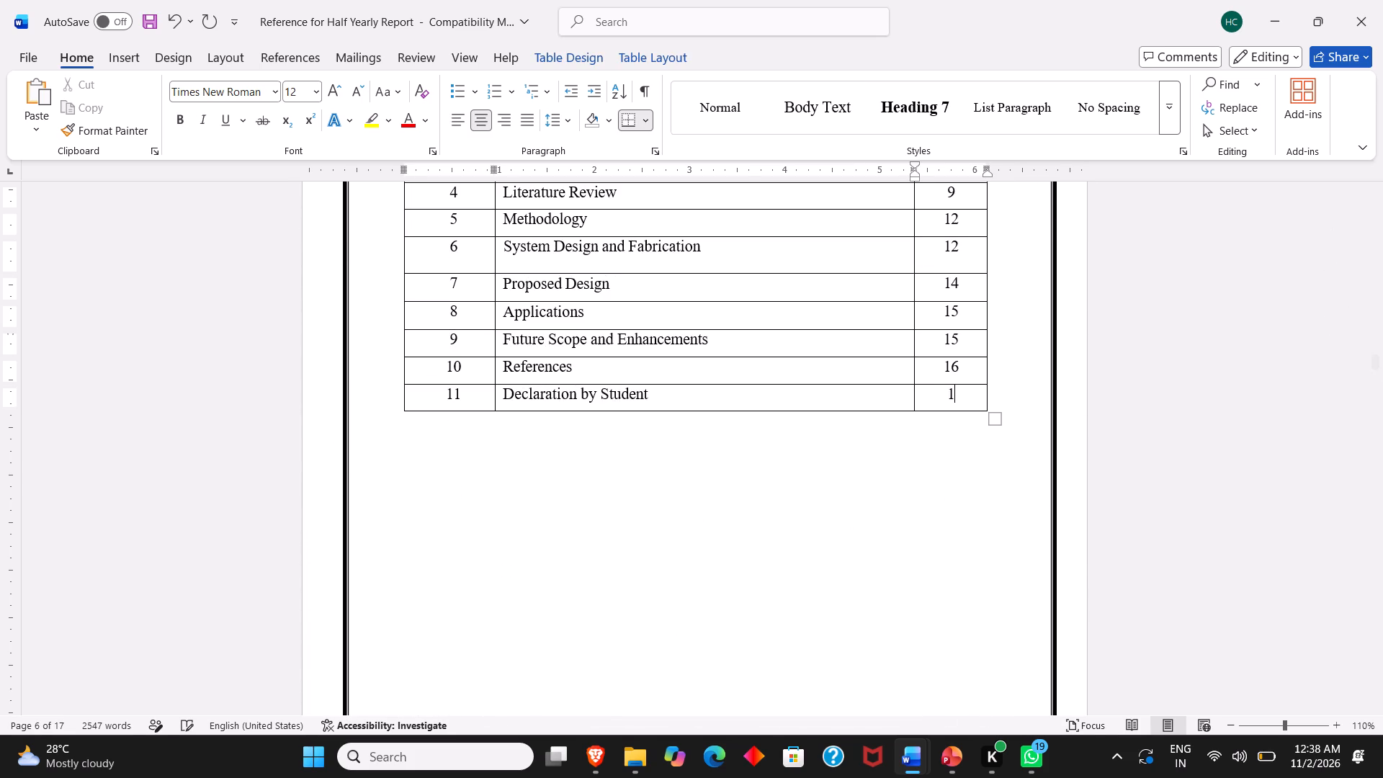
{"action": "key", "text": "7"}
{"action": "scroll", "coordinate": [488, 429], "scroll_direction": "up", "scroll_amount": 1}
{"action": "scroll", "coordinate": [387, 439], "scroll_direction": "up", "scroll_amount": 4}
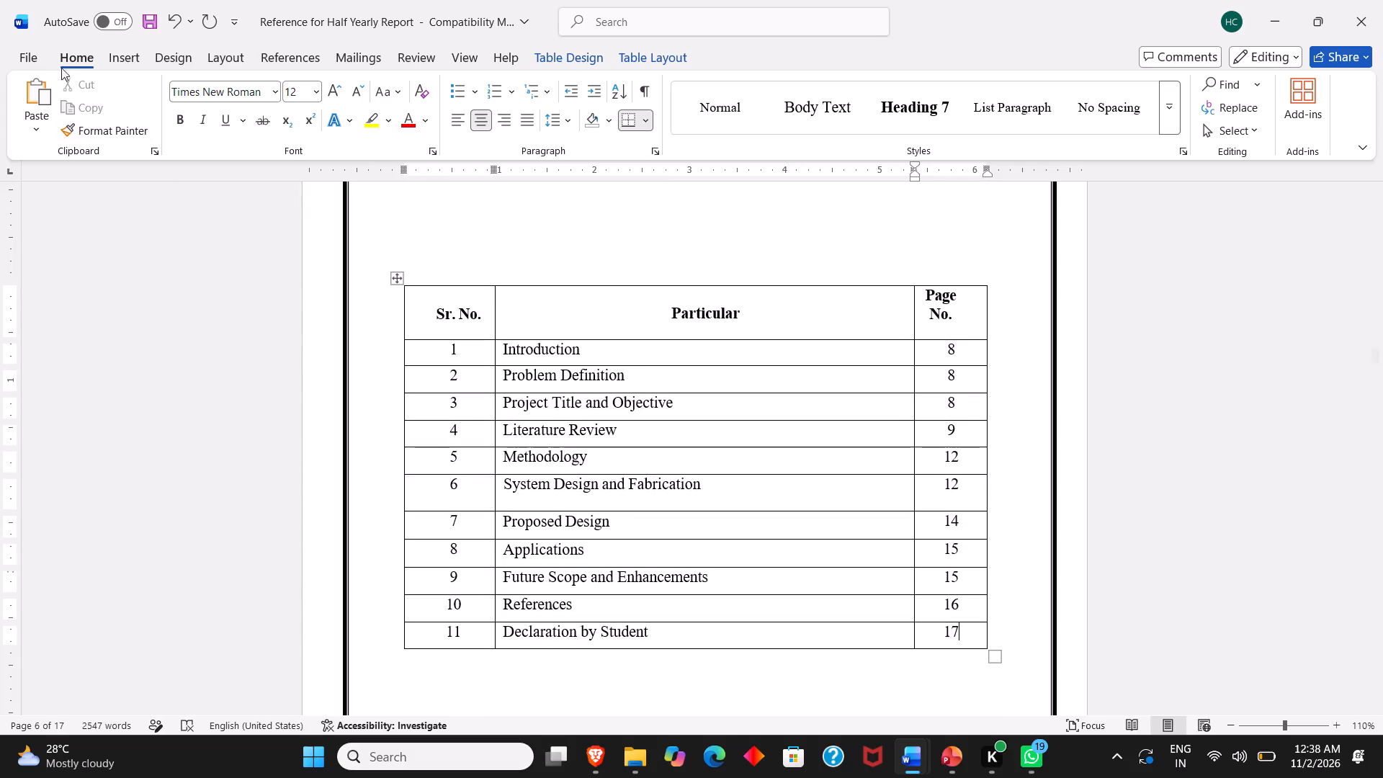
Start saving a copy of the report in the Desktop folder, removing "Reference for" from the file name.
{"action": "left_click", "coordinate": [33, 55]}
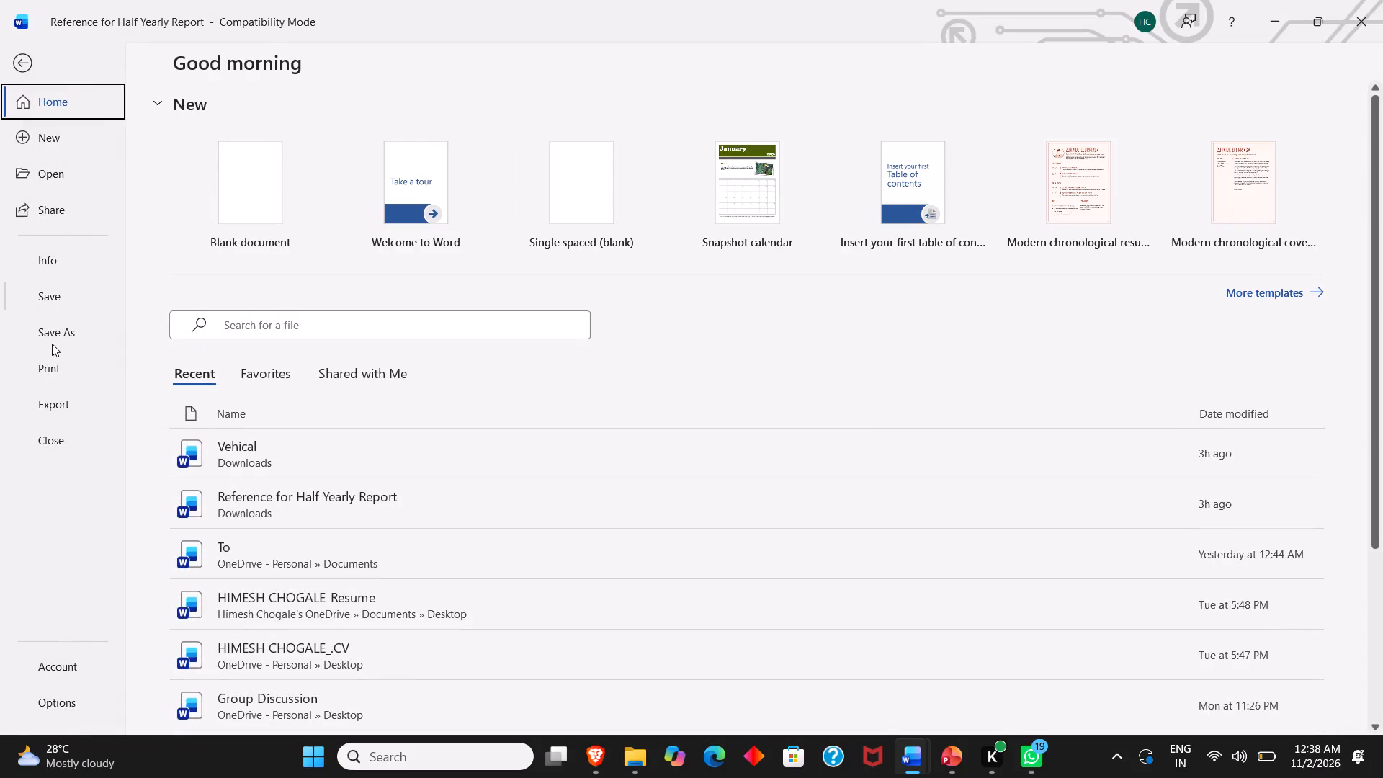
{"action": "left_click", "coordinate": [68, 333]}
{"action": "left_click", "coordinate": [282, 404]}
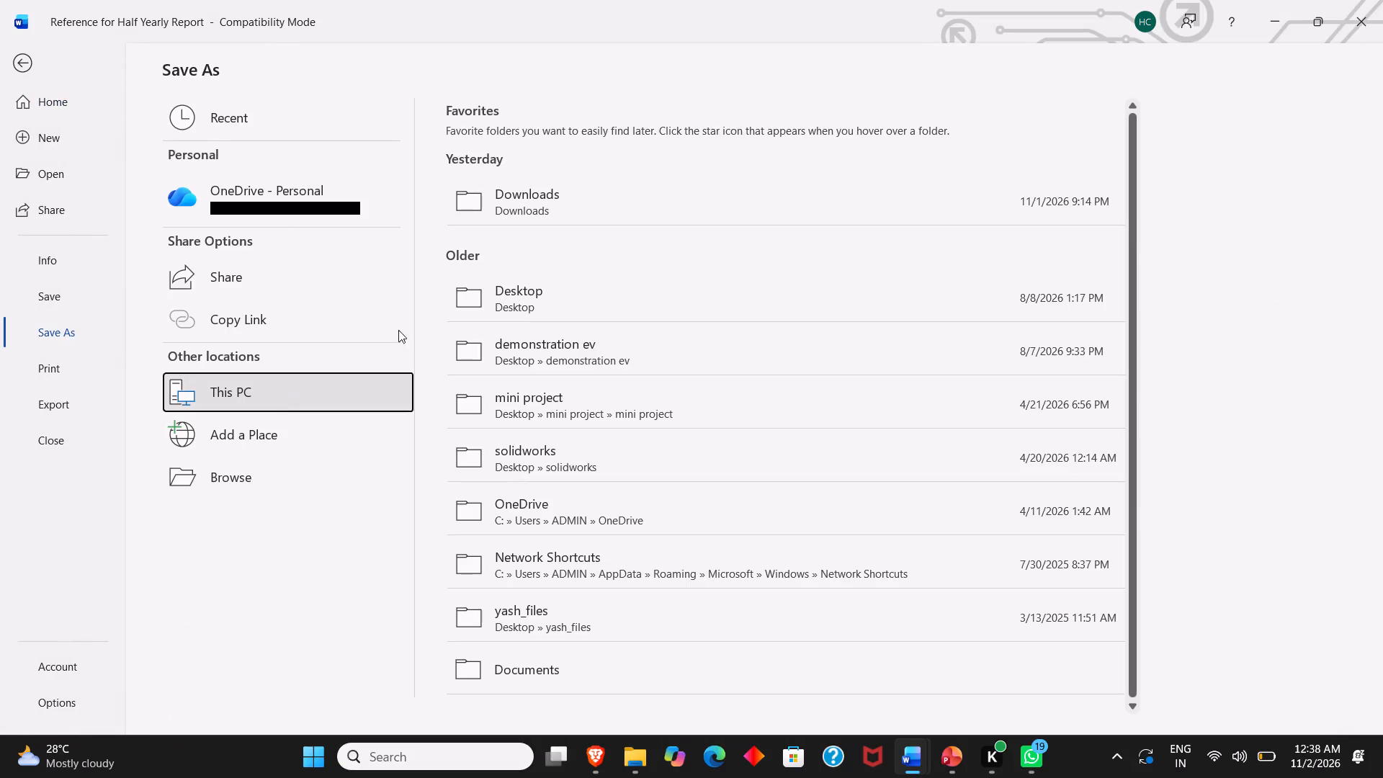
{"action": "left_click", "coordinate": [582, 290]}
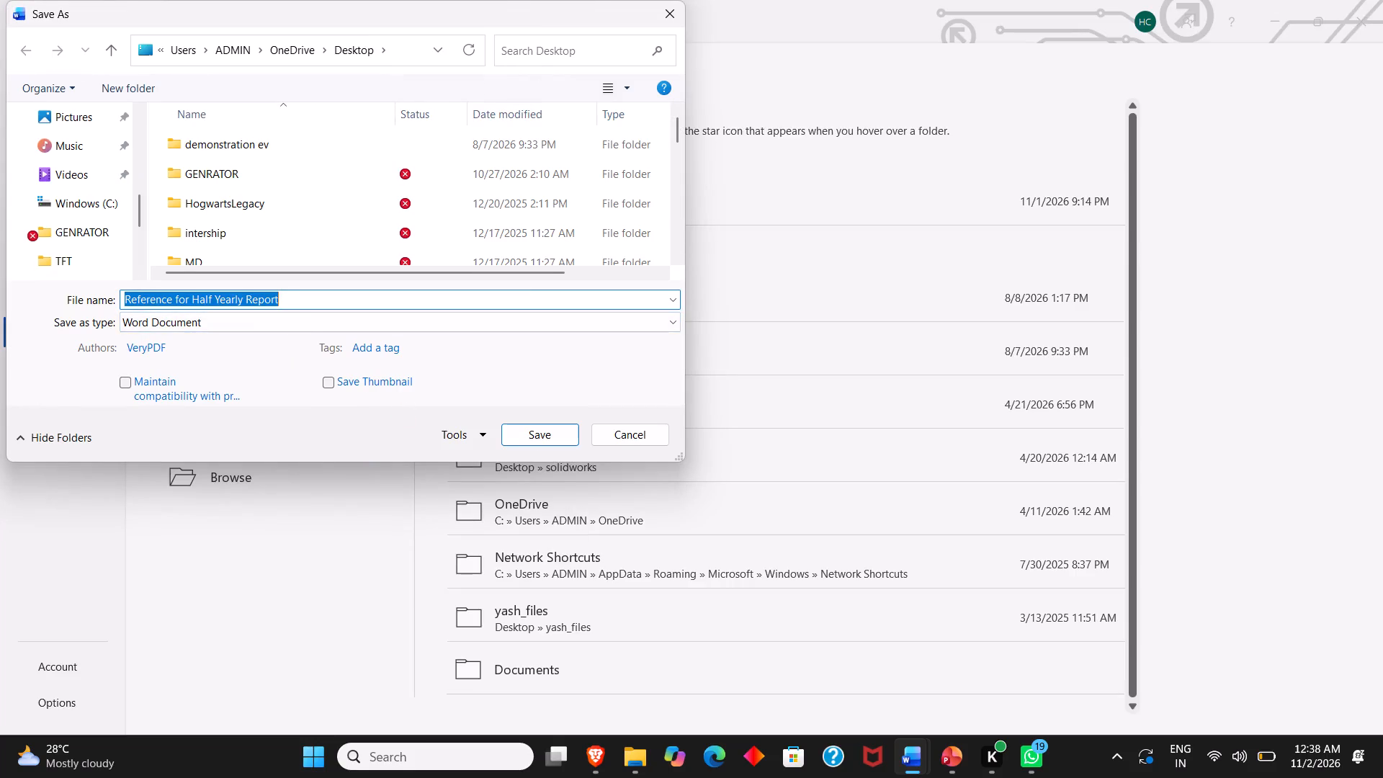
{"action": "left_click", "coordinate": [189, 300]}
{"action": "key", "text": "BackSpace"}
{"action": "key", "text": "BackSpace"}
{"action": "key", "text": "BackSpace"}
{"action": "key", "text": "BackSpace"}
{"action": "key", "text": "BackSpace"}
{"action": "key", "text": "BackSpace"}
{"action": "key", "text": "BackSpace"}
{"action": "key", "text": "BackSpace"}
{"action": "key", "text": "BackSpace"}
{"action": "key", "text": "BackSpace"}
{"action": "key", "text": "BackSpace"}
{"action": "key", "text": "BackSpace"}
{"action": "key", "text": "BackSpace"}
{"action": "key", "text": "BackSpace"}
{"action": "key", "text": "BackSpace"}
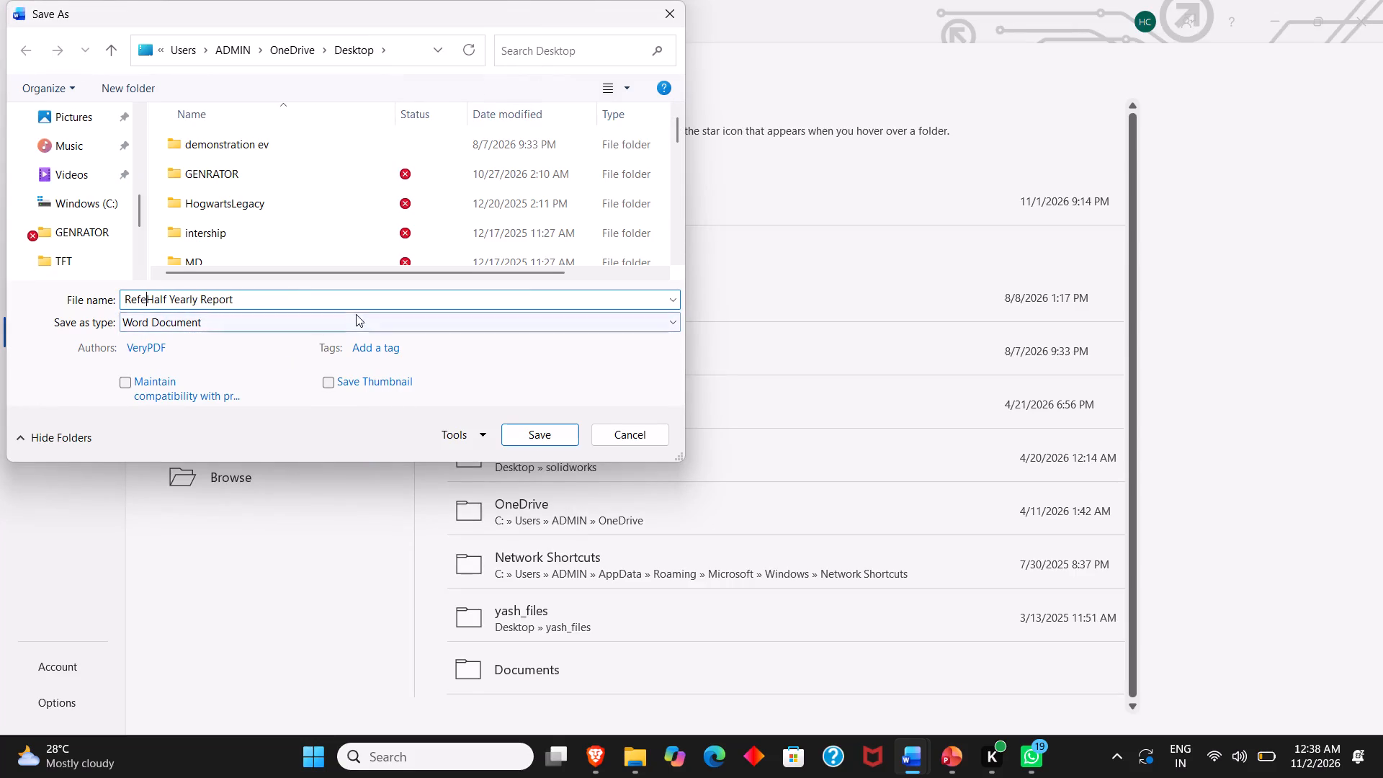
Add "pneumatic" to the end of the file name so it reads "Half Yearly Report pneumatic".
{"action": "left_click", "coordinate": [334, 298]}
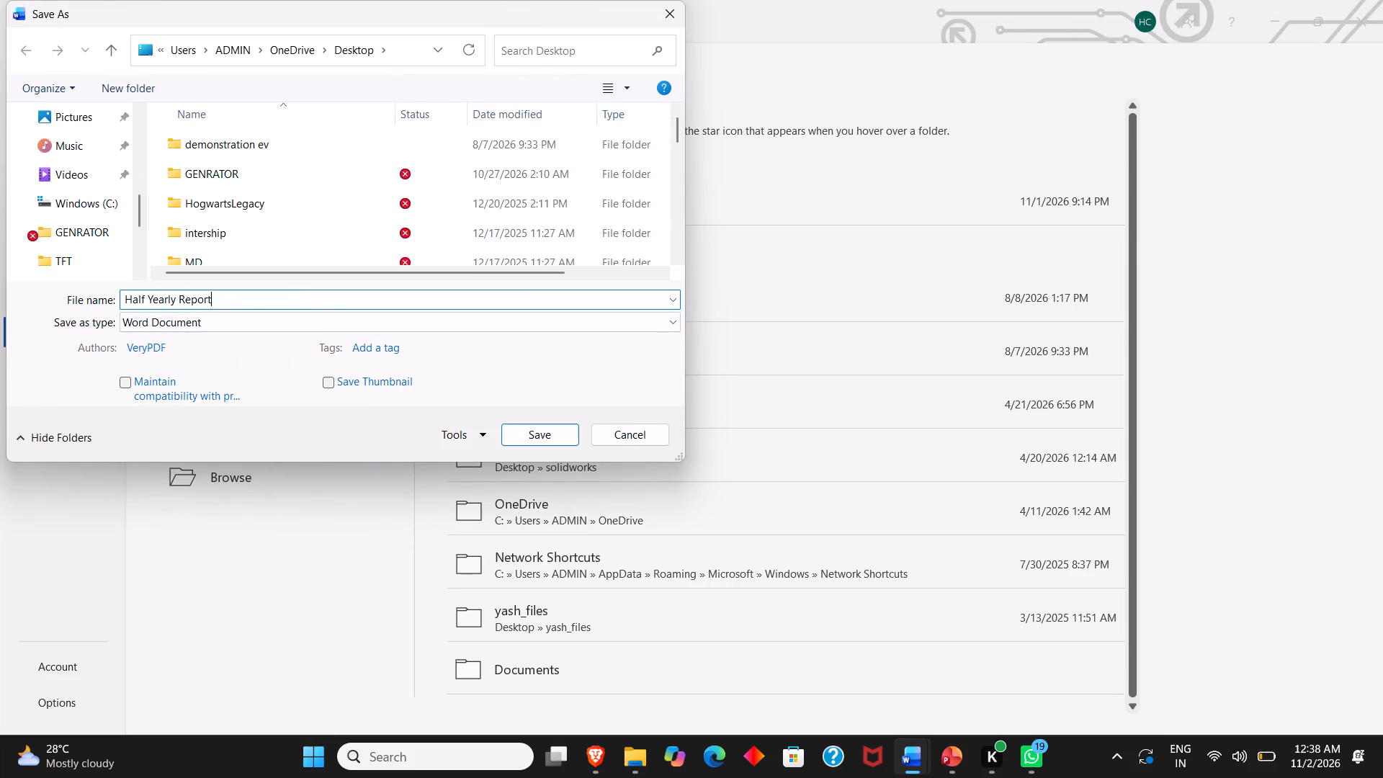
{"action": "key", "text": "space"}
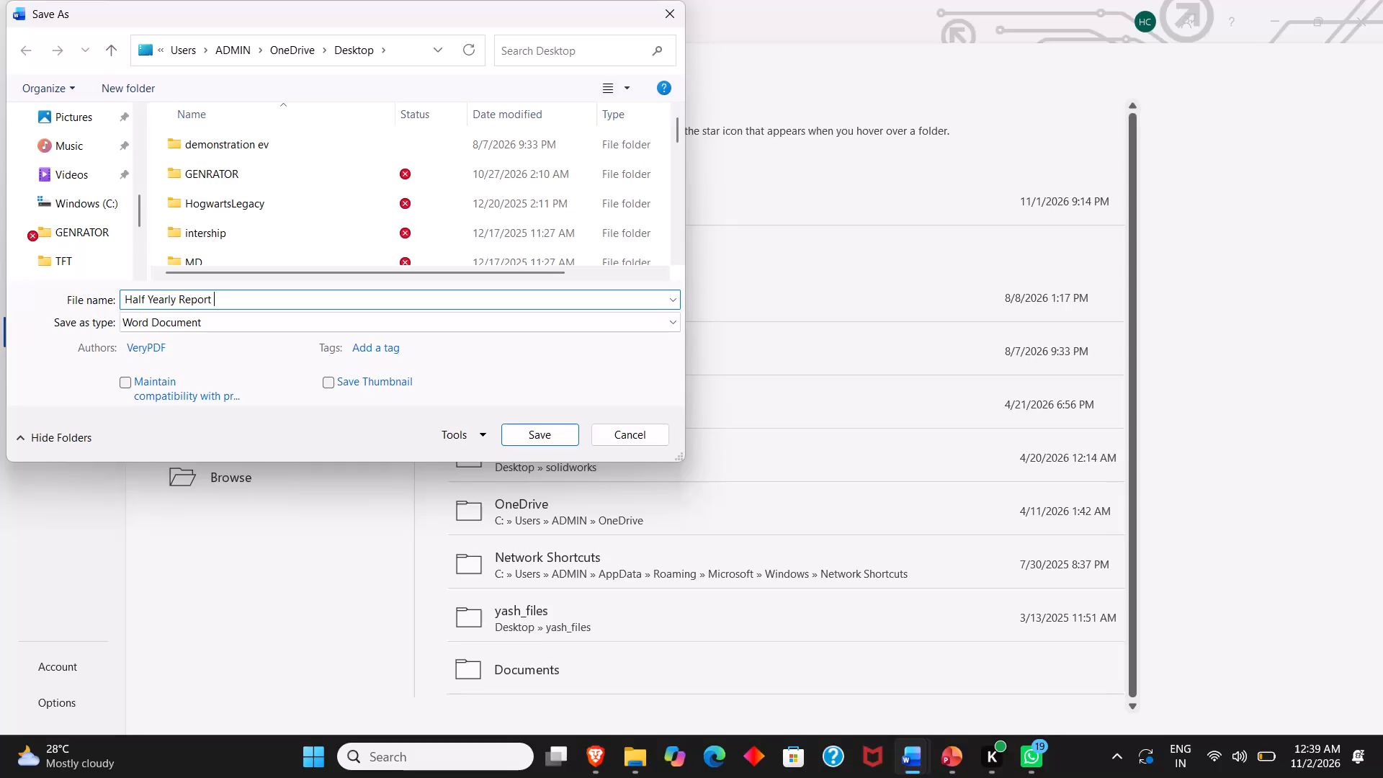
{"action": "key", "text": "p"}
{"action": "key", "text": "e"}
{"action": "key", "text": "m"}
{"action": "type", "text": "-numatic"}
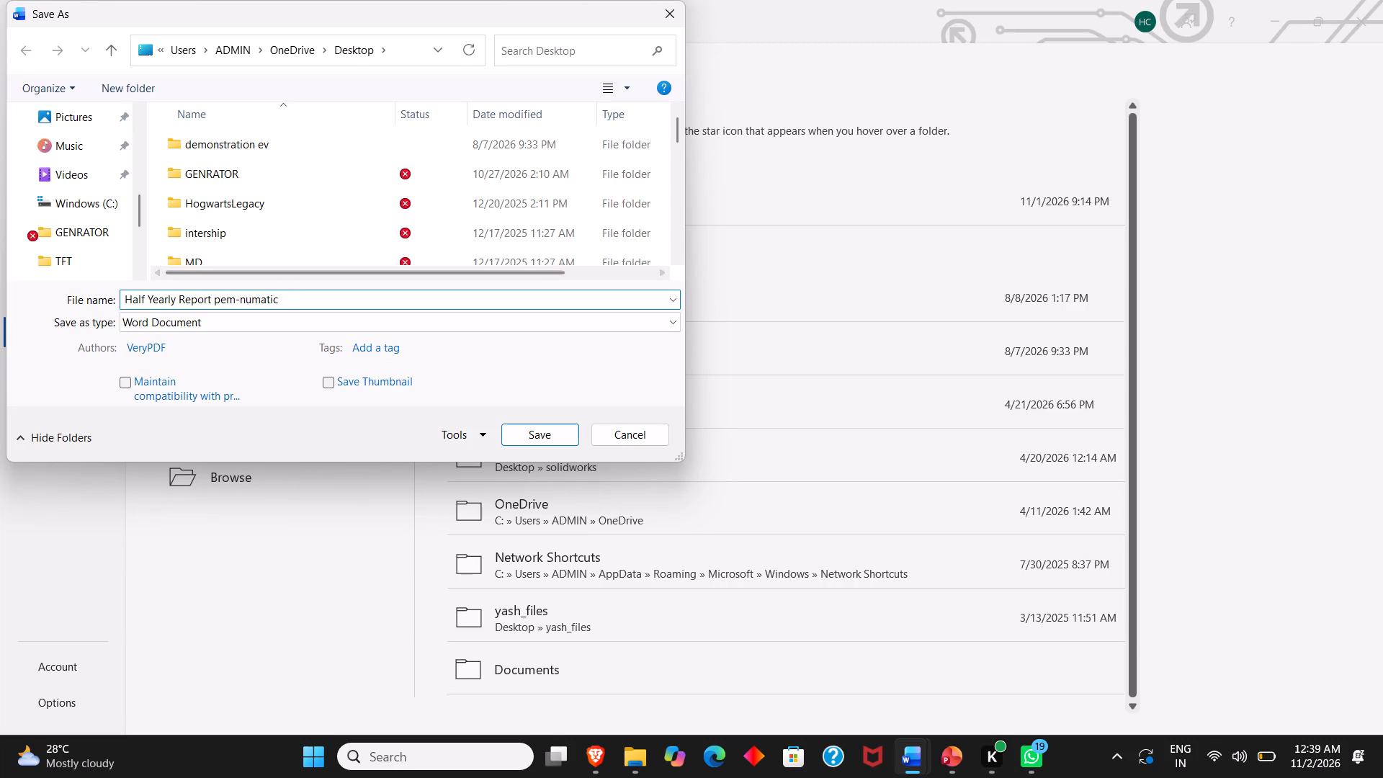
{"action": "left_click_drag", "start_coordinate": [238, 300], "coordinate": [245, 302]}
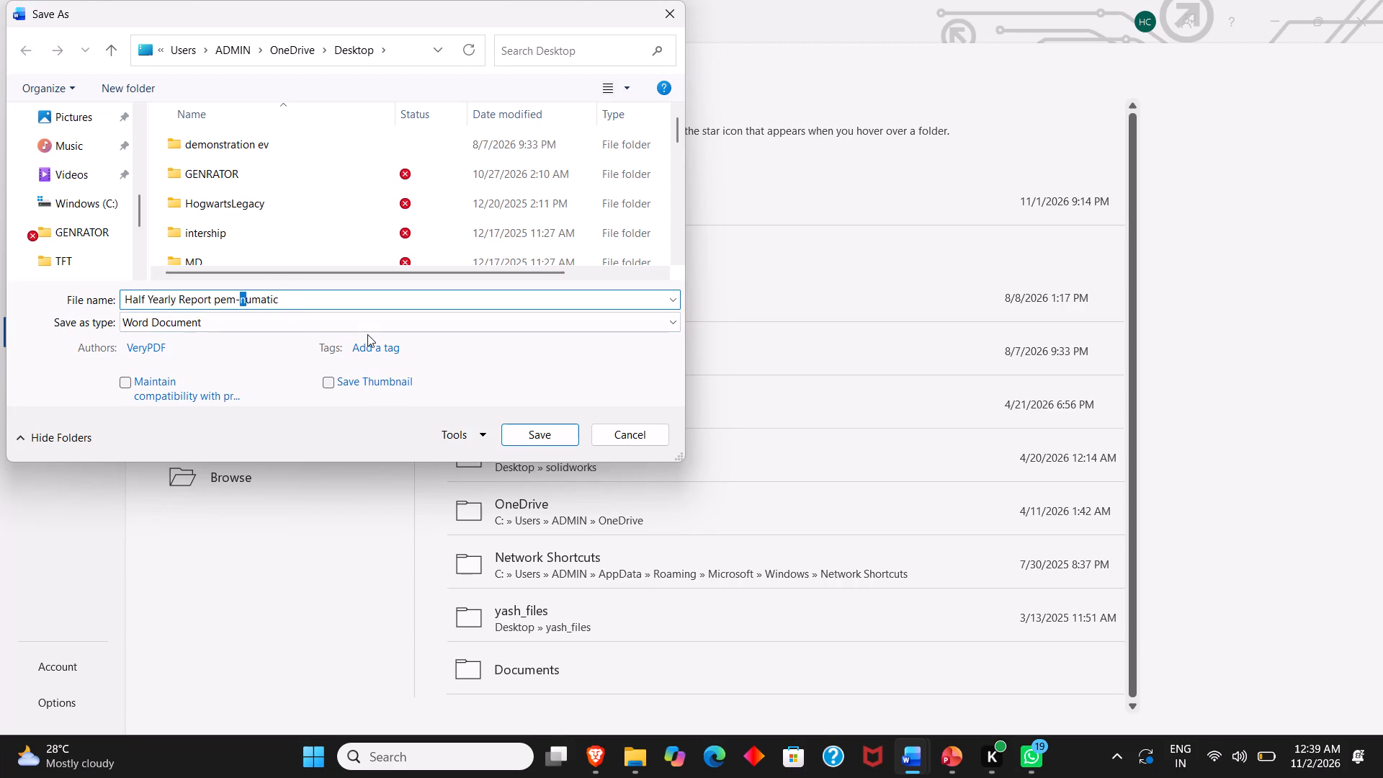
{"action": "key", "text": "space"}
{"action": "key", "text": "BackSpace"}
{"action": "key", "text": "BackSpace"}
{"action": "key", "text": "BackSpace"}
{"action": "key", "text": "Left"}
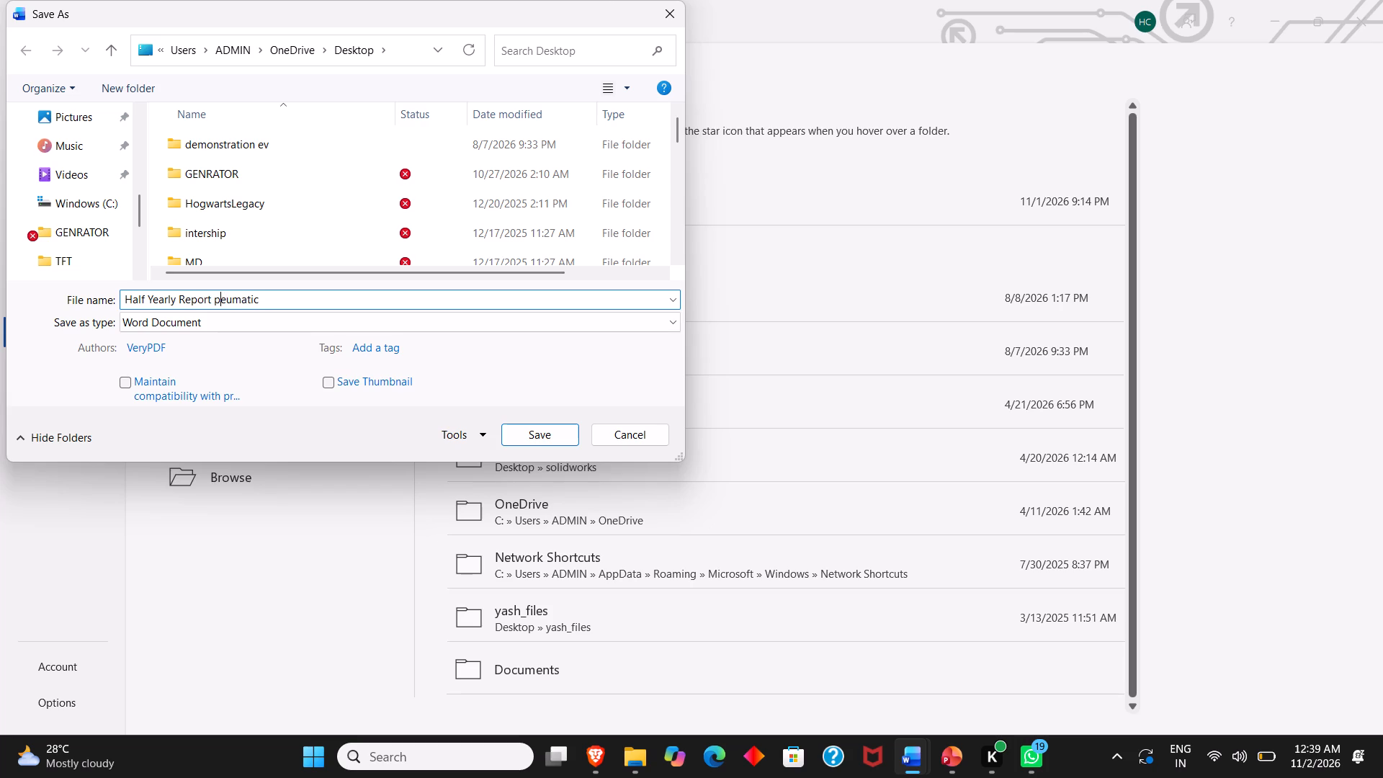
{"action": "key", "text": "n"}
{"action": "left_click", "coordinate": [295, 298]}
{"action": "key", "text": "space"}
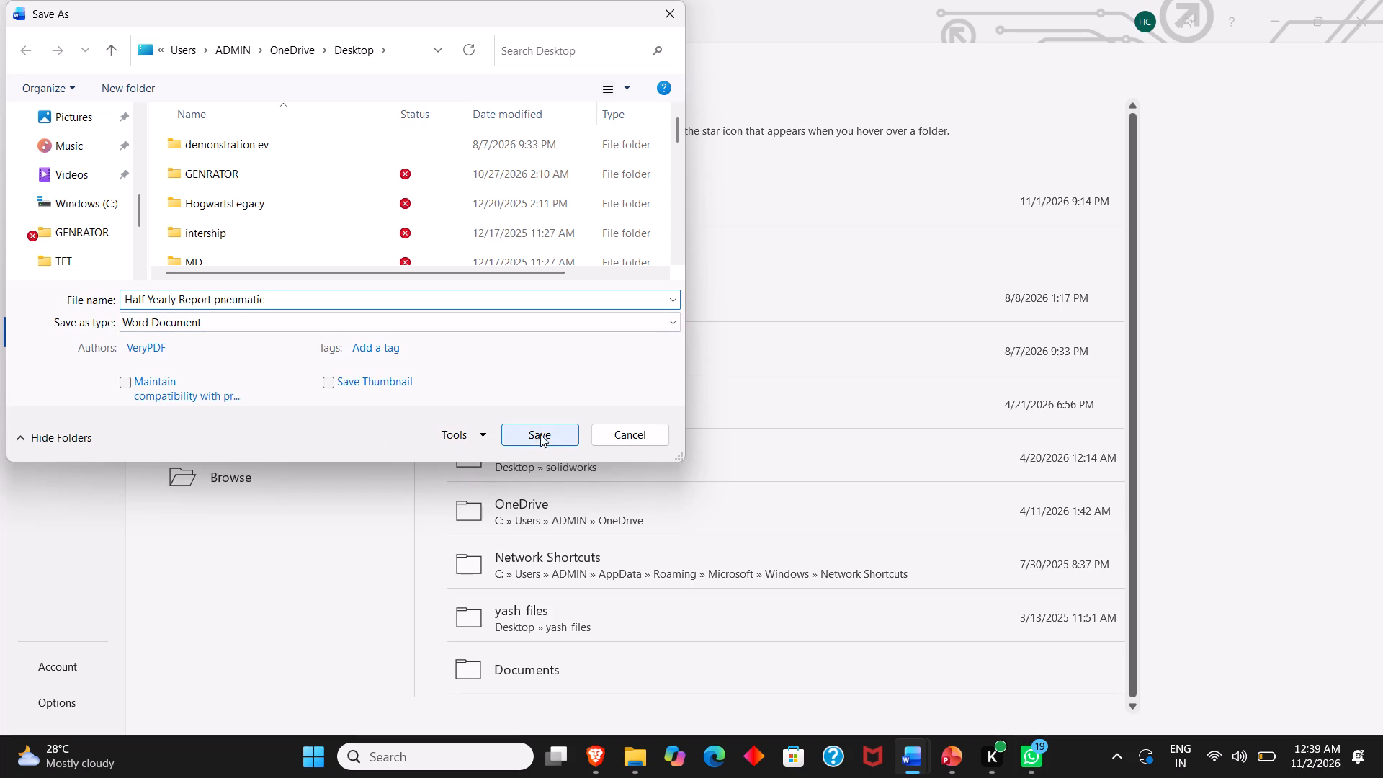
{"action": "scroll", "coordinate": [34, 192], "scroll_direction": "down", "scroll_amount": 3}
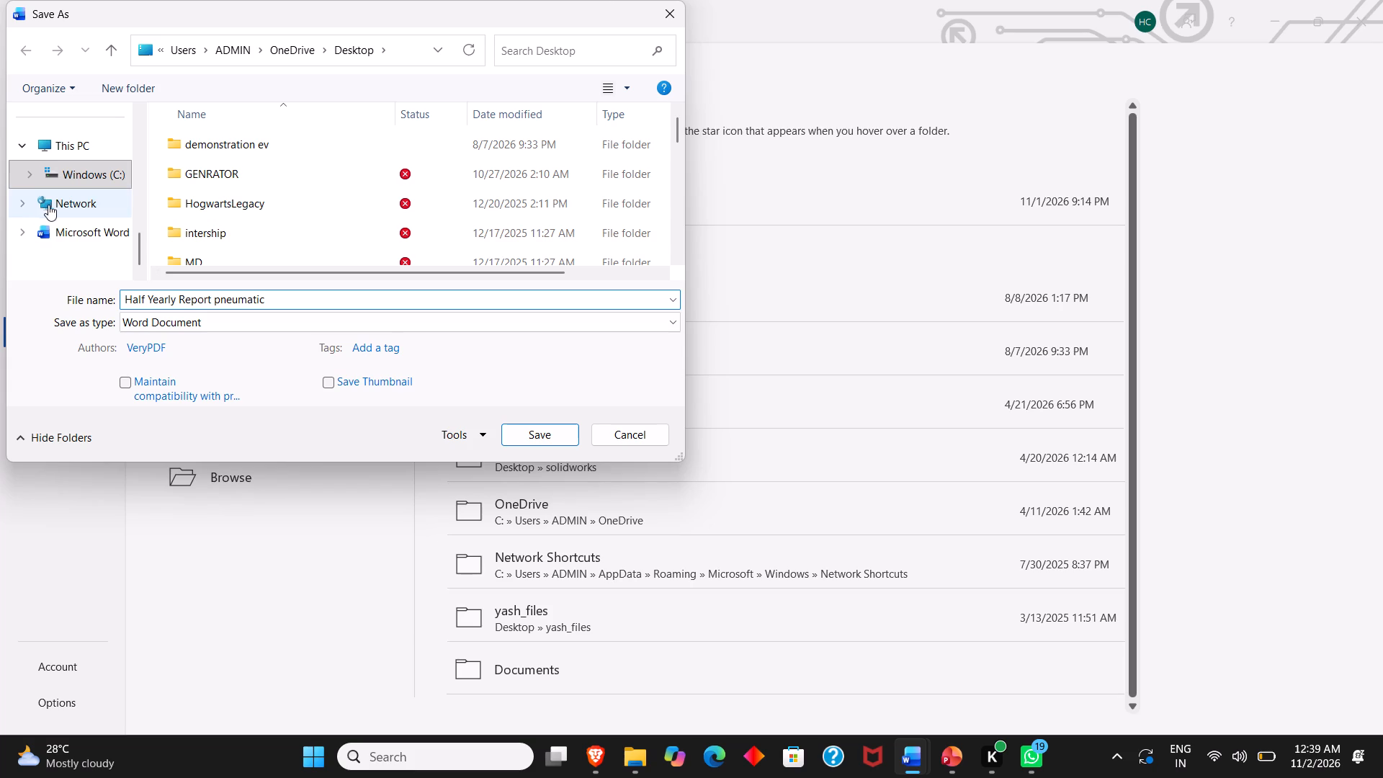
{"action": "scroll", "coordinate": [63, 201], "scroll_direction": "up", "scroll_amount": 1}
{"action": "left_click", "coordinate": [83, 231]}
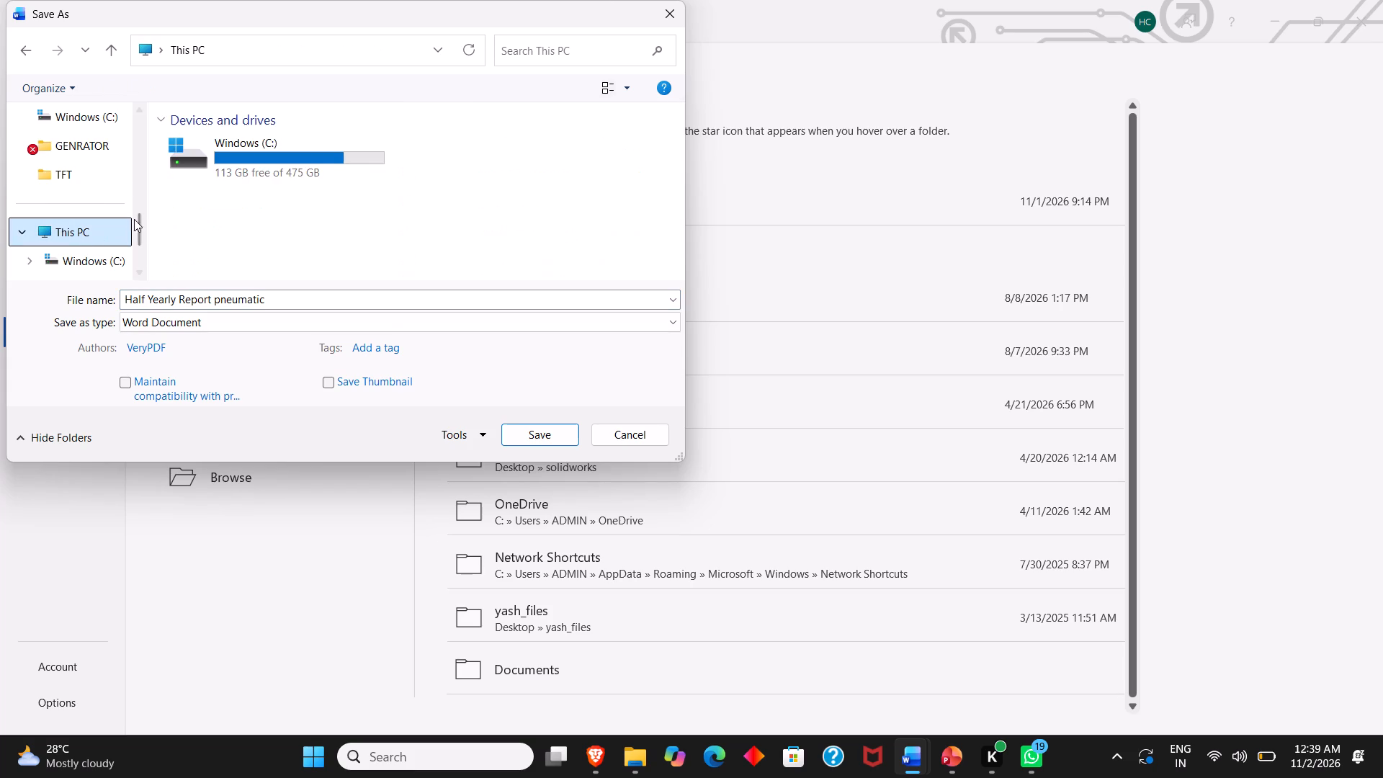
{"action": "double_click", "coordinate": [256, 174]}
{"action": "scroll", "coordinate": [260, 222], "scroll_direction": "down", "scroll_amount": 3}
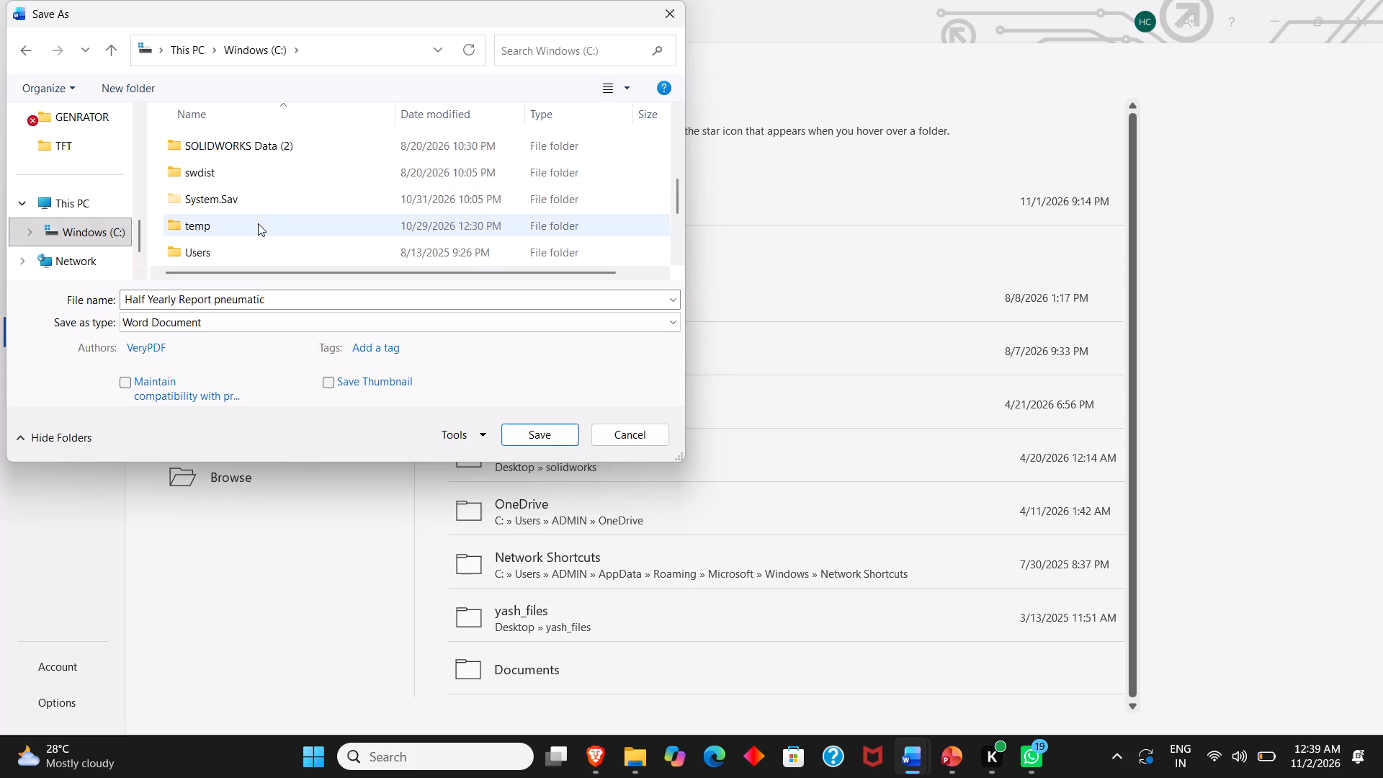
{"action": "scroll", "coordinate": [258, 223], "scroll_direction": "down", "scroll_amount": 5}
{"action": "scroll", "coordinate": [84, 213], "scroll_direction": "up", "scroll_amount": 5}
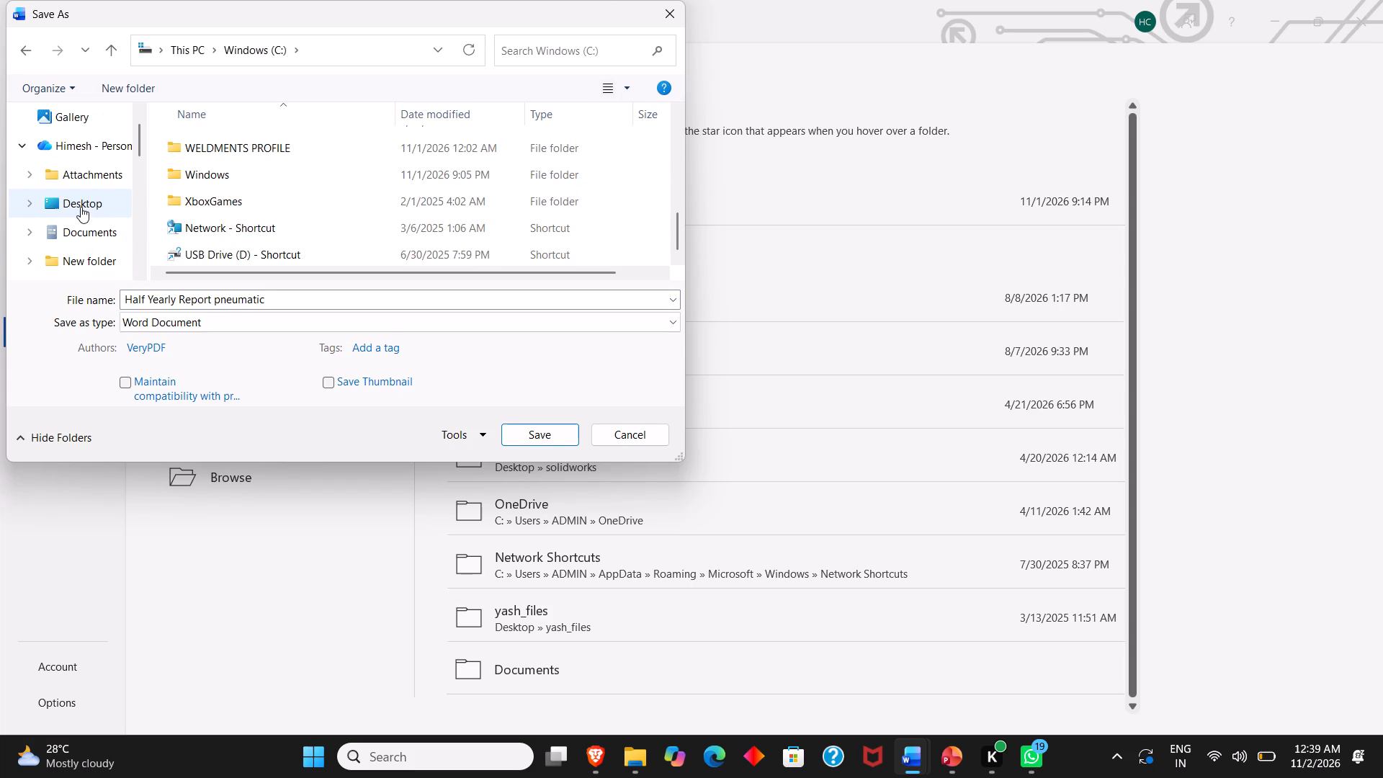
Save the copy in the Desktop folder, accepting the upgrade to the newest file format.
{"action": "left_click", "coordinate": [74, 196]}
{"action": "left_click", "coordinate": [542, 434]}
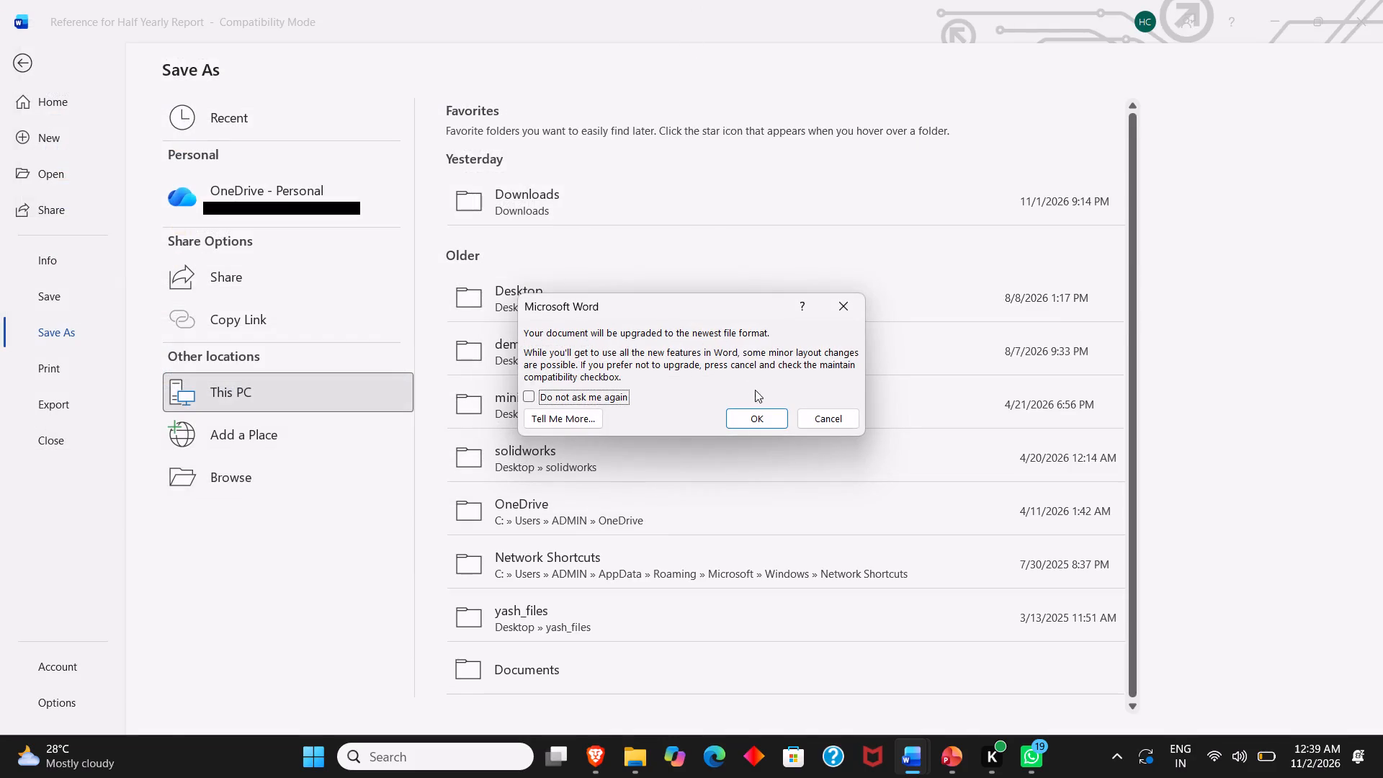
{"action": "left_click", "coordinate": [769, 423]}
Close the saved report, the Vehical reference document, the project presentation and the browser window.
{"action": "scroll", "coordinate": [891, 431], "scroll_direction": "up", "scroll_amount": 2}
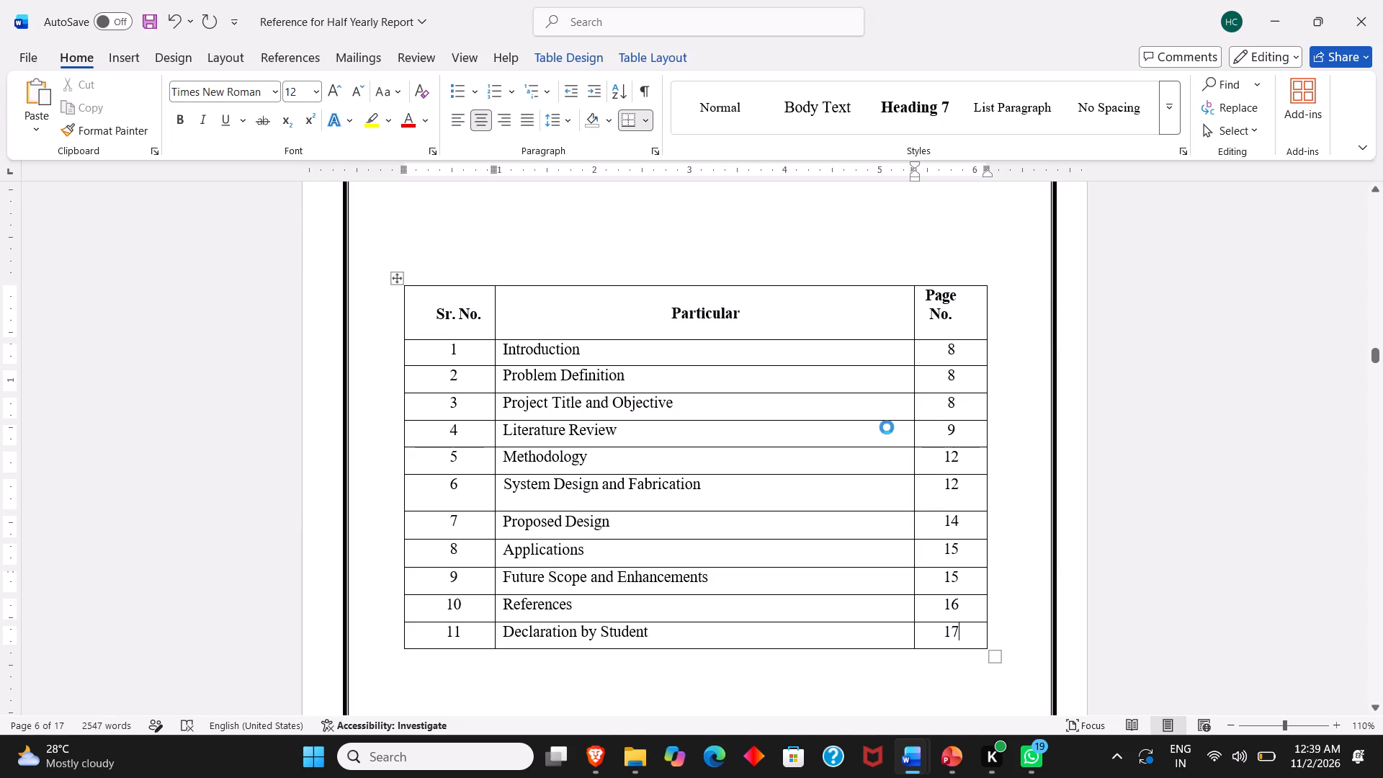
{"action": "scroll", "coordinate": [887, 427], "scroll_direction": "up", "scroll_amount": 9}
{"action": "left_click", "coordinate": [1379, 0]}
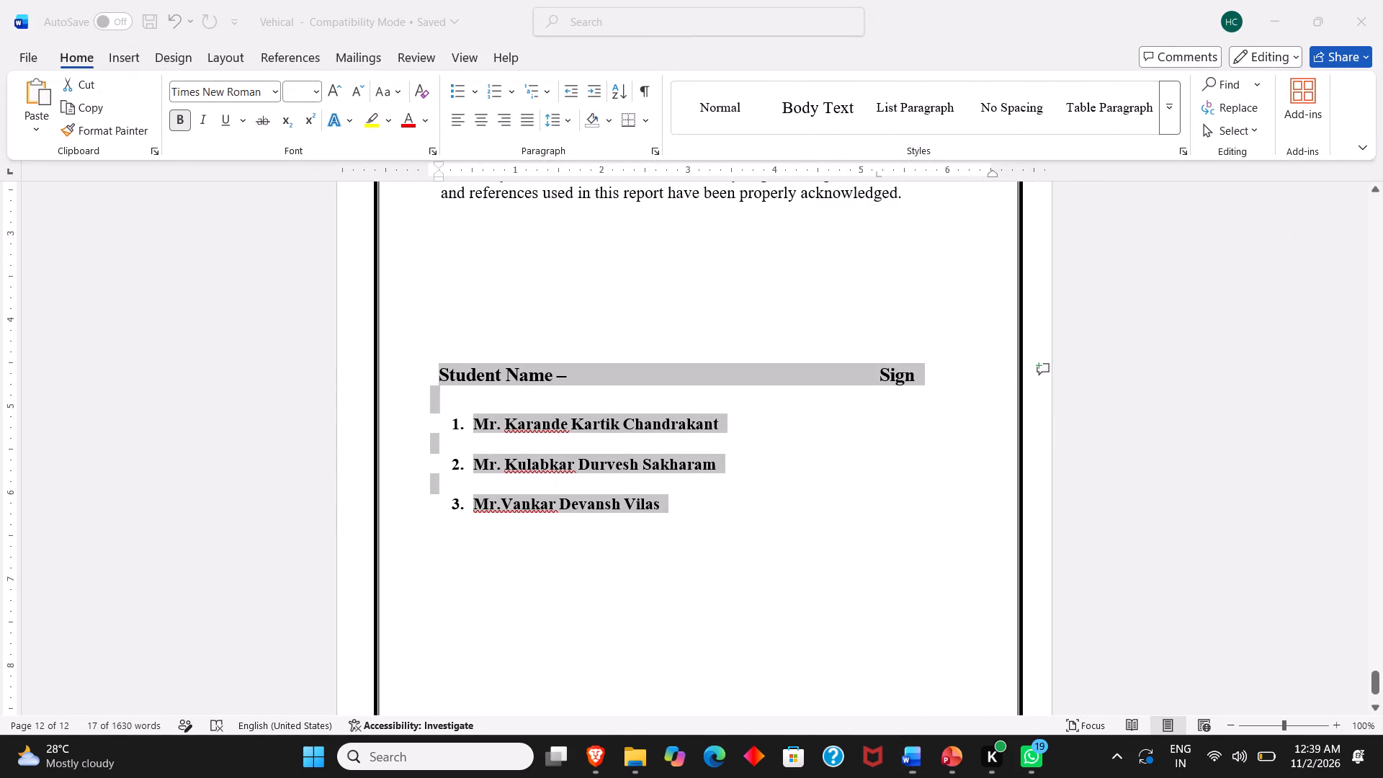
{"action": "left_click", "coordinate": [1382, 0]}
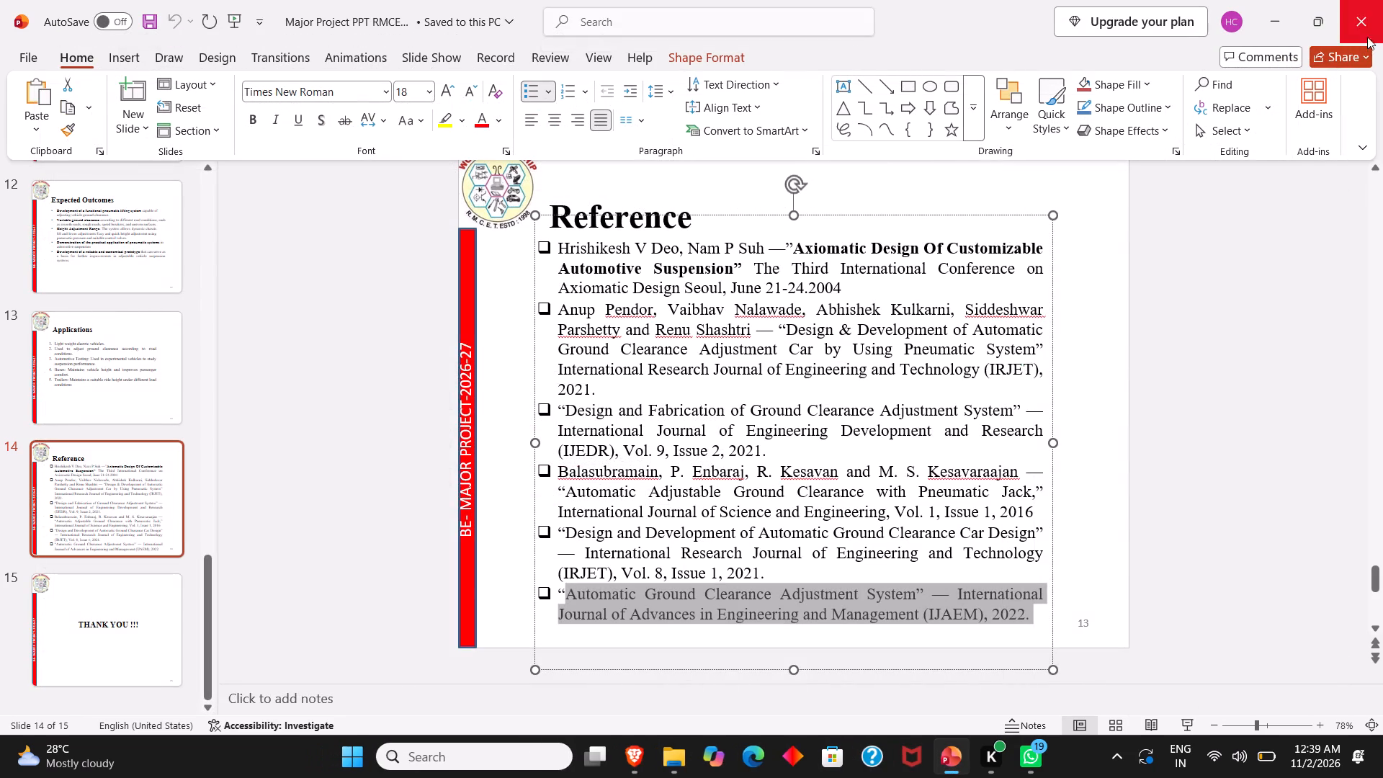
{"action": "left_click", "coordinate": [1367, 37]}
{"action": "left_click", "coordinate": [1355, 24]}
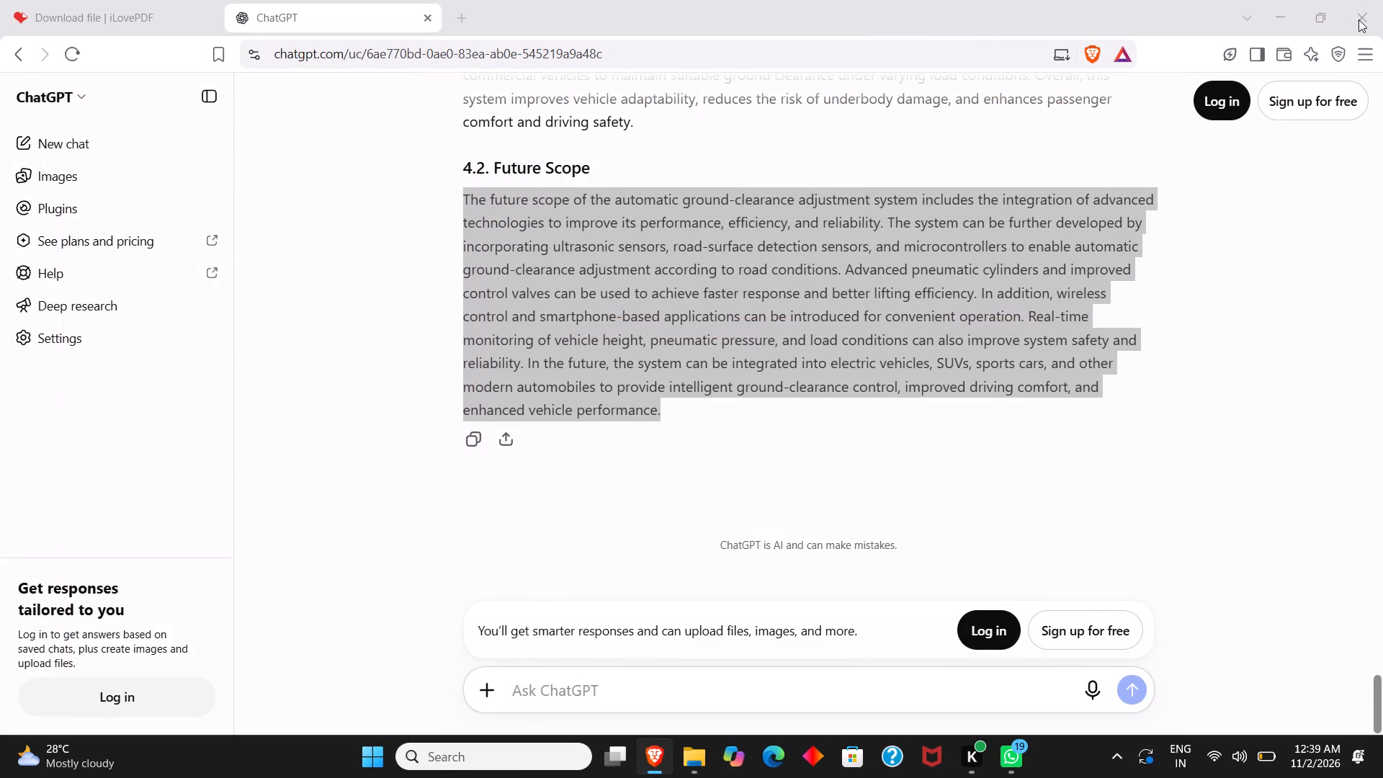